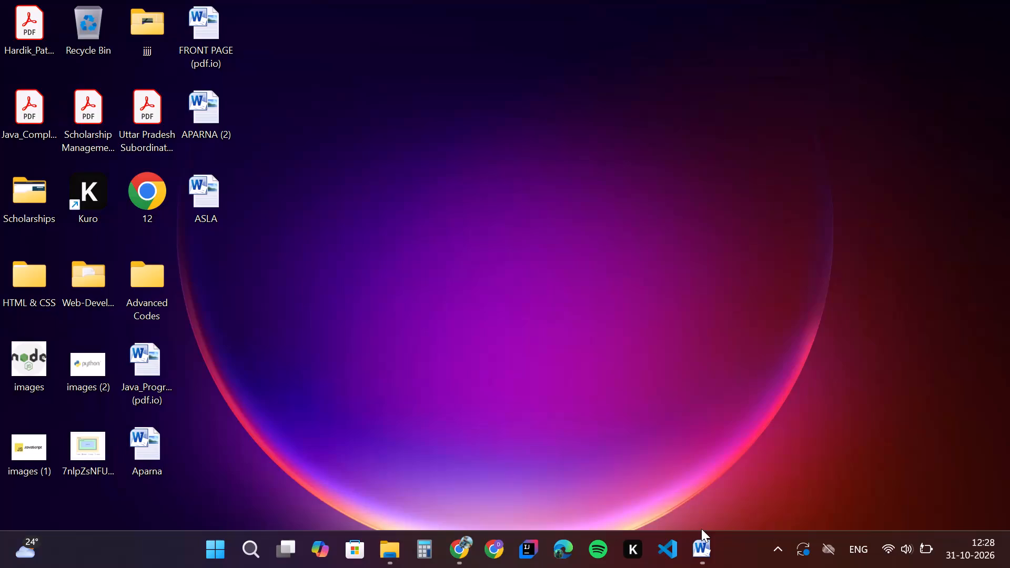
Switch to Microsoft Word with the HTML and CSS Lab Practical File and enable editing of the protected document.
{"action": "left_click", "coordinate": [705, 553]}
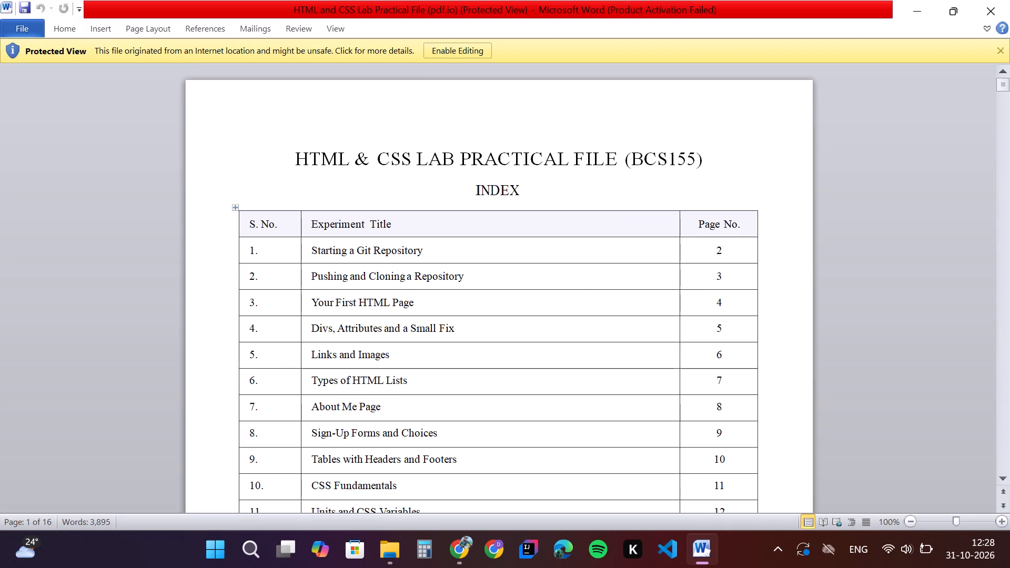
{"action": "left_click", "coordinate": [463, 52]}
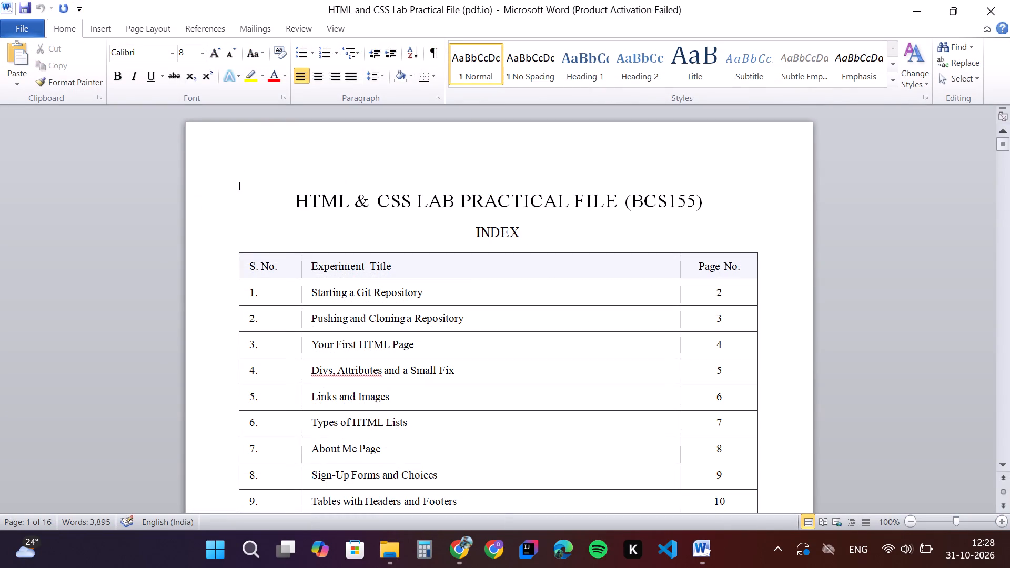
Replace the title "HTML & CSS LAB PRACTICAL FILE (BCS155)" with "INDEX" and centre it.
{"action": "left_click_drag", "start_coordinate": [293, 198], "coordinate": [706, 197]}
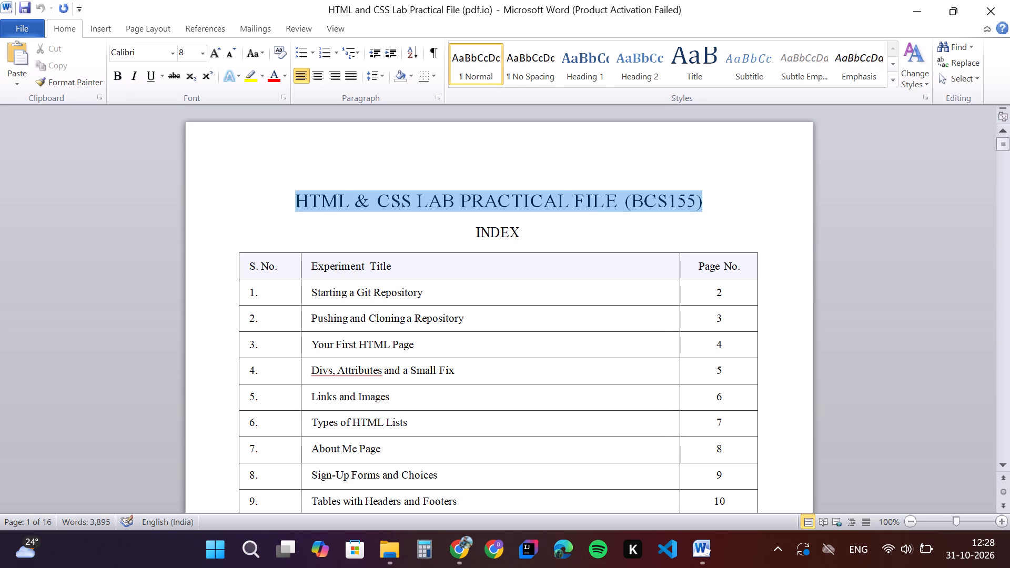
{"action": "left_click_drag", "start_coordinate": [706, 197], "coordinate": [706, 198]}
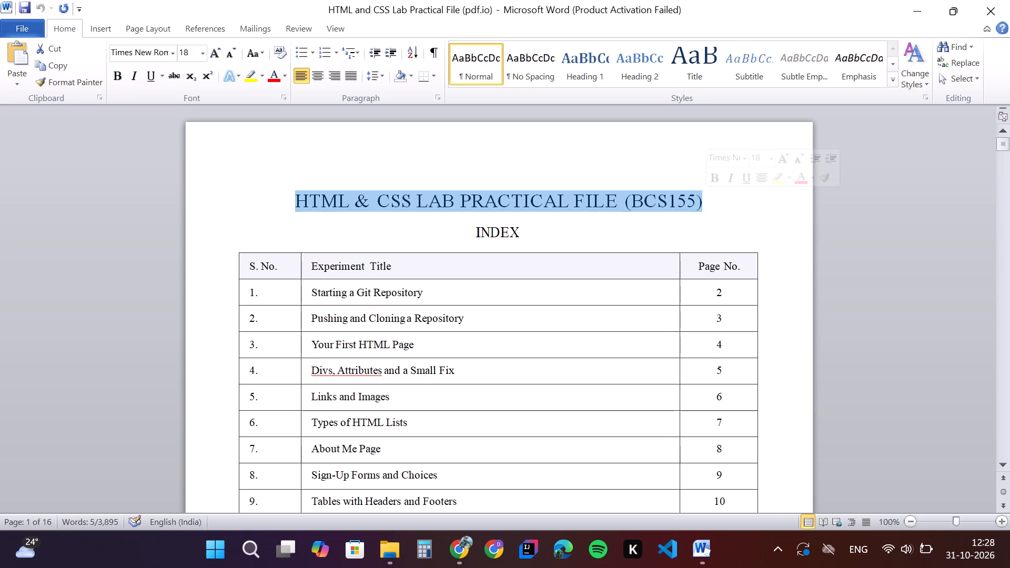
{"action": "type", "text": "INDEX"}
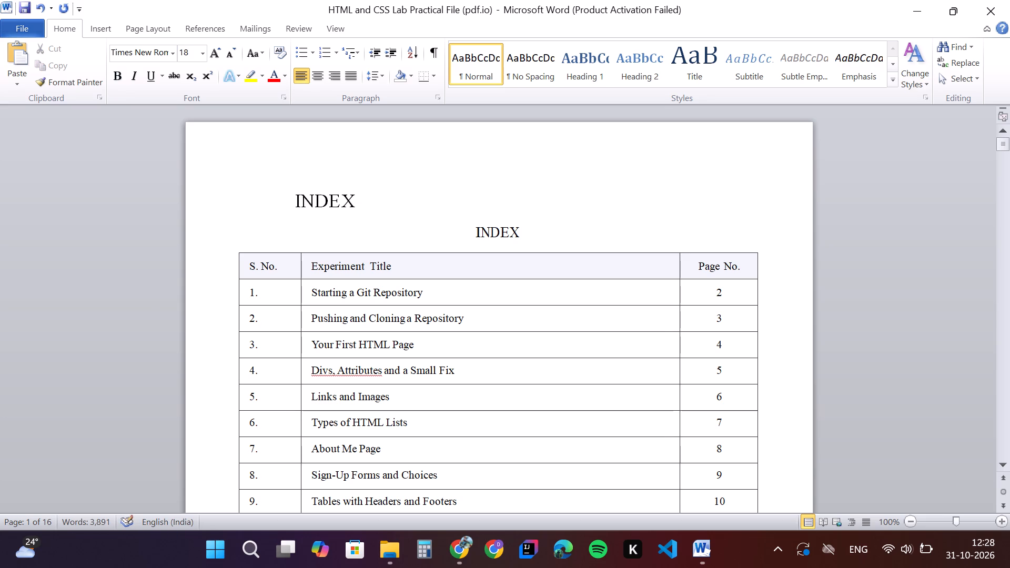
{"action": "key", "text": "ctrl+e"}
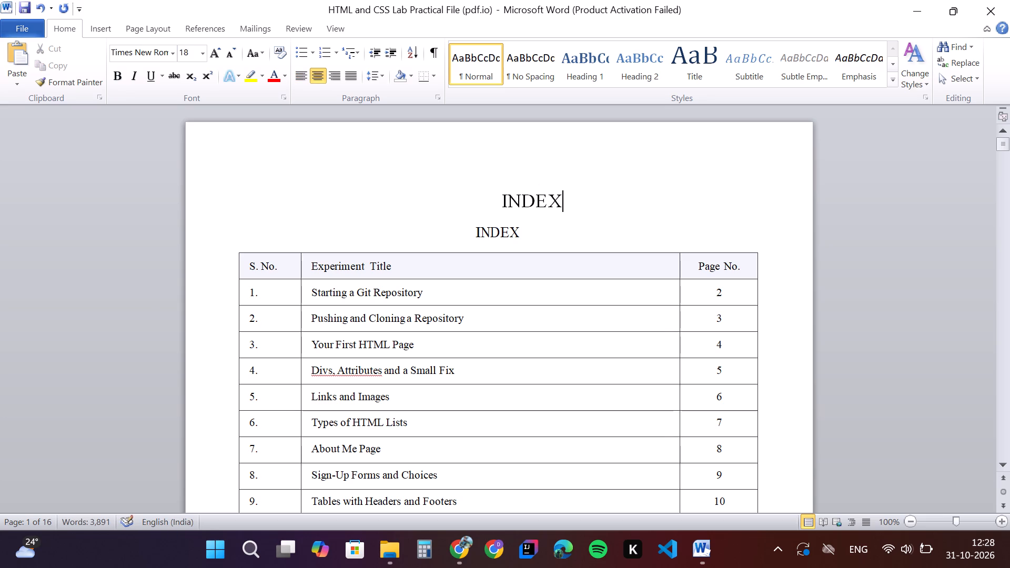
Delete the duplicate INDEX subheading directly above the experiment table.
{"action": "left_click_drag", "start_coordinate": [539, 245], "coordinate": [509, 241]}
{"action": "left_click_drag", "start_coordinate": [521, 233], "coordinate": [484, 234]}
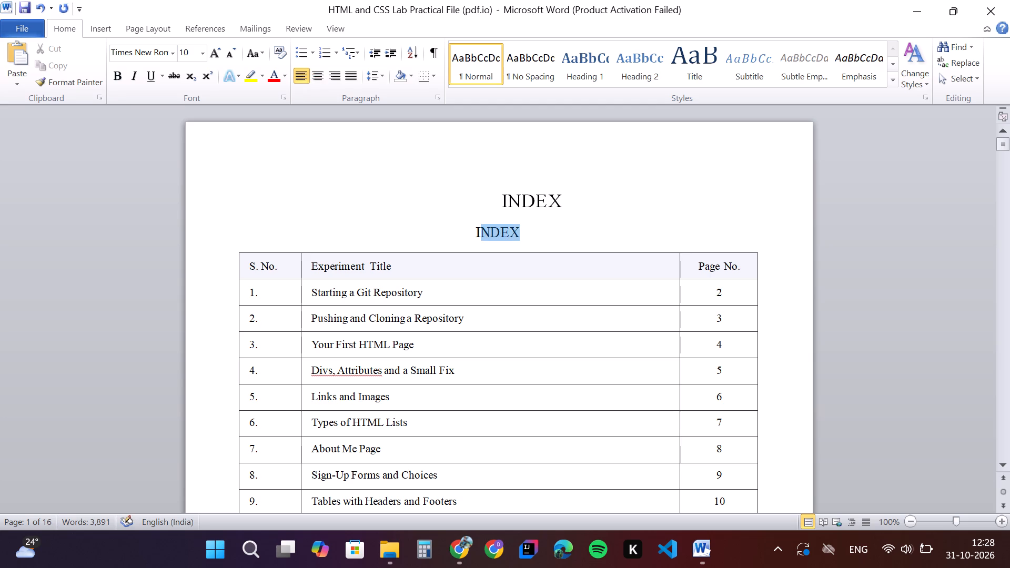
{"action": "left_click_drag", "start_coordinate": [484, 234], "coordinate": [470, 235]}
{"action": "key", "text": "BackSpace"}
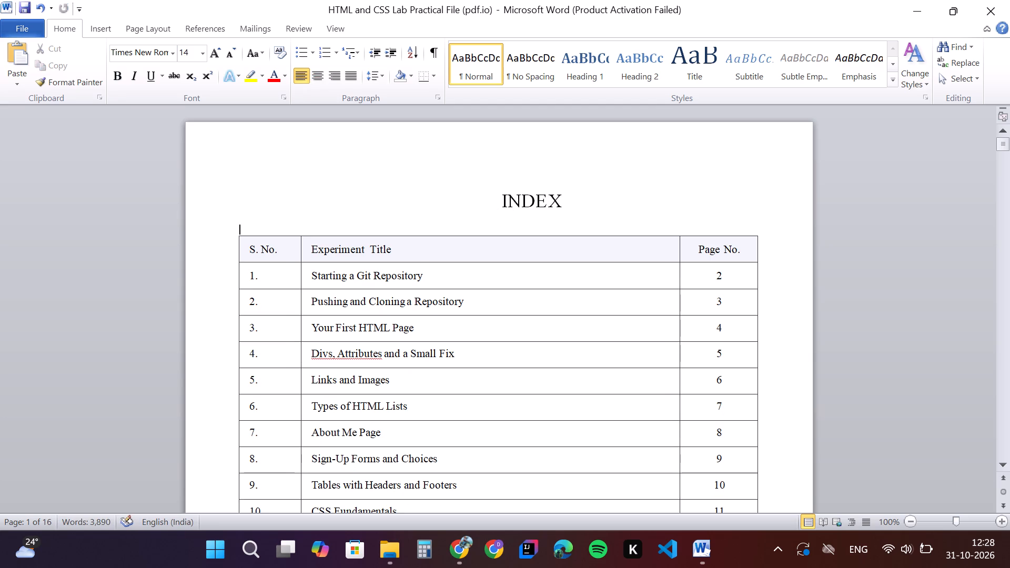
Remove the centre alignment from the INDEX heading and shift it to mid-page with leading spaces.
{"action": "left_click", "coordinate": [497, 199]}
{"action": "key", "text": "BackSpace"}
{"action": "key", "text": "space"}
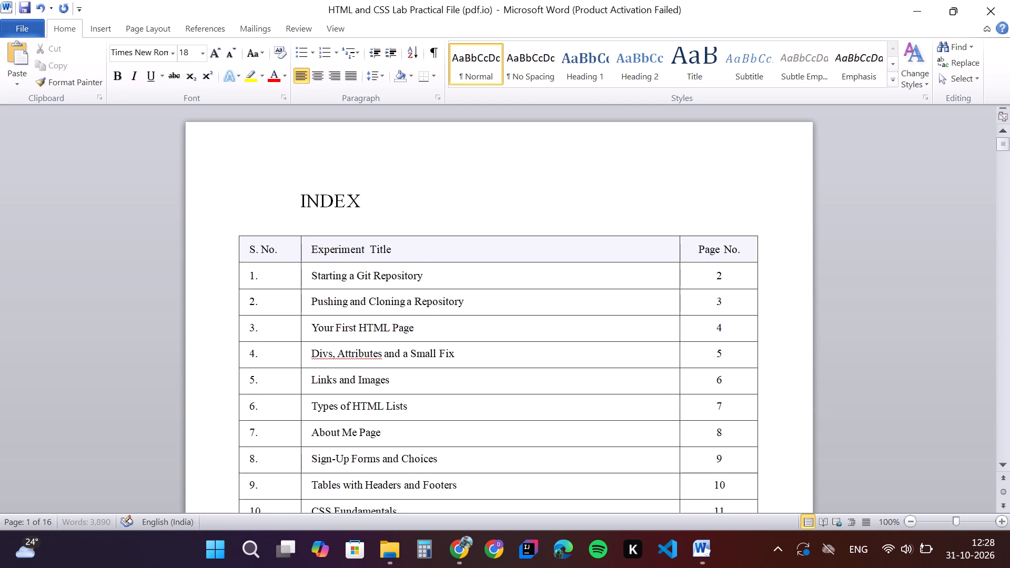
{"action": "key", "text": "space"}
{"action": "key", "text": "space"}
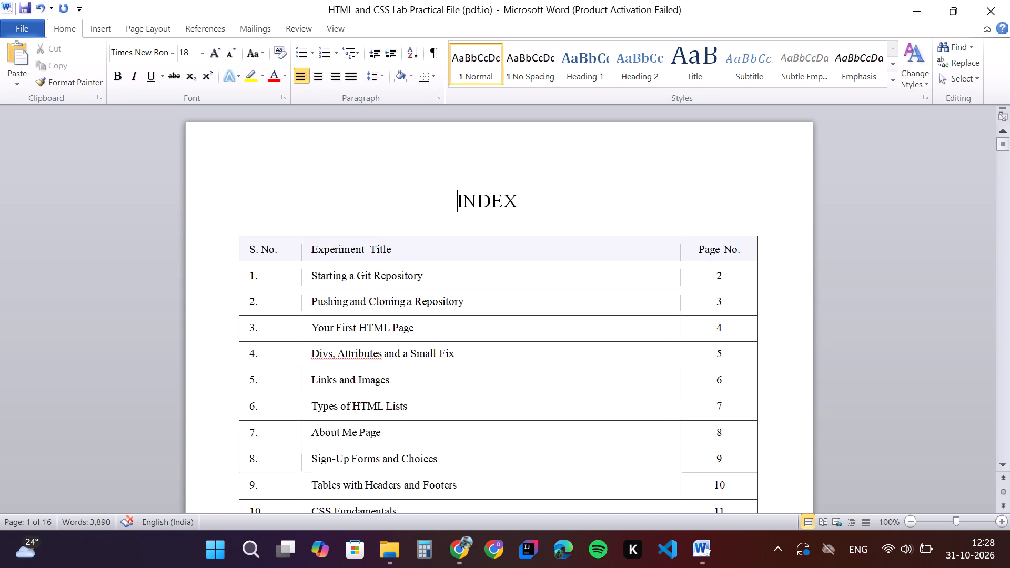
Enlarge the INDEX heading by three font-size increments and delete excess leading spaces to rebalance its position.
{"action": "left_click_drag", "start_coordinate": [530, 201], "coordinate": [451, 204]}
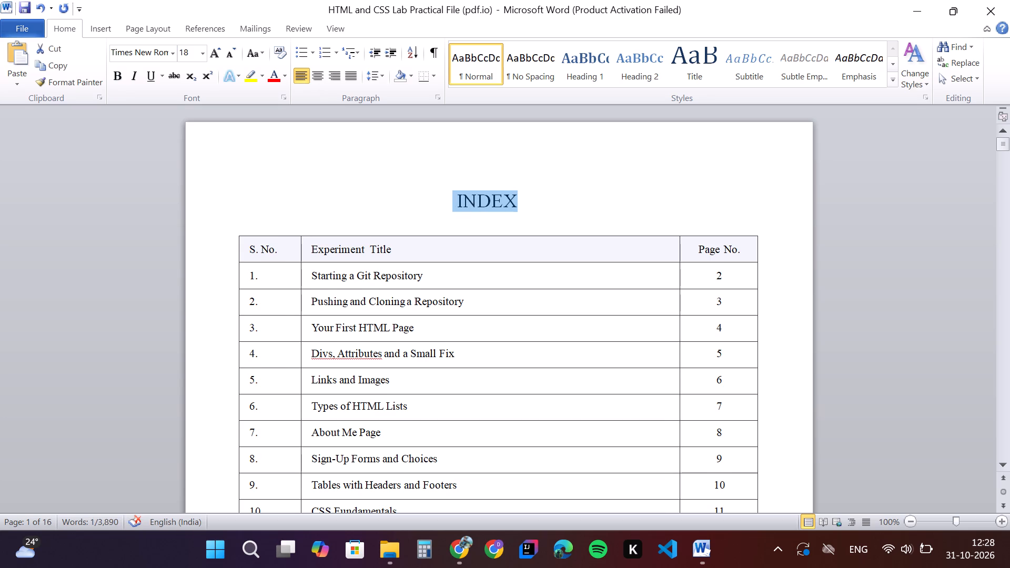
{"action": "key", "text": "ctrl+shift+period"}
{"action": "key", "text": "ctrl+shift+period"}
{"action": "key", "text": "ctrl+shift+period"}
{"action": "left_click", "coordinate": [451, 204]}
{"action": "key", "text": "BackSpace"}
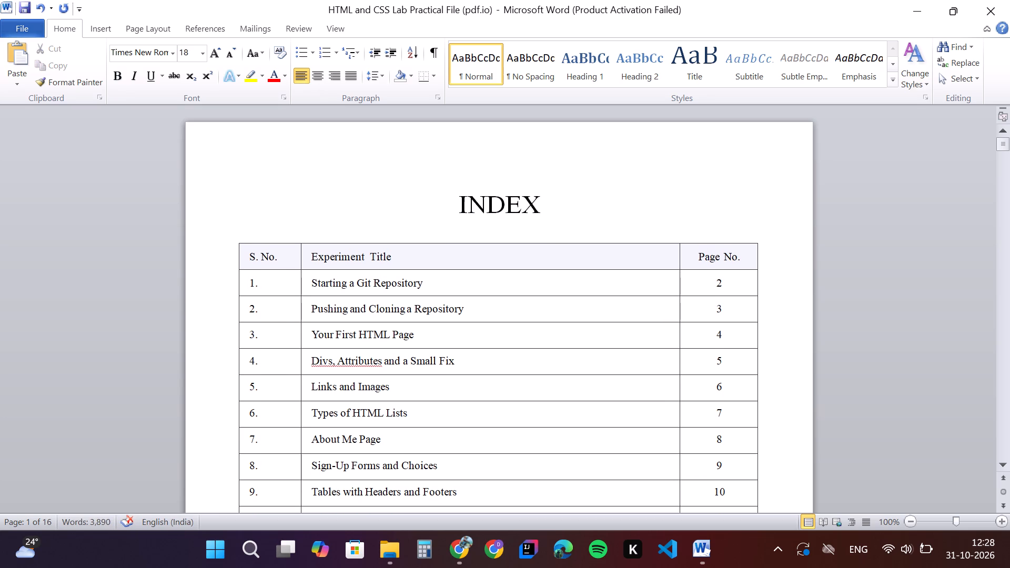
{"action": "key", "text": "BackSpace"}
{"action": "key", "text": "BackSpace"}
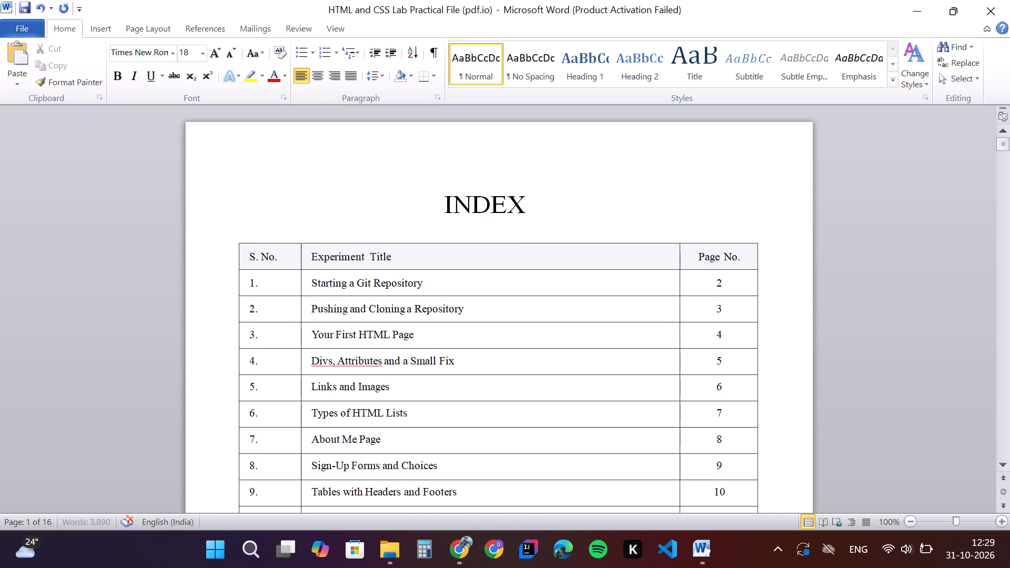
Add the word "Invertis" in the university line at the bottom of the index page to the spelling dictionary.
{"action": "left_click", "coordinate": [921, 190]}
{"action": "scroll", "coordinate": [921, 190], "scroll_direction": "down", "scroll_amount": 4}
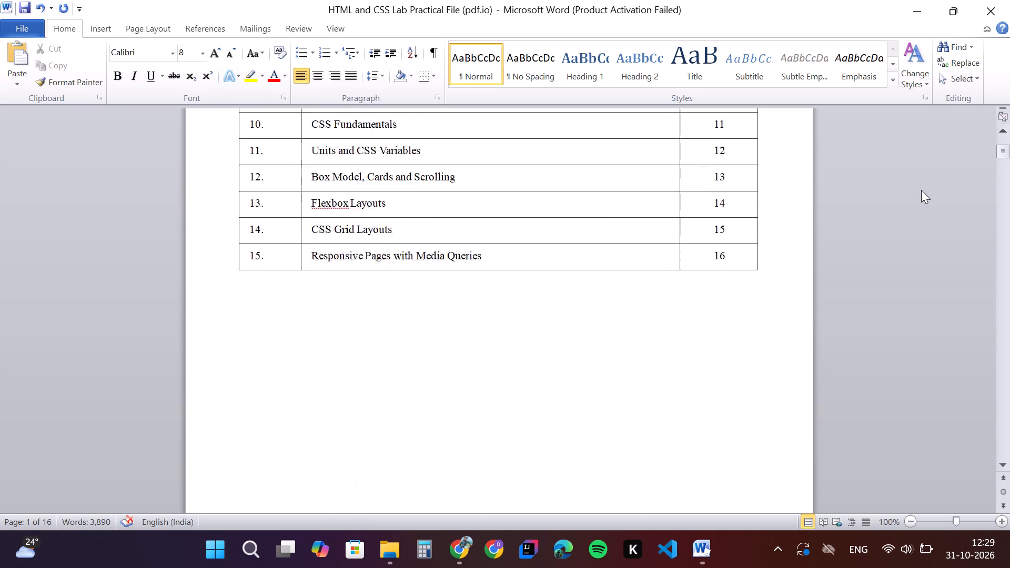
{"action": "scroll", "coordinate": [921, 190], "scroll_direction": "down", "scroll_amount": 3}
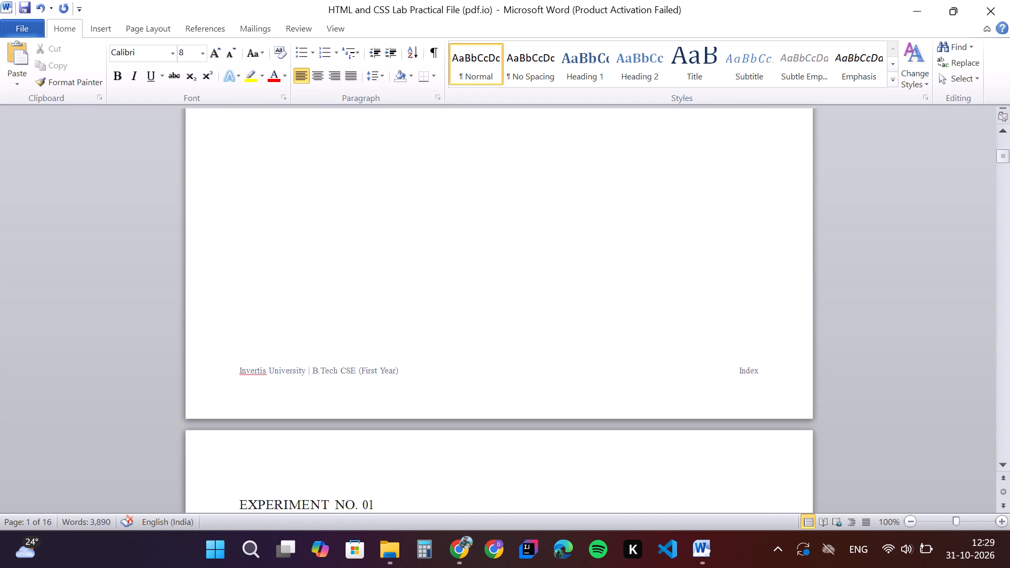
{"action": "left_click", "coordinate": [862, 311]}
{"action": "left_click", "coordinate": [259, 371]}
{"action": "right_click", "coordinate": [259, 371]}
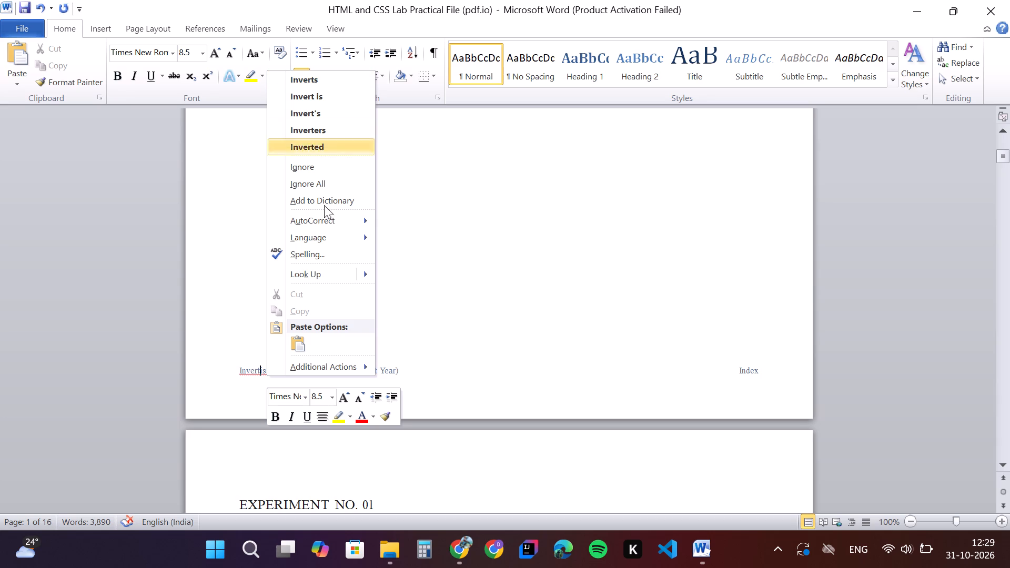
{"action": "left_click", "coordinate": [353, 195]}
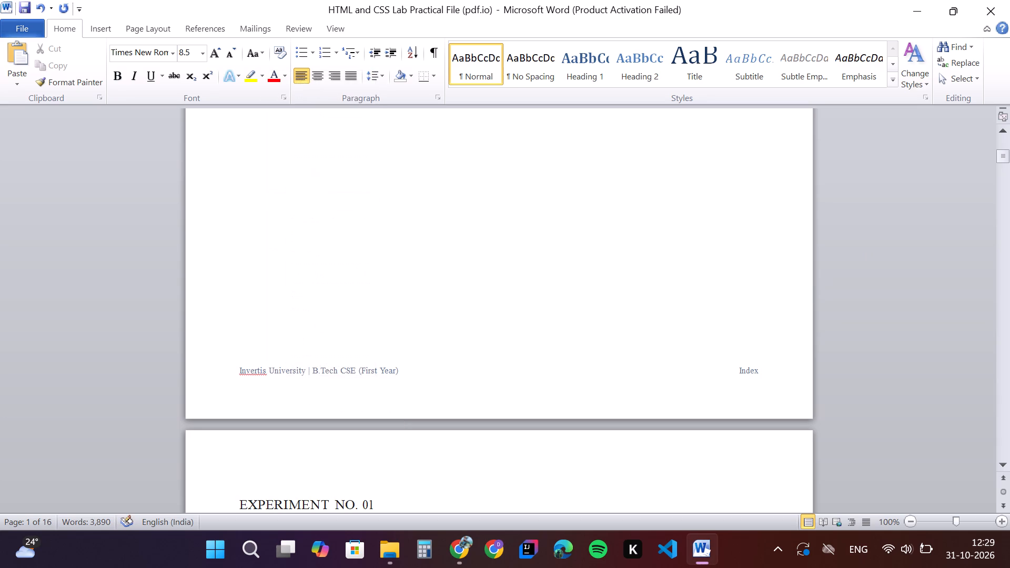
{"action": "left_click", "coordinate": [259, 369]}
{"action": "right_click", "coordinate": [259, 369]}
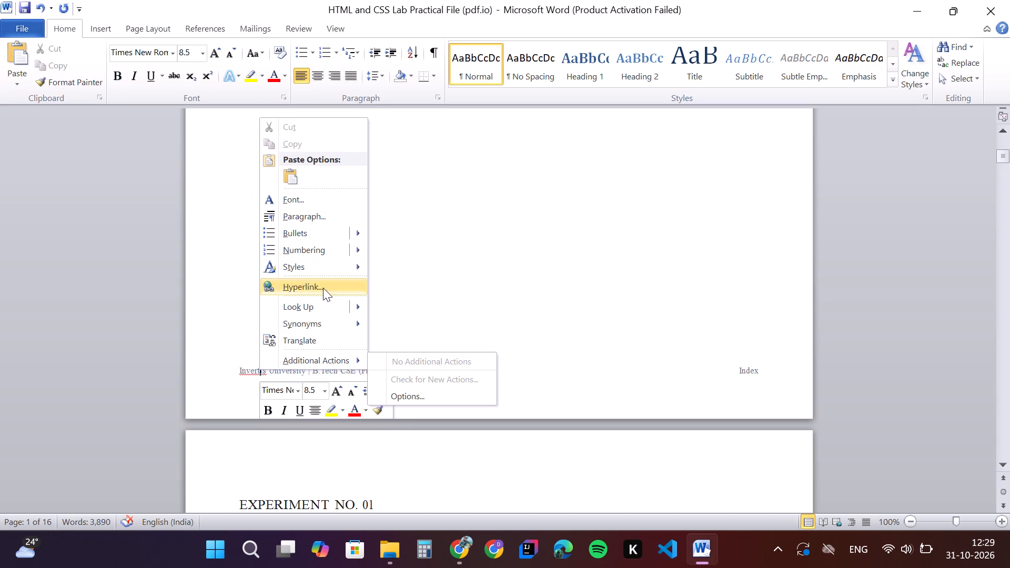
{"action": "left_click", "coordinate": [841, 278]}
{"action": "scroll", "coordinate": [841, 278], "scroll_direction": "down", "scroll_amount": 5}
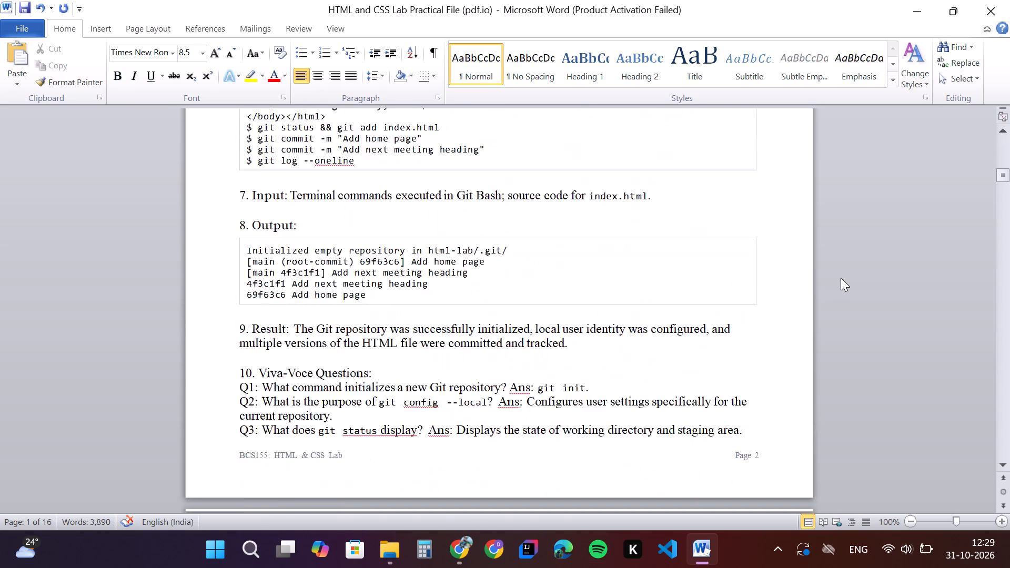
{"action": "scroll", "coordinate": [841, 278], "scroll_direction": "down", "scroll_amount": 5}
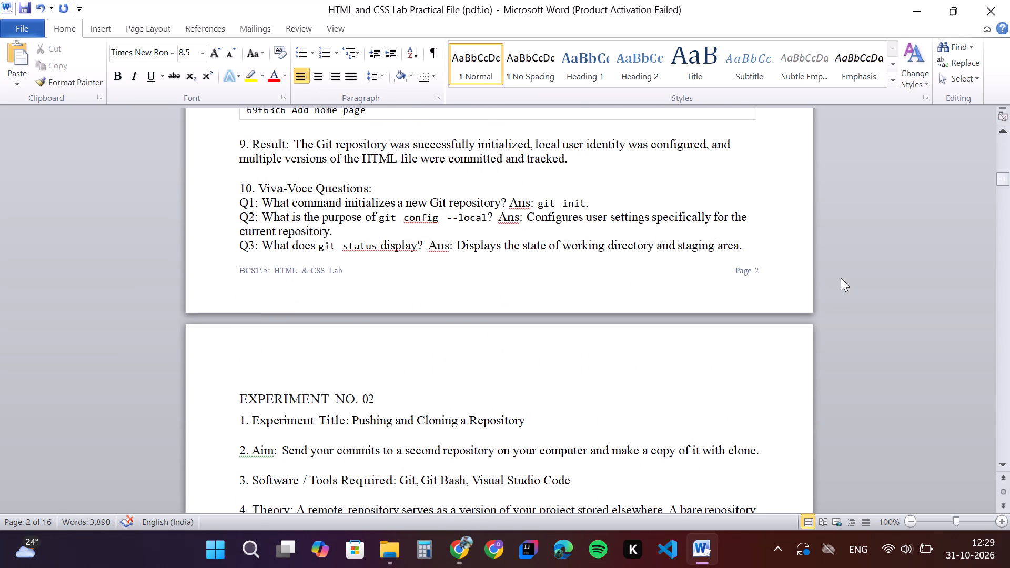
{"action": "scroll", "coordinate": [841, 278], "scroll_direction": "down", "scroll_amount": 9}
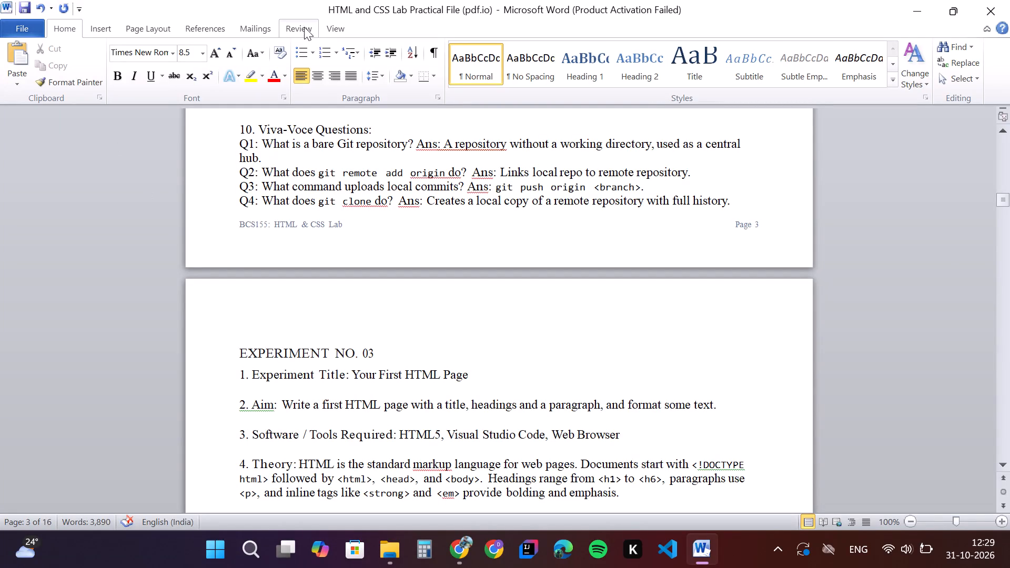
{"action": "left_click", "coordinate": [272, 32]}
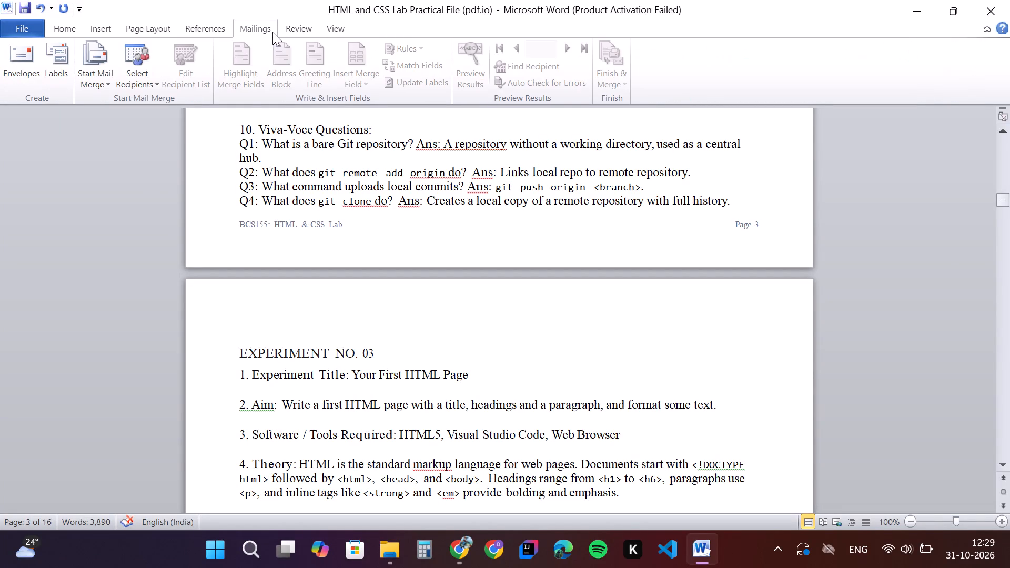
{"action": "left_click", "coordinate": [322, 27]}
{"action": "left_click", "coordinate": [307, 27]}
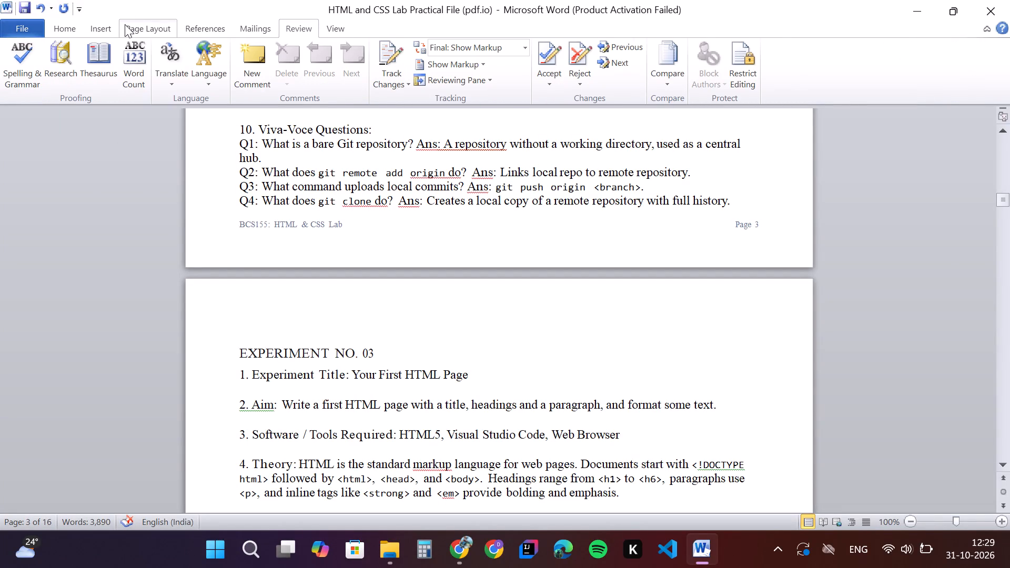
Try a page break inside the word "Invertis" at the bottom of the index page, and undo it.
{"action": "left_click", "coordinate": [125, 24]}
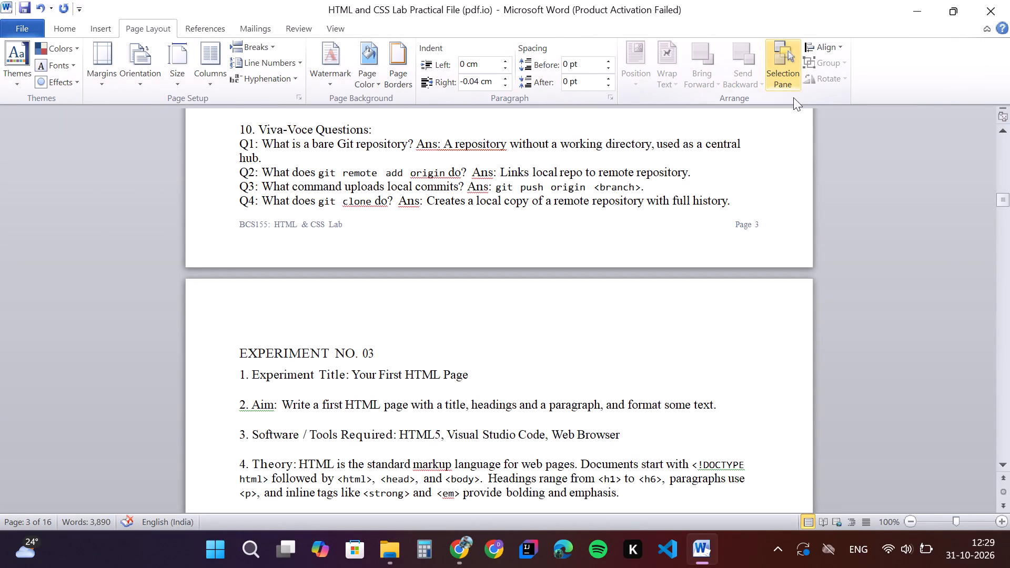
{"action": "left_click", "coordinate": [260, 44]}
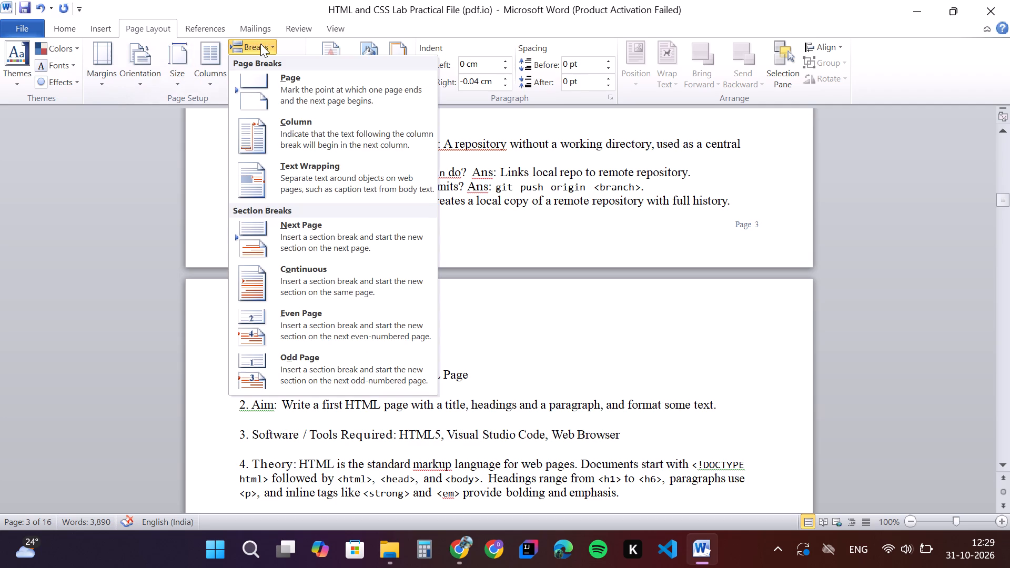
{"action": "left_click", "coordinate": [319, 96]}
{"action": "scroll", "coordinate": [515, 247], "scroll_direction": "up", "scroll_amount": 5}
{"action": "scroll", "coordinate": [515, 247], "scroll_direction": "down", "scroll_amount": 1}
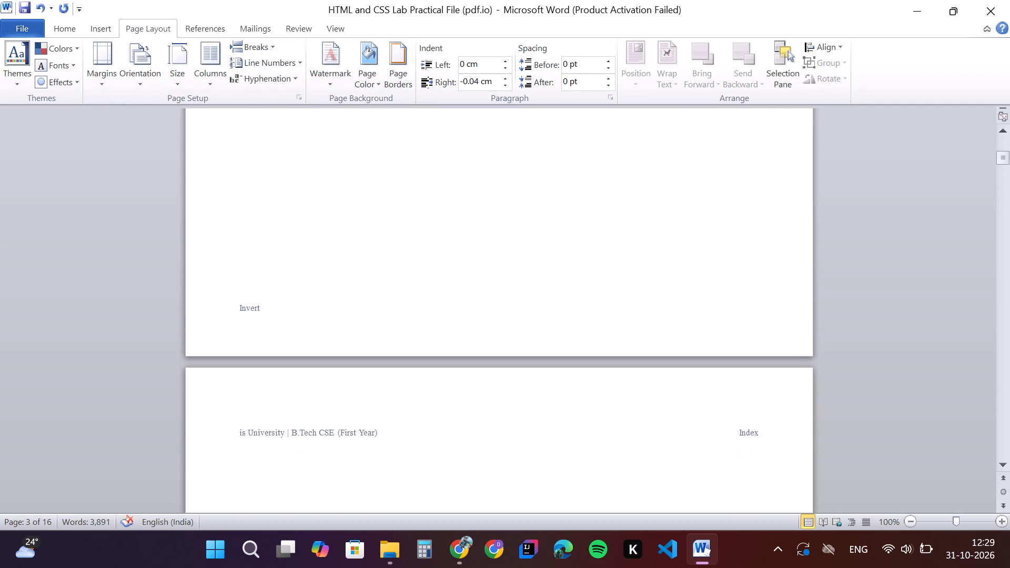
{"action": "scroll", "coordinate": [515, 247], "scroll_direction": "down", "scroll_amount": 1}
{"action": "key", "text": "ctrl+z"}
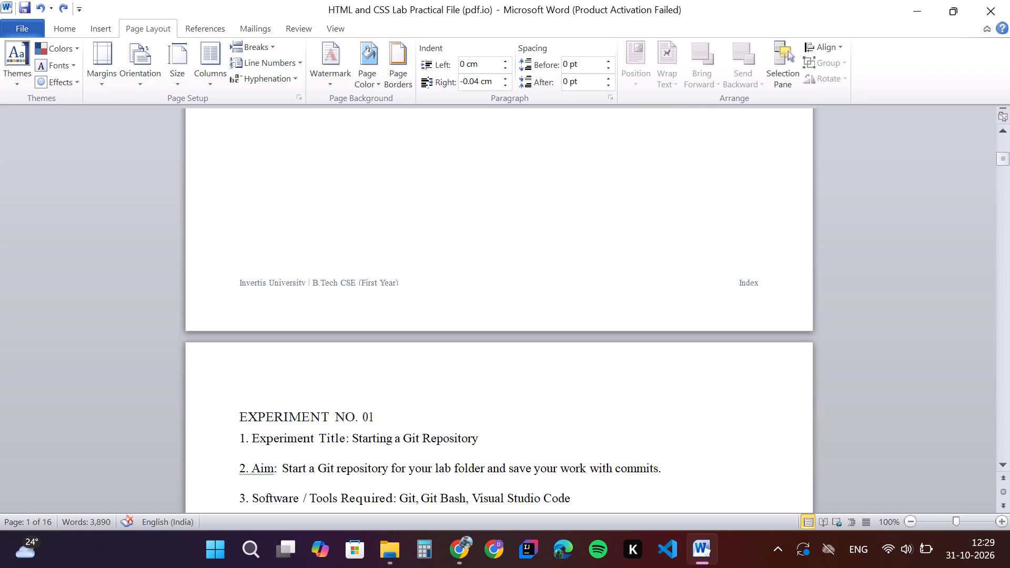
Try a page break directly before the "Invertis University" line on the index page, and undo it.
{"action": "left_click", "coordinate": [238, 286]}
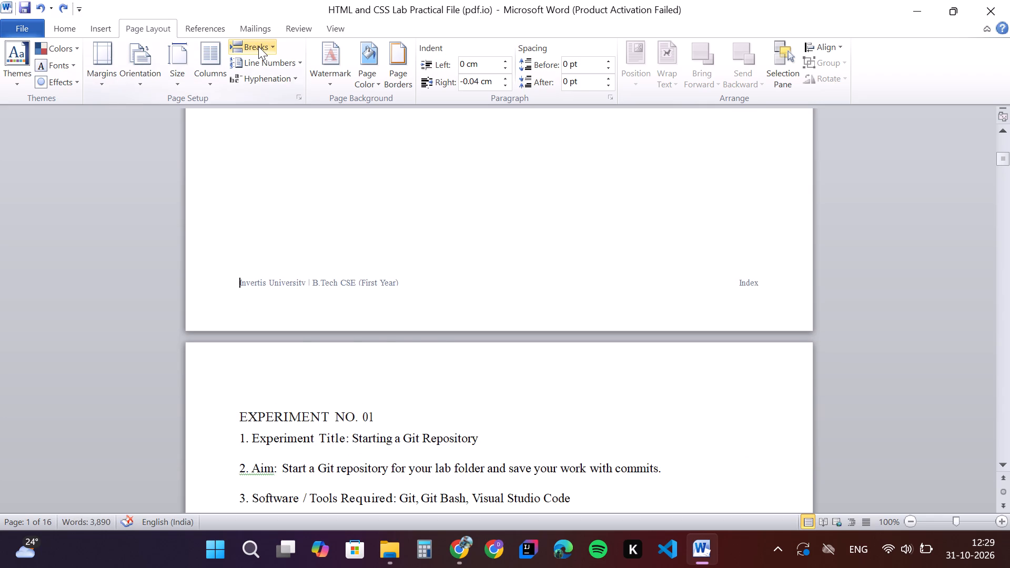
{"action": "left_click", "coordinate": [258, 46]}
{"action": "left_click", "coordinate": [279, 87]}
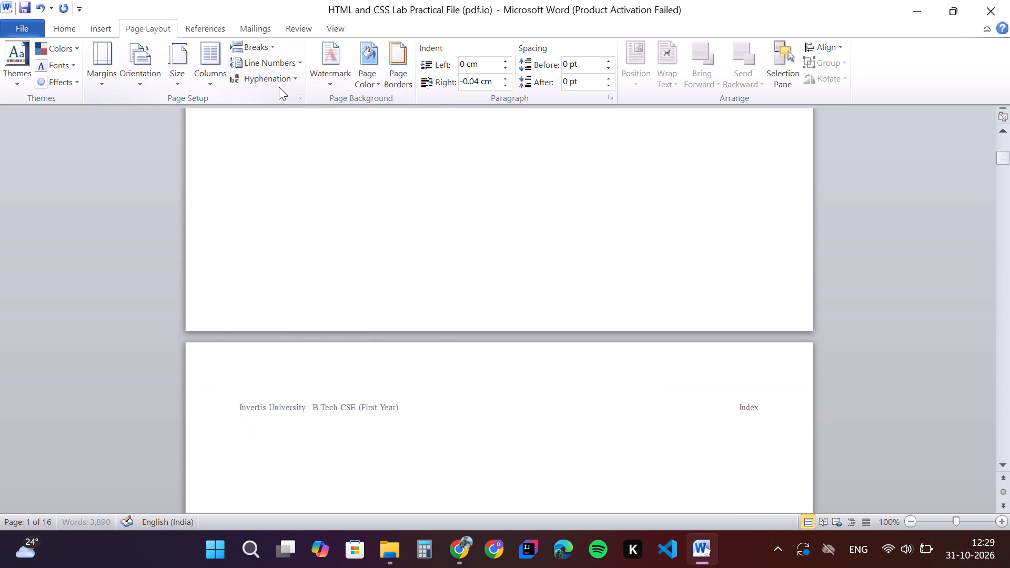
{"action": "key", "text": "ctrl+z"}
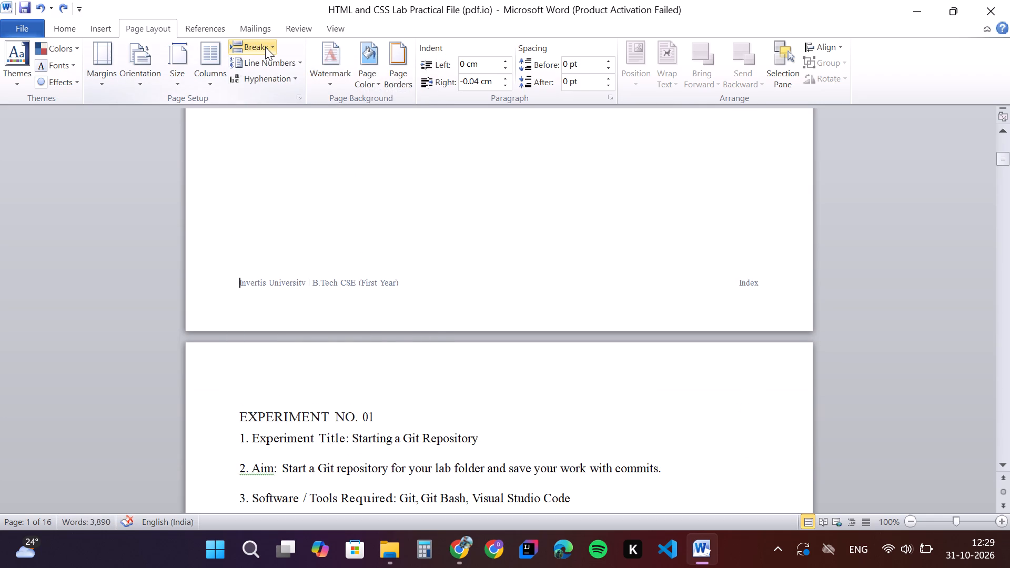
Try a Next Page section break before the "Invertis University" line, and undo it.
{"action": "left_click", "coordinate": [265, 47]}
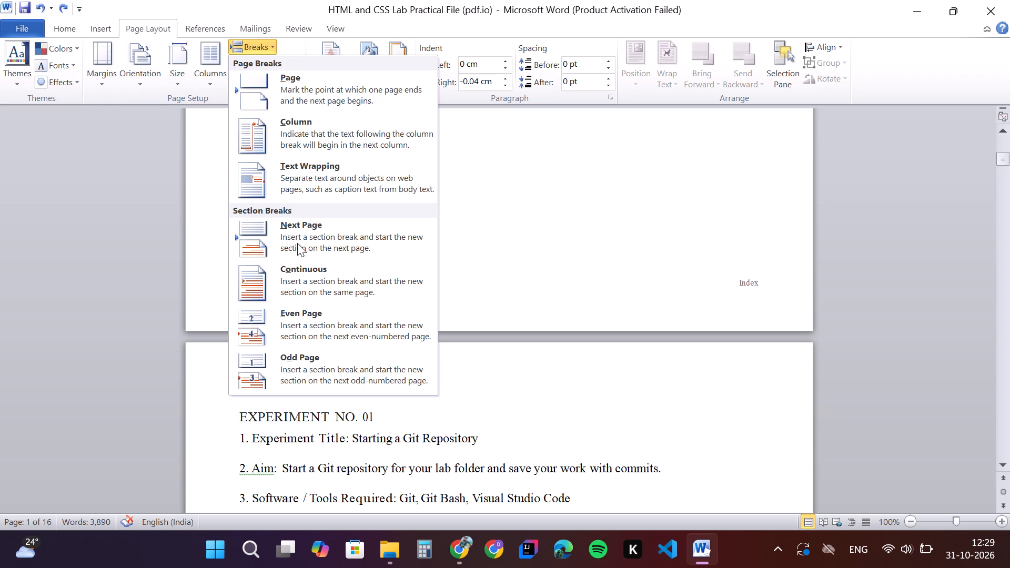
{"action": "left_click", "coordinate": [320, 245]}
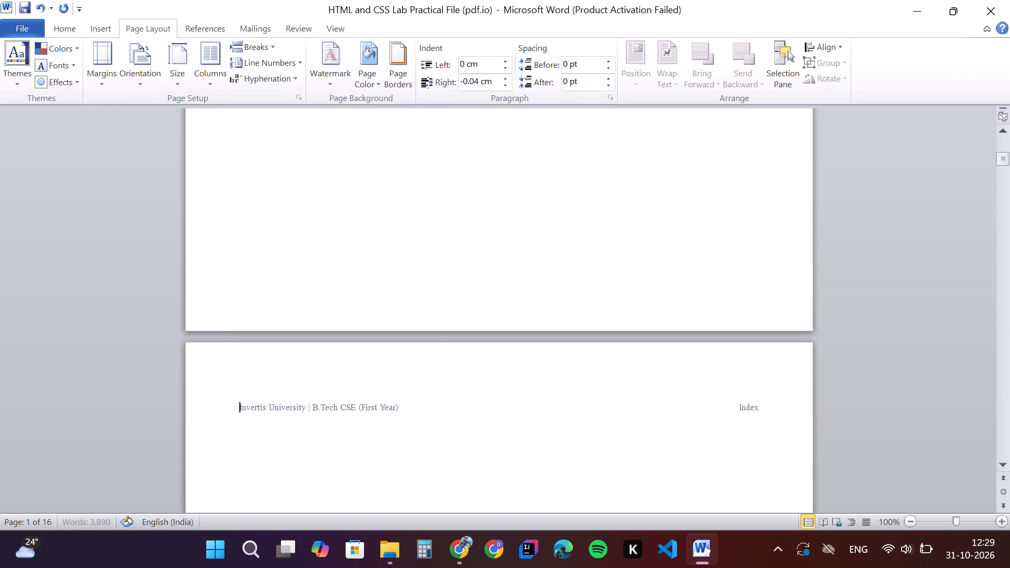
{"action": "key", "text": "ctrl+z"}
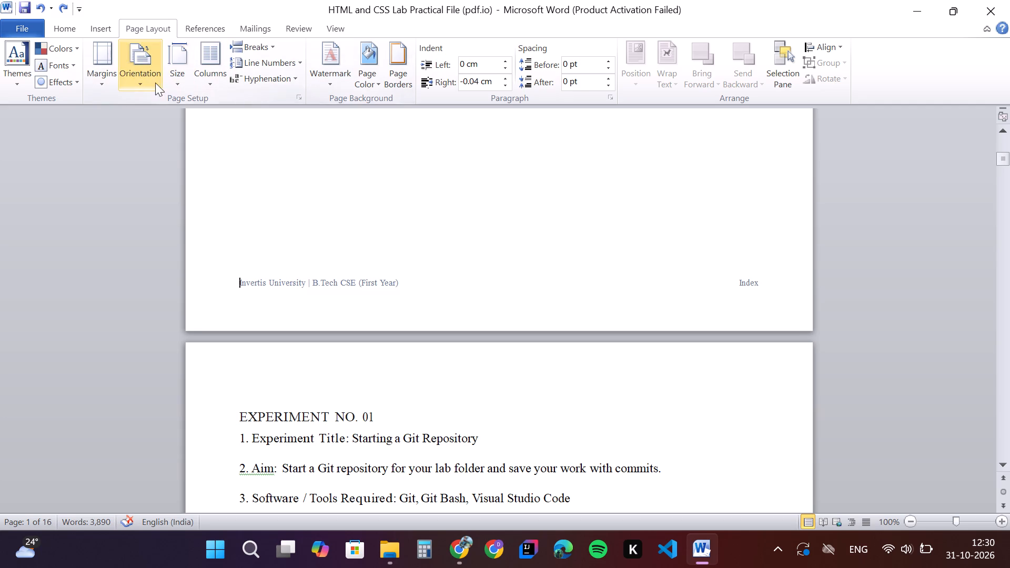
Insert the plain thin horizontal line above the "Invertis University | B.Tech CSE (First Year)" line on the index page.
{"action": "left_click", "coordinate": [403, 72]}
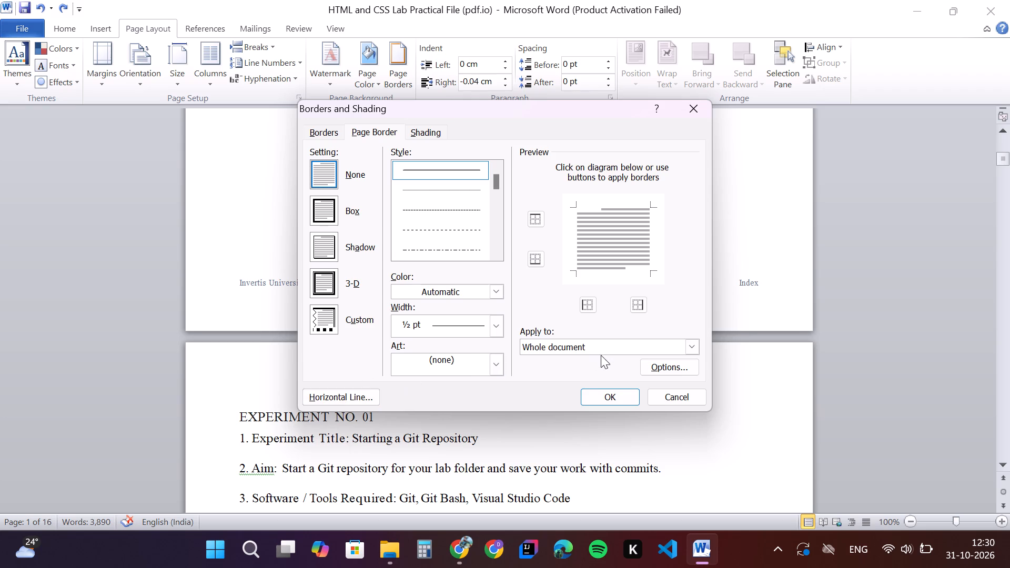
{"action": "left_click", "coordinate": [630, 348]}
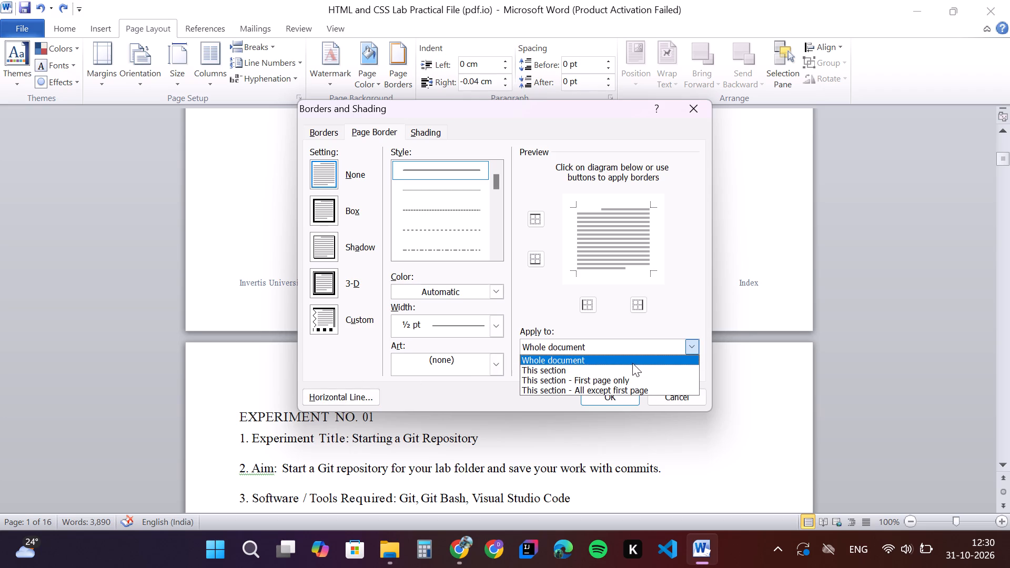
{"action": "left_click", "coordinate": [691, 349]}
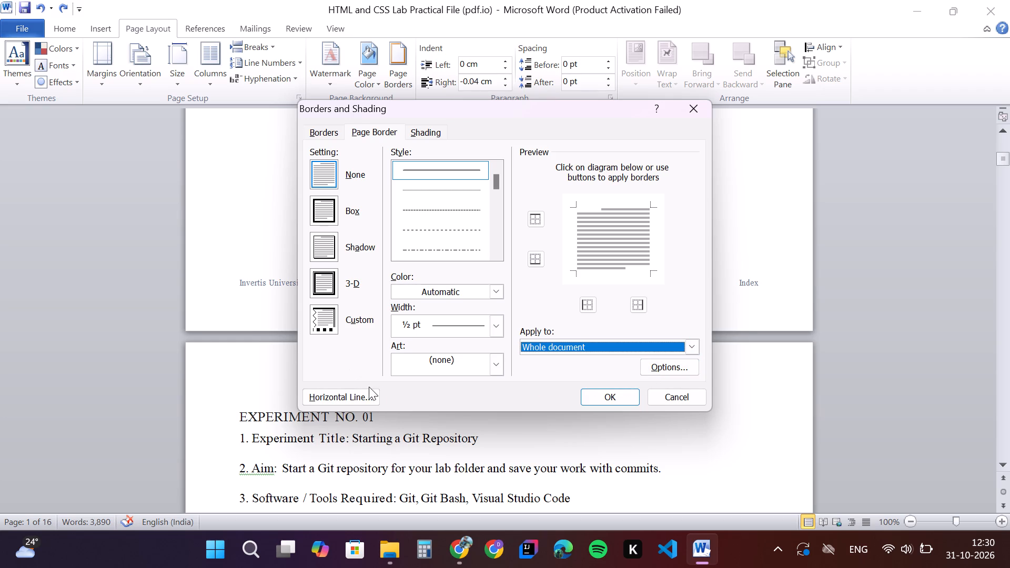
{"action": "left_click", "coordinate": [373, 401]}
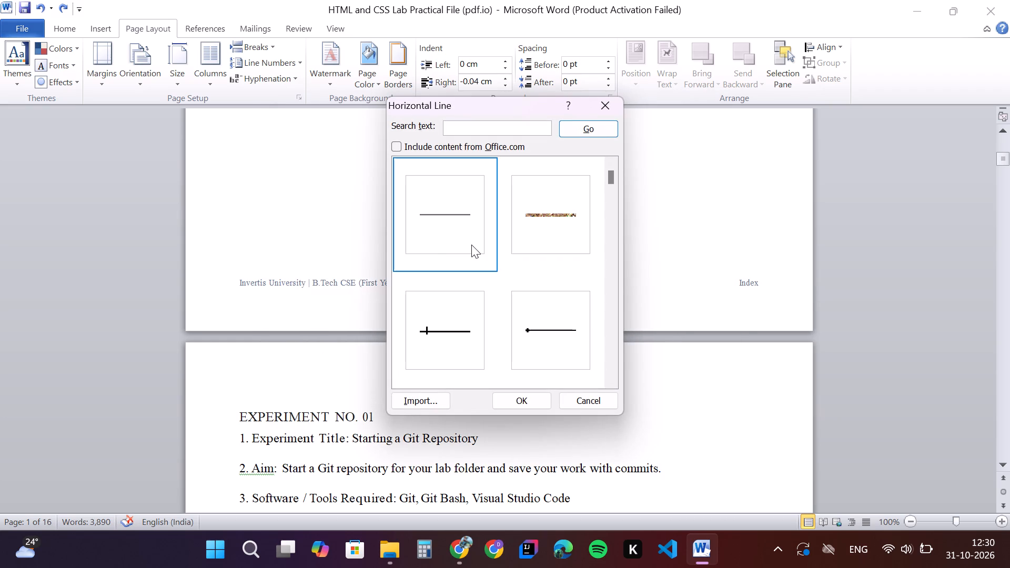
{"action": "left_click", "coordinate": [471, 245]}
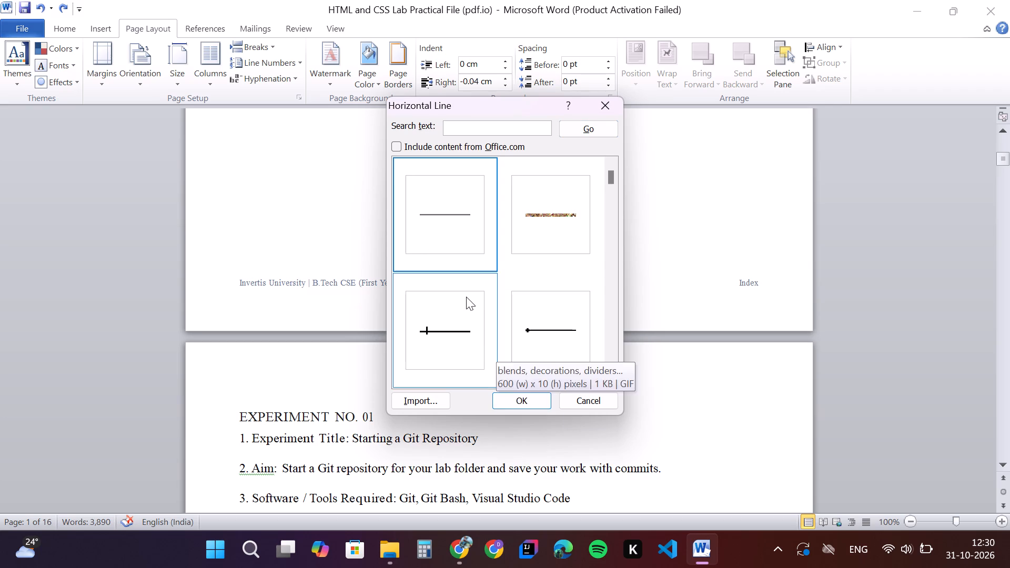
{"action": "left_click", "coordinate": [508, 410]}
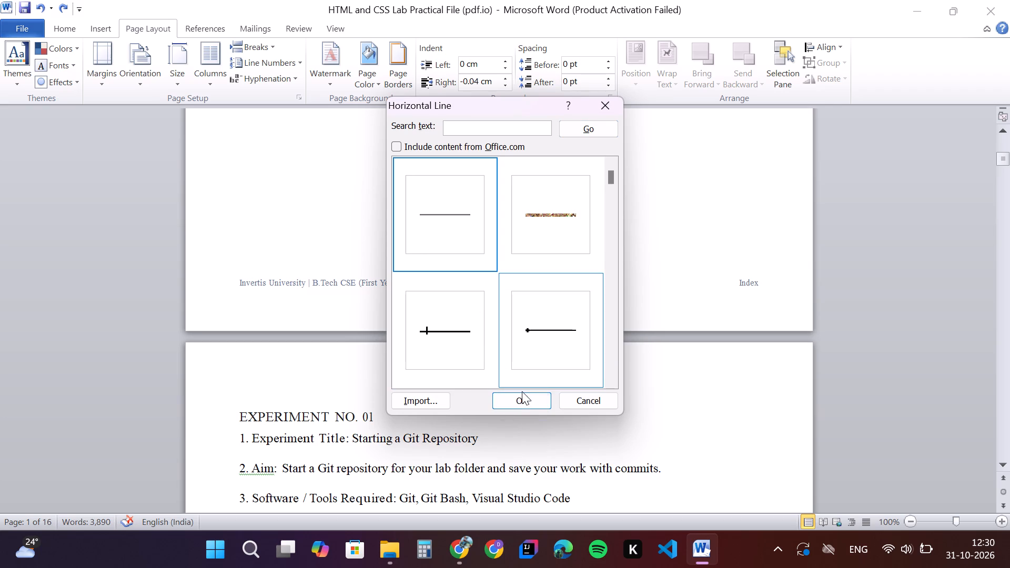
{"action": "left_click", "coordinate": [520, 401]}
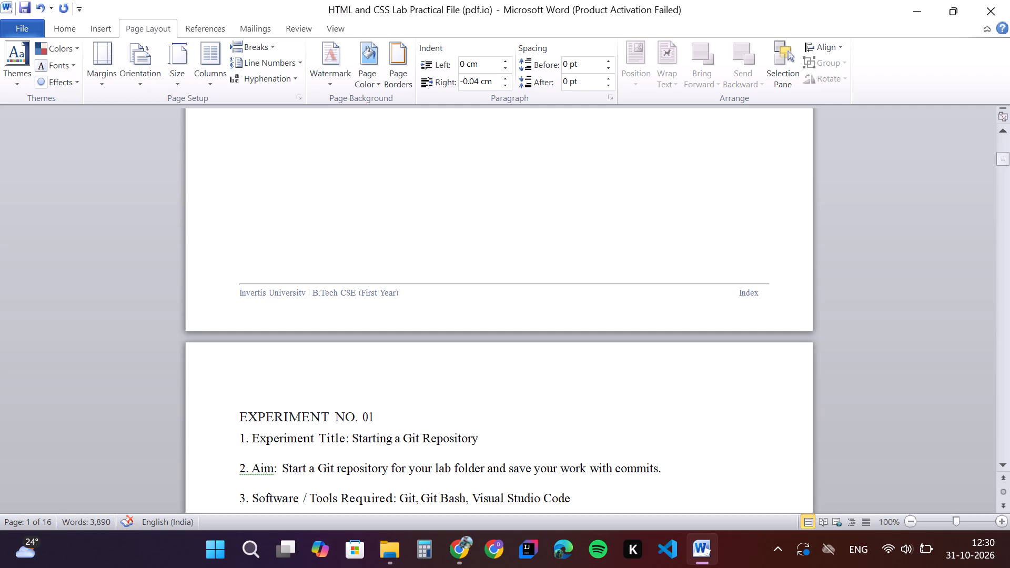
Select the horizontal line above the "Invertis University" line at the bottom of the index page.
{"action": "scroll", "coordinate": [838, 294], "scroll_direction": "down", "scroll_amount": 6}
{"action": "scroll", "coordinate": [838, 294], "scroll_direction": "up", "scroll_amount": 2}
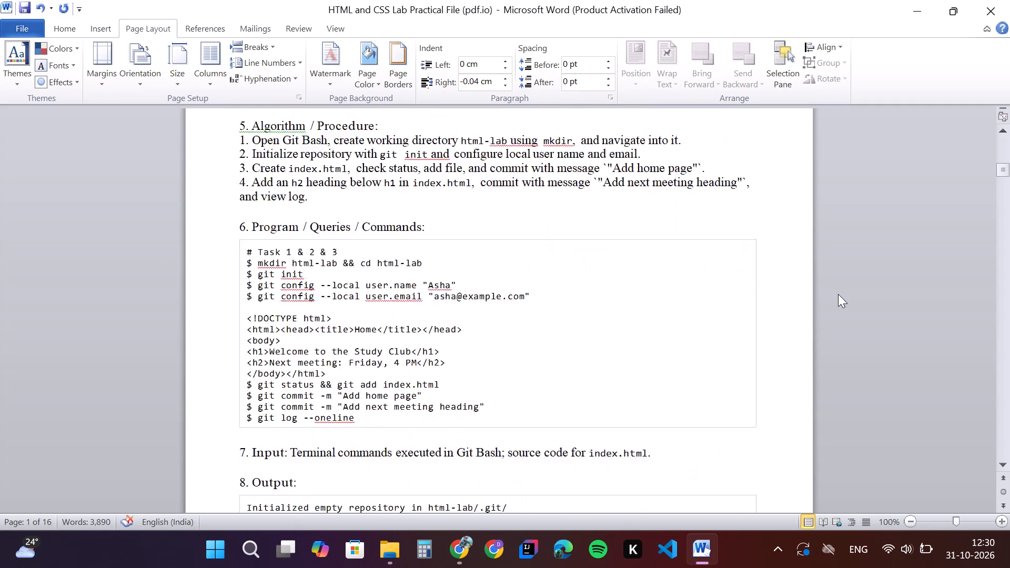
{"action": "scroll", "coordinate": [838, 294], "scroll_direction": "up", "scroll_amount": 8}
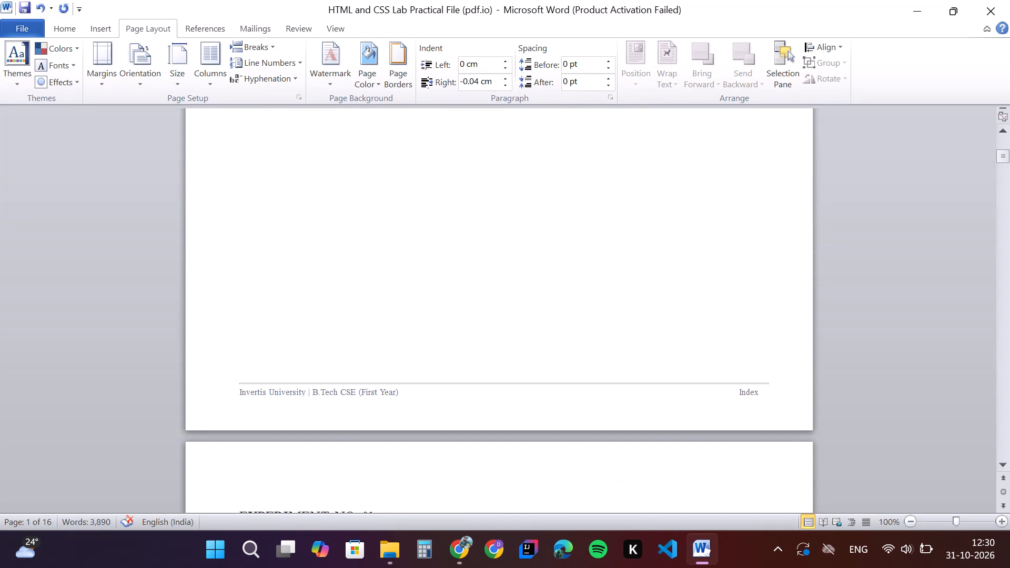
{"action": "left_click", "coordinate": [533, 386]}
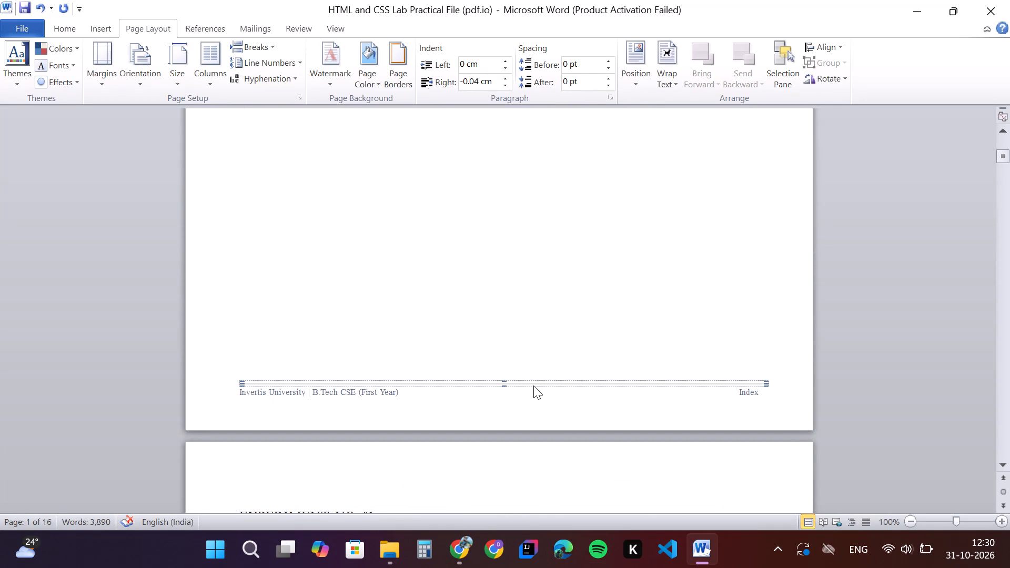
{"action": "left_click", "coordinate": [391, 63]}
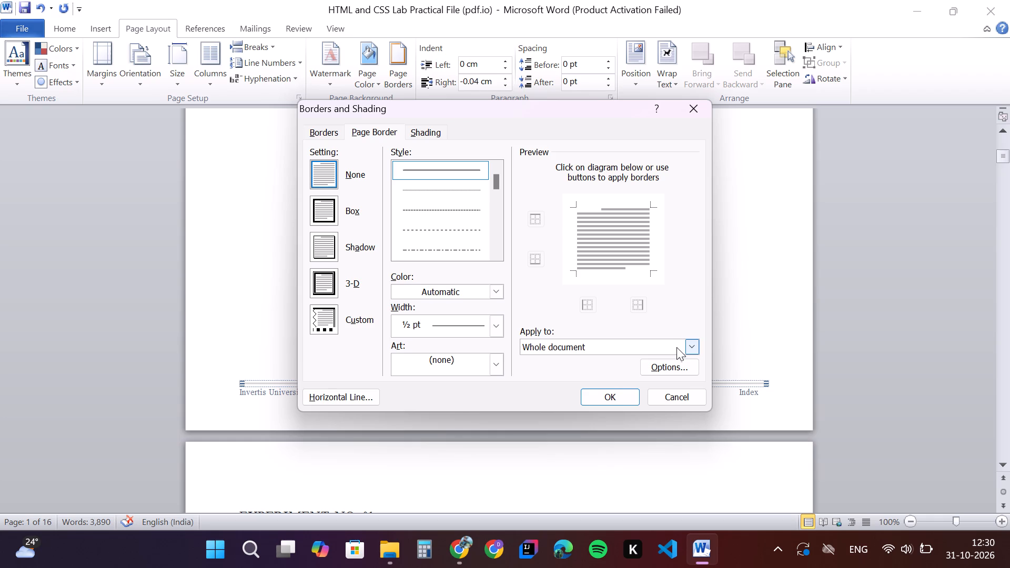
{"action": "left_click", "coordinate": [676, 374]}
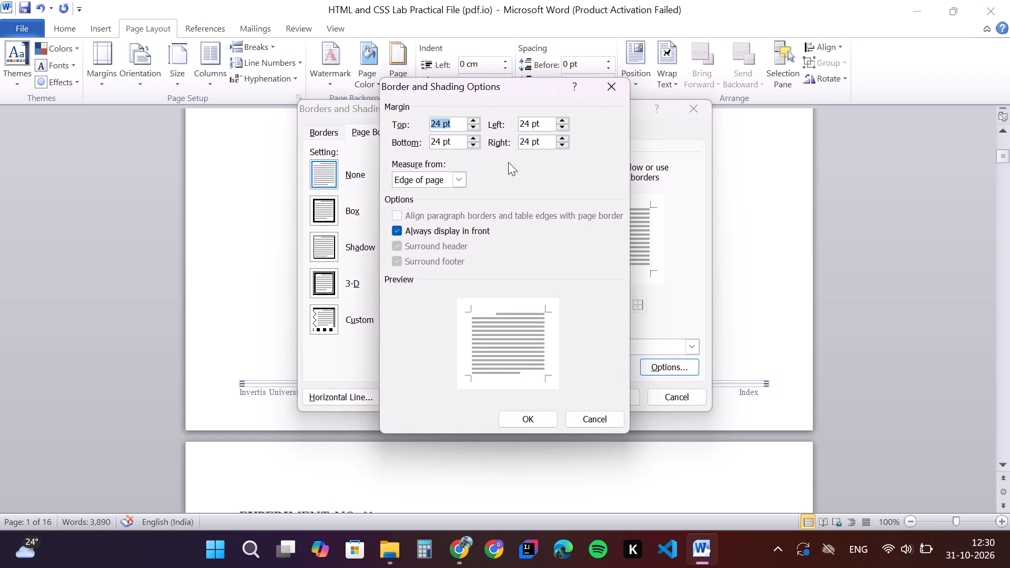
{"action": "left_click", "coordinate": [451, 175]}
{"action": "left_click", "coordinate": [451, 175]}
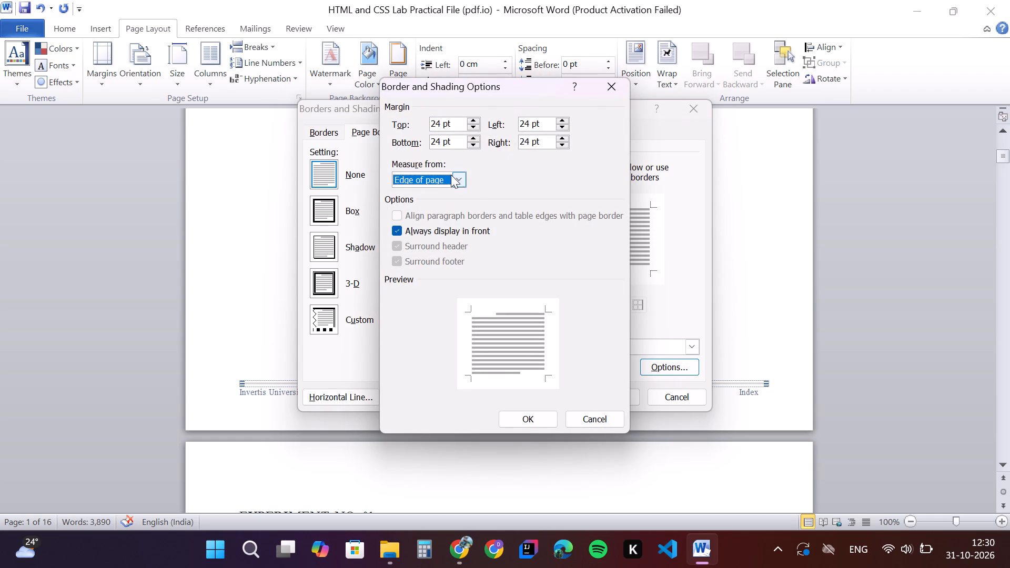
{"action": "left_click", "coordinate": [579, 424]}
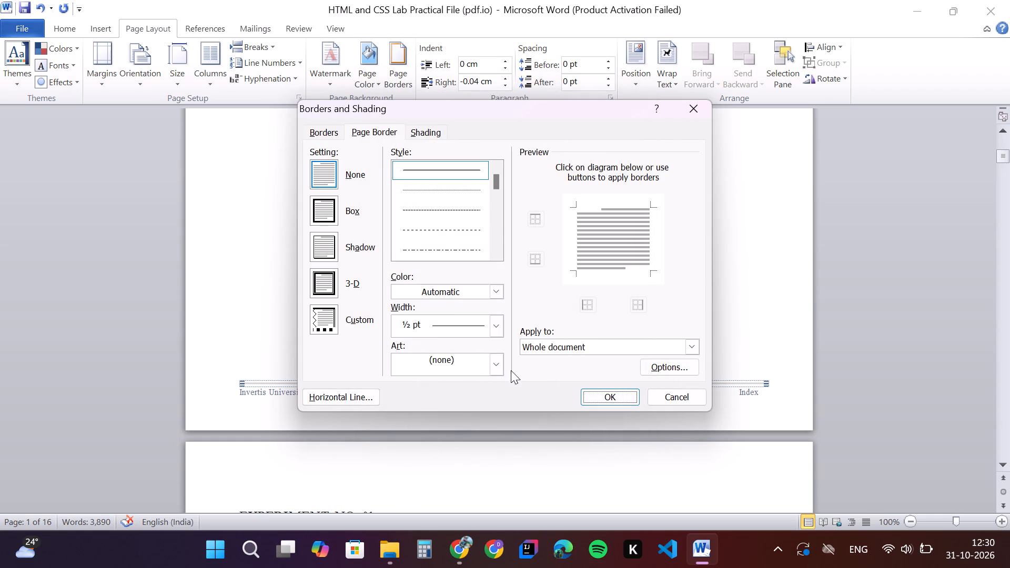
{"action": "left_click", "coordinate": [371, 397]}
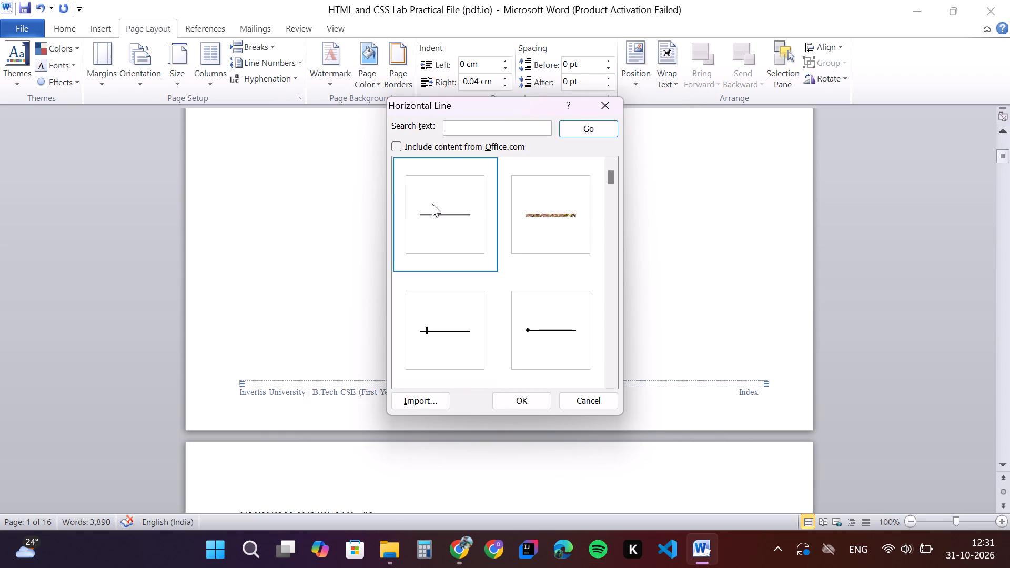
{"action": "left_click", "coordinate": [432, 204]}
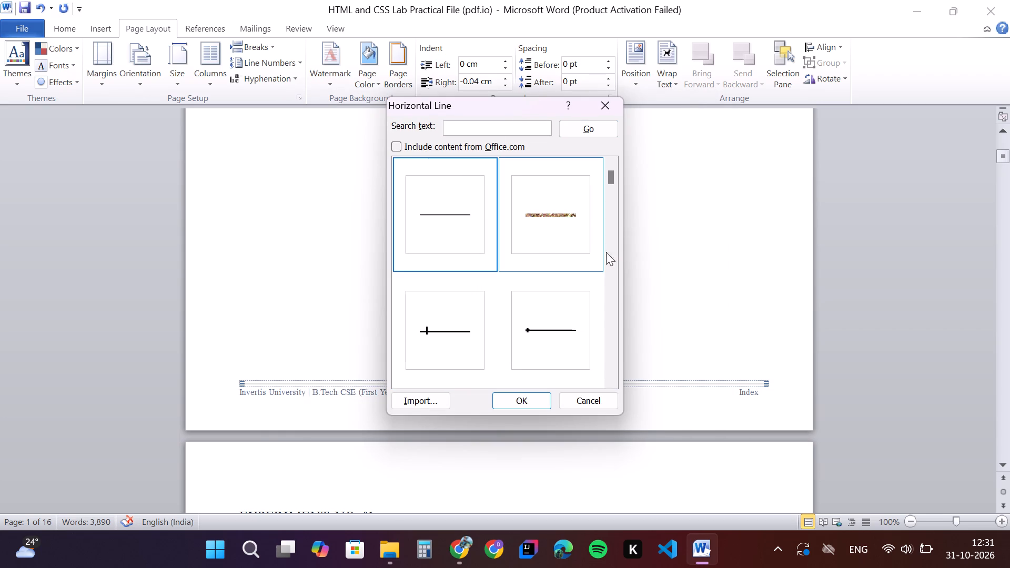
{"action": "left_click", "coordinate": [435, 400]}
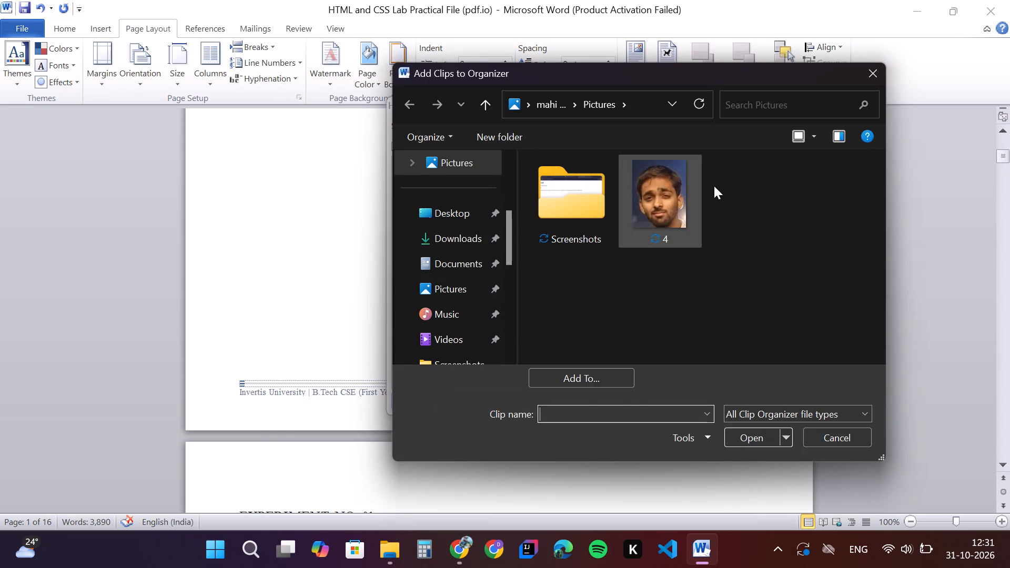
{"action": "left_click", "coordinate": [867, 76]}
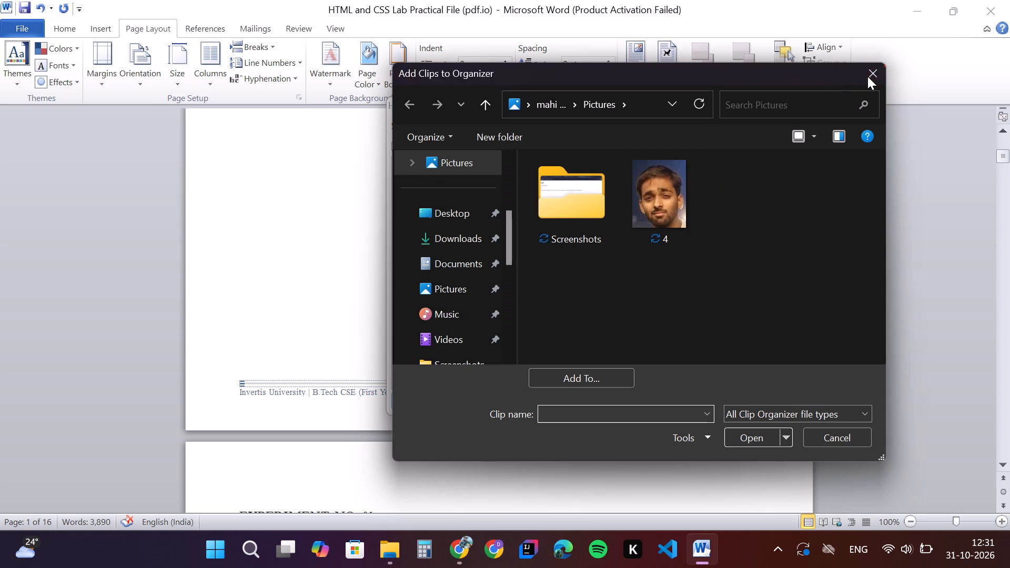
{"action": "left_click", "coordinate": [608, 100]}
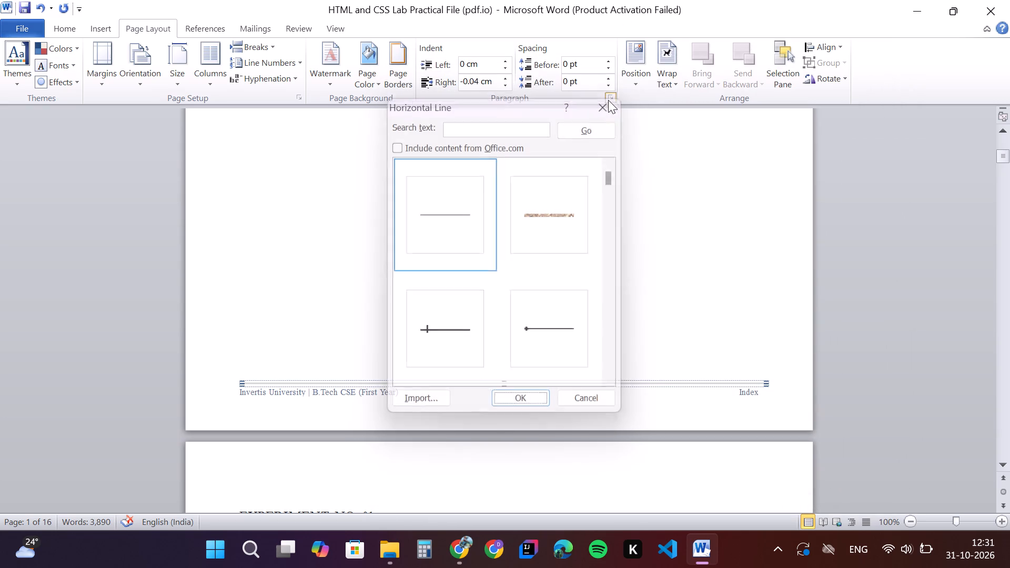
Copy the selected horizontal line and paste it before the "BCS155: HTML & CSS Lab" line ending the Experiment 01 page.
{"action": "key", "text": "ctrl+c"}
{"action": "left_click", "coordinate": [895, 332]}
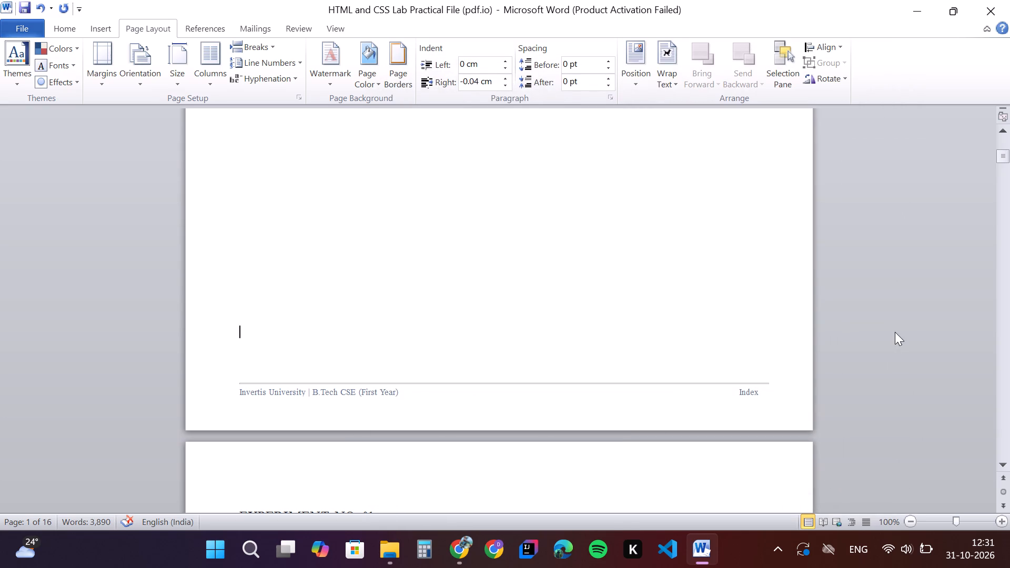
{"action": "scroll", "coordinate": [895, 332], "scroll_direction": "down", "scroll_amount": 10}
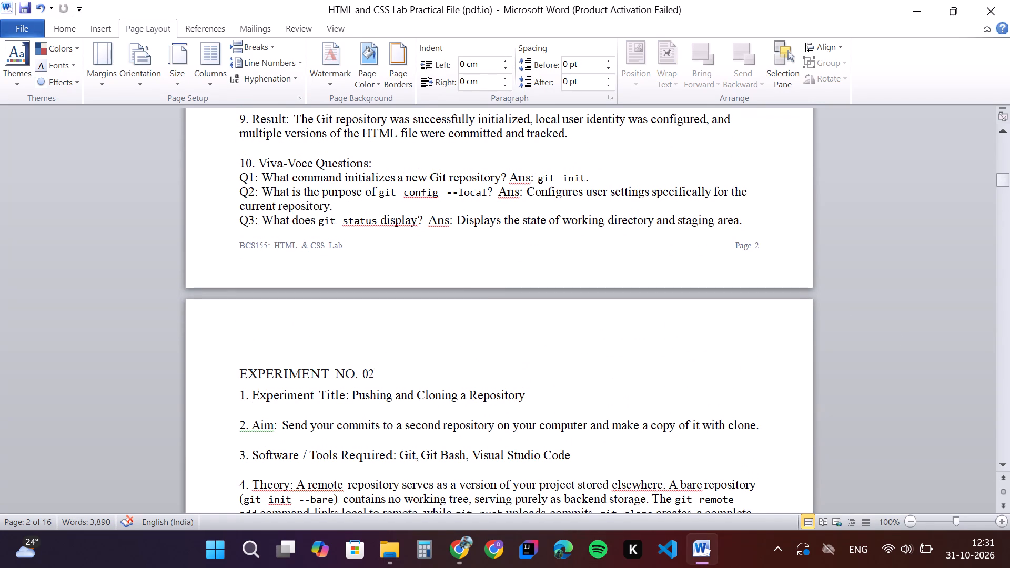
{"action": "left_click", "coordinate": [241, 240]}
{"action": "key", "text": "ctrl+v"}
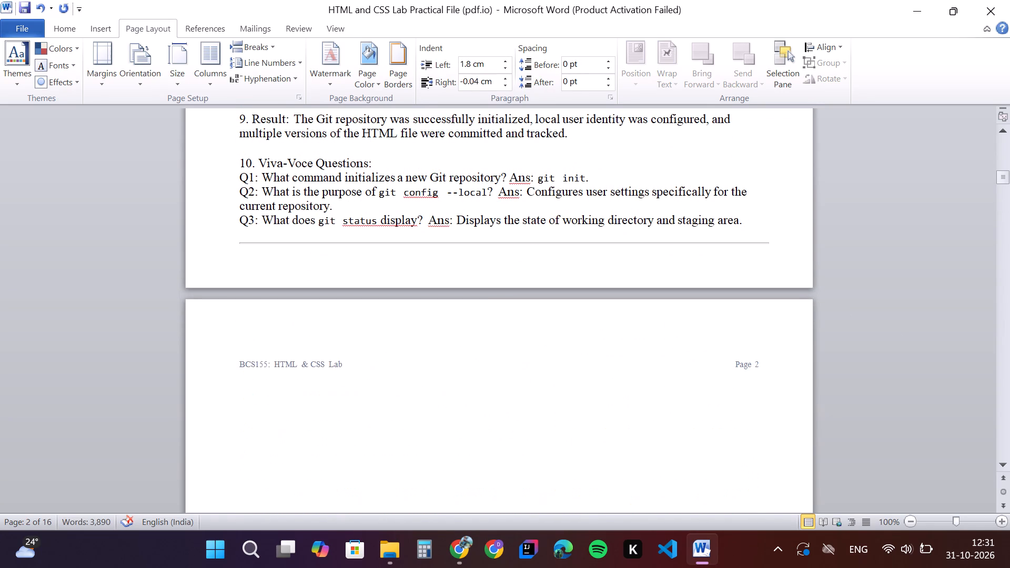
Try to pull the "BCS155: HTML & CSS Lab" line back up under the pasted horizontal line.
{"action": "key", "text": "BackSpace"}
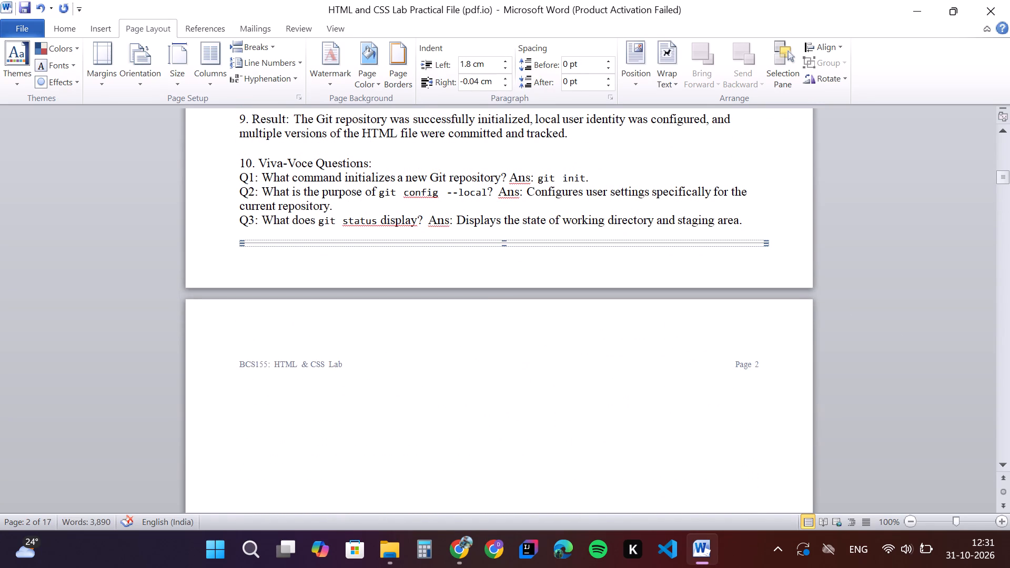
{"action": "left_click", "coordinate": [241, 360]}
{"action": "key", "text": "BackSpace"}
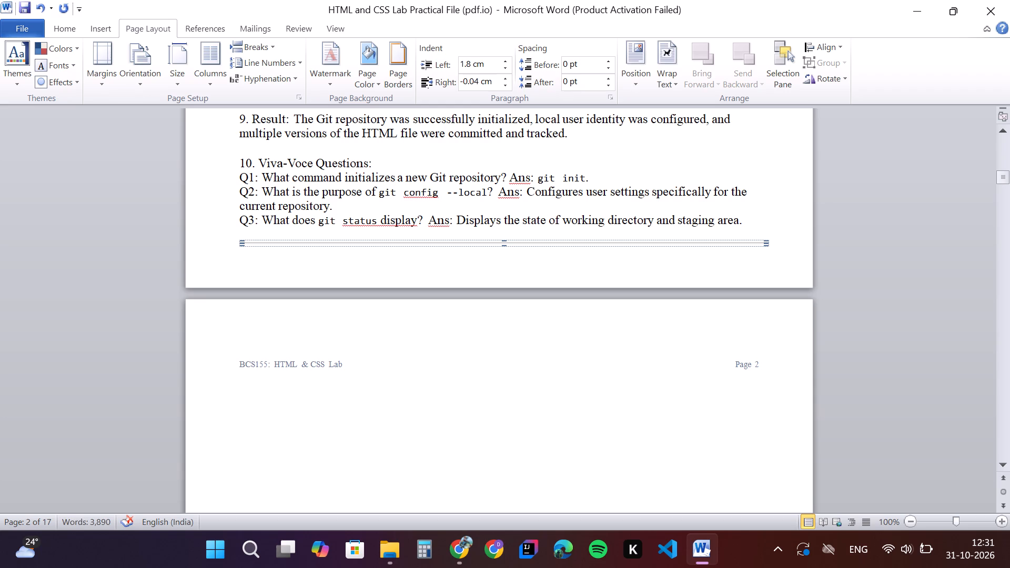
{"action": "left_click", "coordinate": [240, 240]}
Delete backwards from the start of the "EXPERIMENT NO. 01" heading to remove its indent and the spacing above it.
{"action": "scroll", "coordinate": [947, 189], "scroll_direction": "up", "scroll_amount": 2}
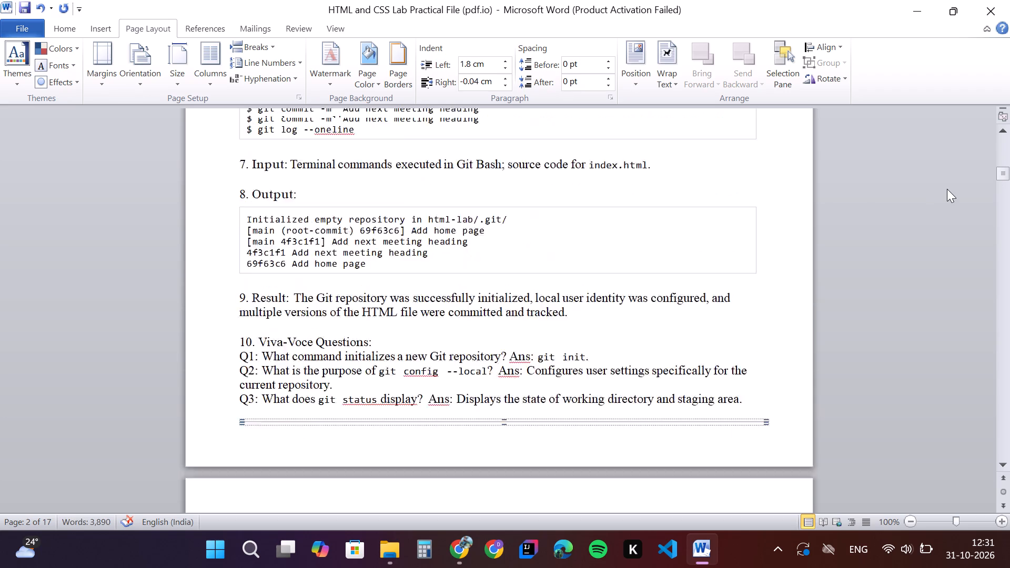
{"action": "scroll", "coordinate": [947, 189], "scroll_direction": "up", "scroll_amount": 8}
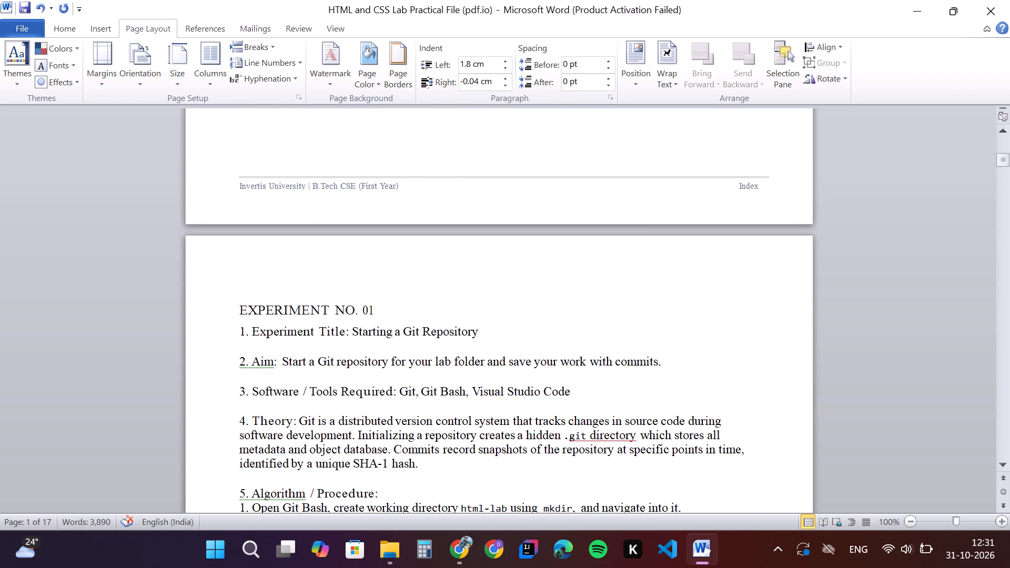
{"action": "left_click", "coordinate": [238, 306]}
{"action": "key", "text": "BackSpace"}
{"action": "key", "text": "BackSpace"}
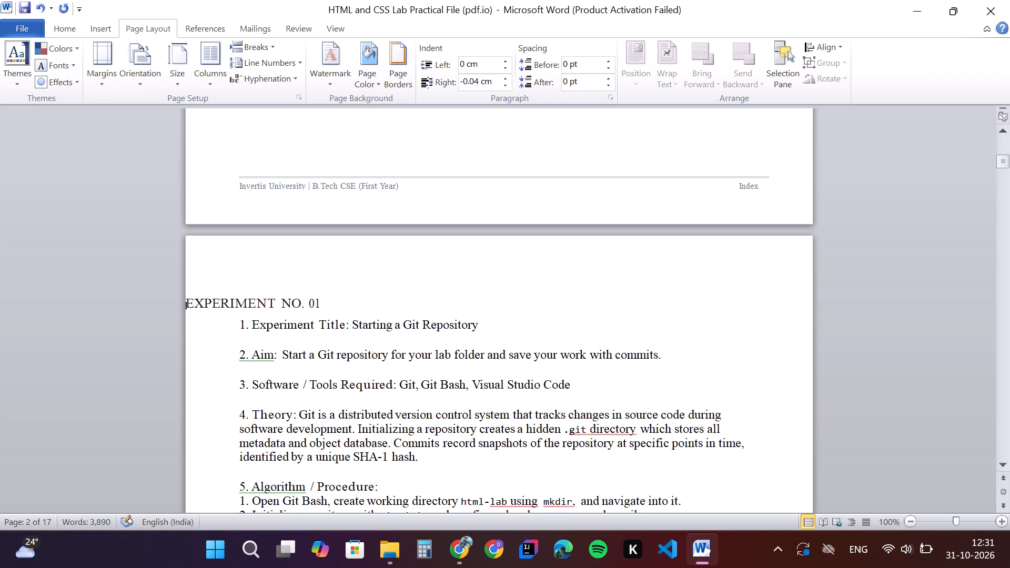
{"action": "key", "text": "BackSpace"}
Undo the deletions that reached the word "Index" on the index page, and redo the removal of spacing above "EXPERIMENT NO. 01".
{"action": "scroll", "coordinate": [690, 332], "scroll_direction": "down", "scroll_amount": 8}
{"action": "scroll", "coordinate": [690, 332], "scroll_direction": "up", "scroll_amount": 4}
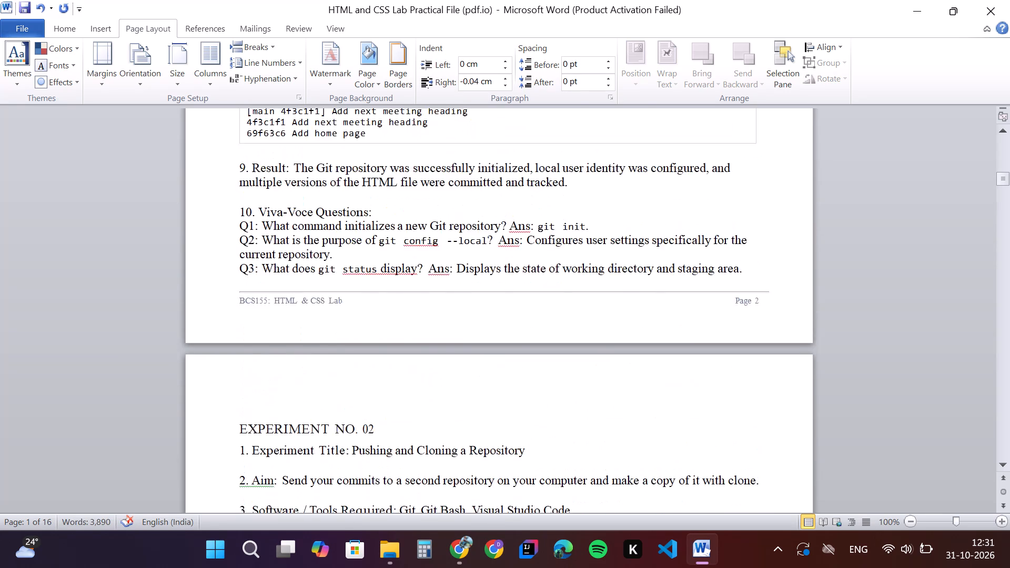
{"action": "scroll", "coordinate": [690, 332], "scroll_direction": "up", "scroll_amount": 10}
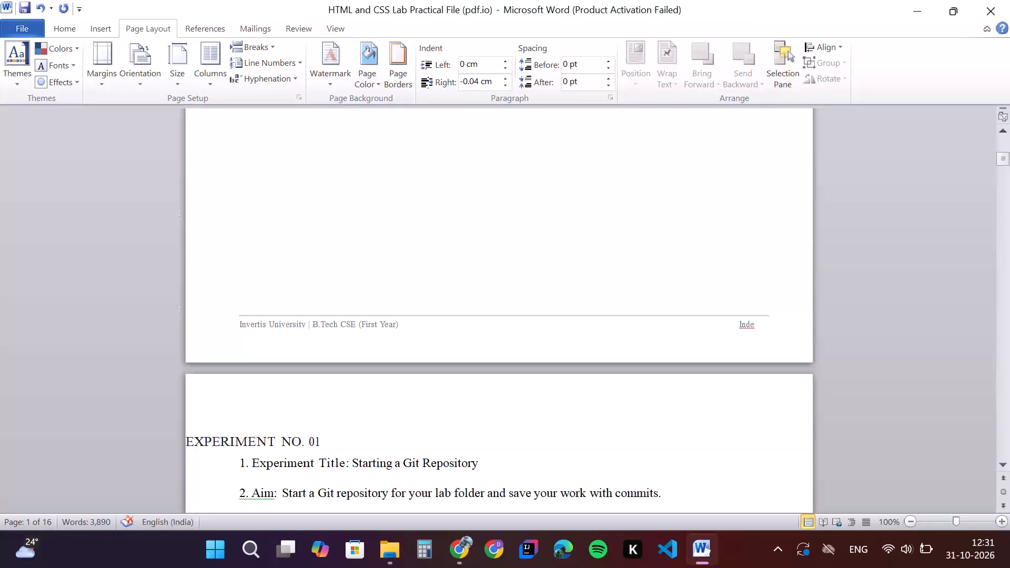
{"action": "key", "text": "ctrl+z"}
{"action": "key", "text": "ctrl+z"}
{"action": "key", "text": "ctrl+z"}
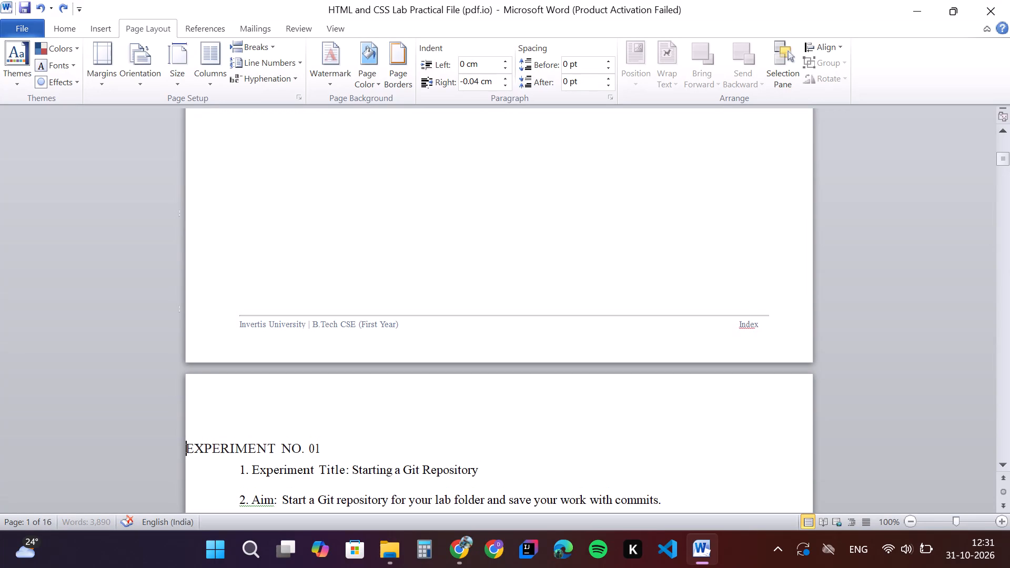
{"action": "scroll", "coordinate": [409, 382], "scroll_direction": "down", "scroll_amount": 7}
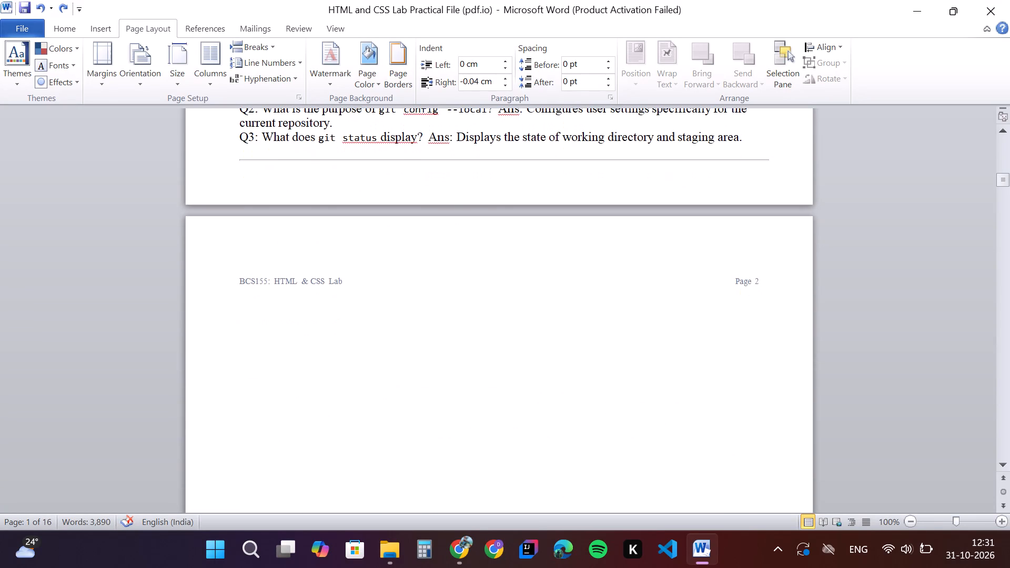
{"action": "key", "text": "ctrl+y"}
Indent the "EXPERIMENT NO. 01" heading with spaces to align it with the numbered text below.
{"action": "scroll", "coordinate": [409, 382], "scroll_direction": "up", "scroll_amount": 2}
{"action": "key", "text": "space"}
{"action": "key", "text": "space"}
{"action": "key", "text": "space"}
{"action": "key", "text": "space"}
{"action": "key", "text": "space"}
{"action": "key", "text": "space"}
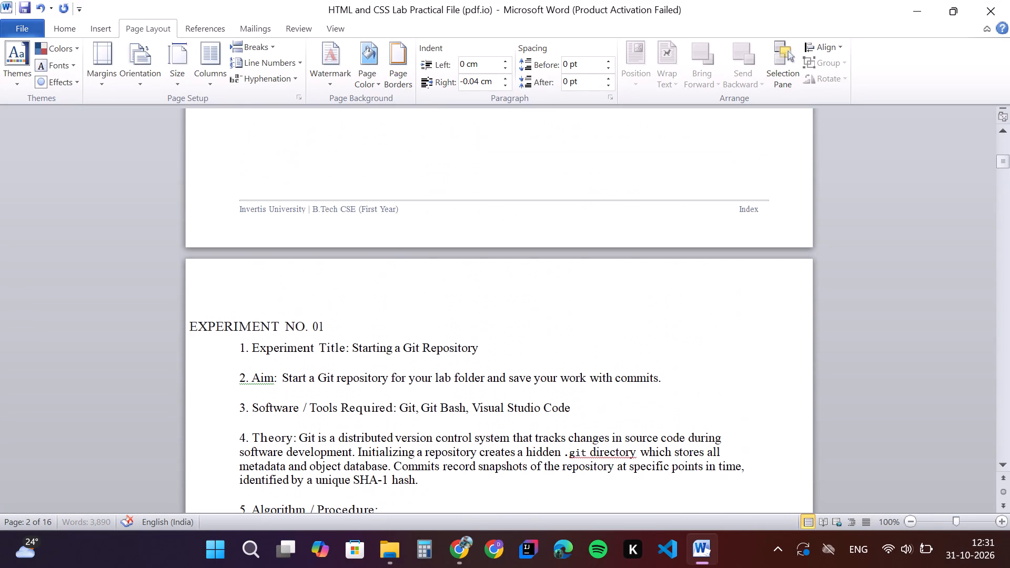
{"action": "key", "text": "space"}
{"action": "key", "text": "space"}
{"action": "key", "text": "space"}
{"action": "key", "text": "space"}
{"action": "key", "text": "space"}
{"action": "key", "text": "space"}
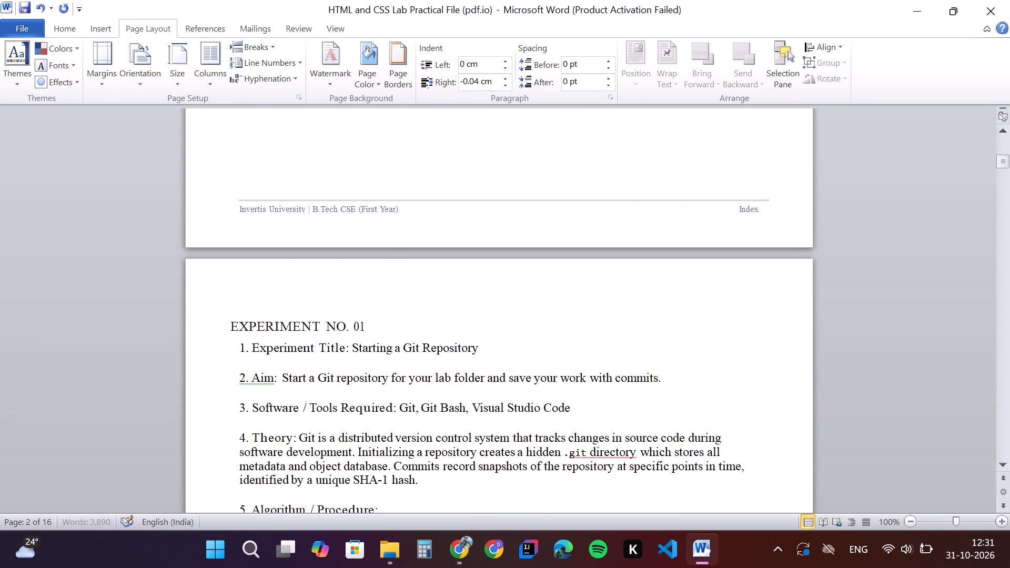
{"action": "key", "text": "space"}
{"action": "key", "text": "space"}
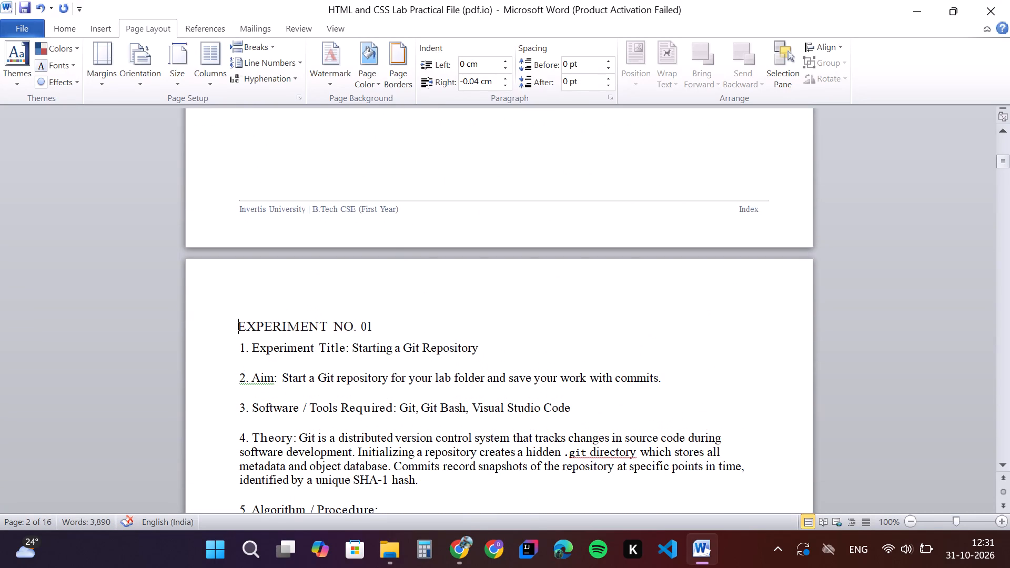
Make the "EXPERIMENT NO. 01" heading bold and change its number from 01 to "- 1".
{"action": "left_click_drag", "start_coordinate": [379, 325], "coordinate": [240, 317]}
{"action": "key", "text": "ctrl+b"}
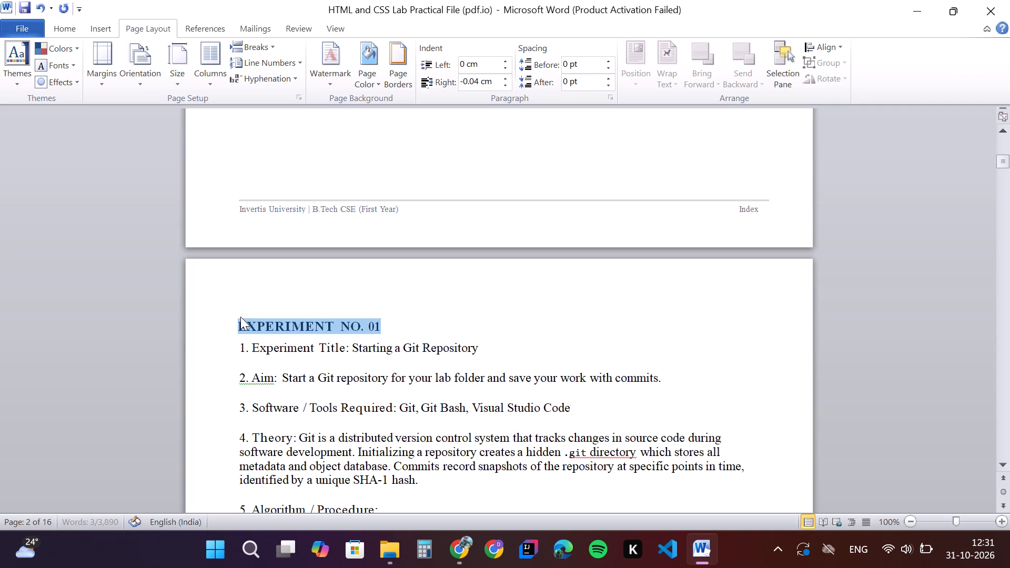
{"action": "left_click", "coordinate": [835, 328]}
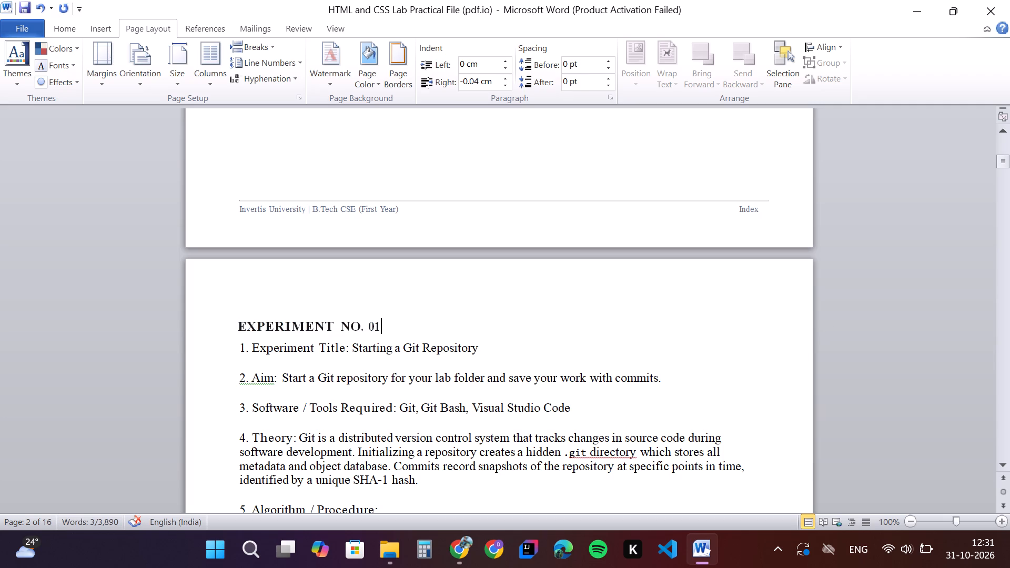
{"action": "key", "text": "BackSpace"}
{"action": "key", "text": "BackSpace"}
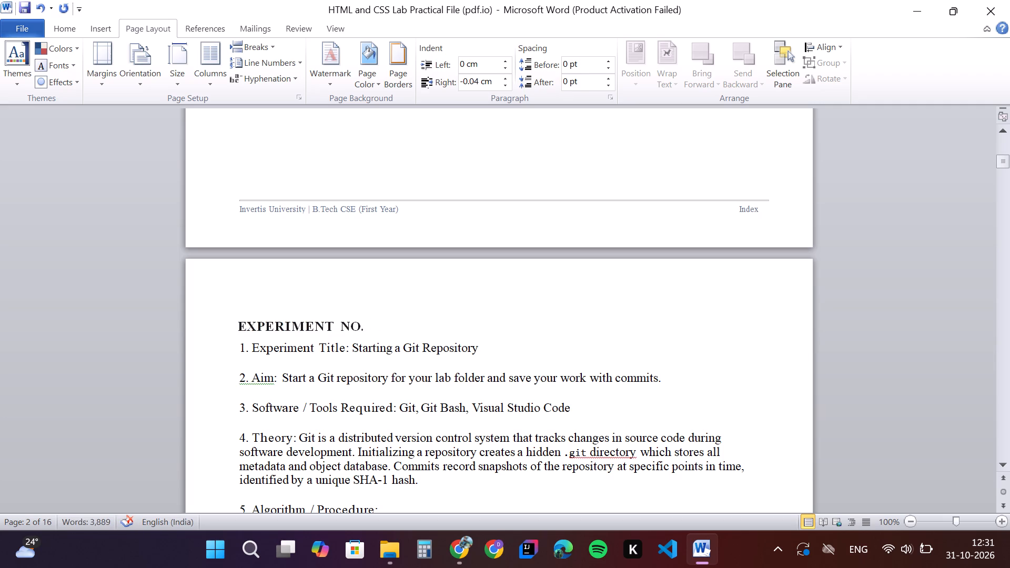
{"action": "type", "text": "-"}
{"action": "key", "text": "space"}
{"action": "key", "text": "BackSpace"}
{"action": "key", "text": "BackSpace"}
{"action": "left_click", "coordinate": [80, 26]}
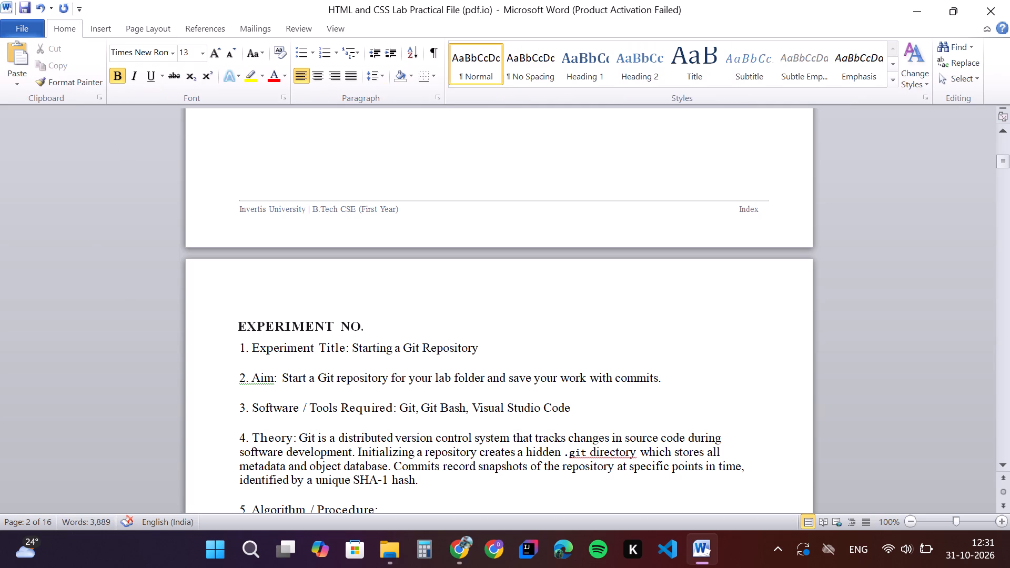
{"action": "left_click", "coordinate": [315, 330]}
{"action": "left_click", "coordinate": [379, 327]}
{"action": "type", "text": "- 1"}
Make the "EXPERIMENT NO. 02" heading bold and replace its number with "- 2".
{"action": "scroll", "coordinate": [871, 338], "scroll_direction": "down", "scroll_amount": 4}
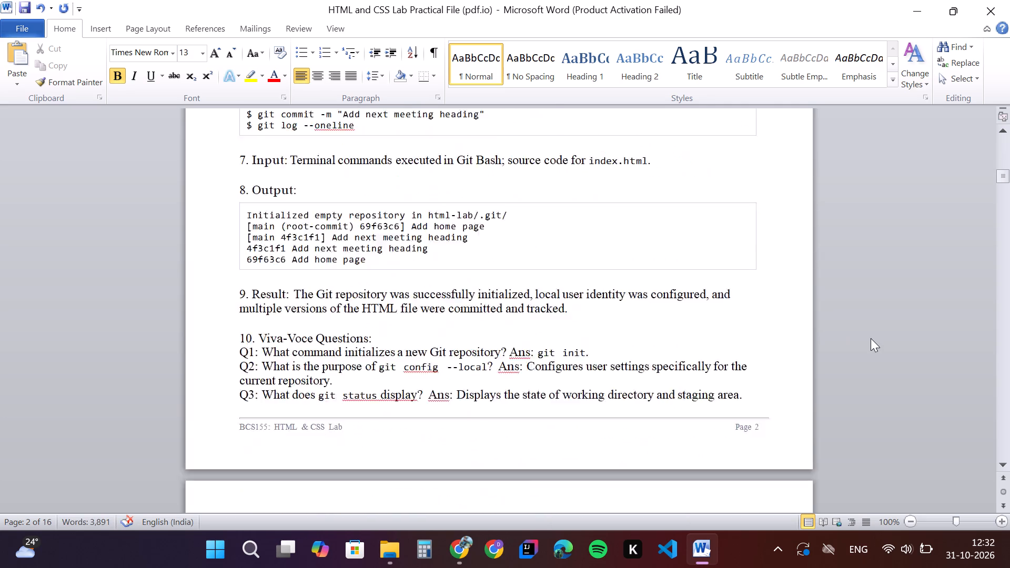
{"action": "scroll", "coordinate": [871, 338], "scroll_direction": "down", "scroll_amount": 6}
{"action": "scroll", "coordinate": [871, 338], "scroll_direction": "up", "scroll_amount": 1}
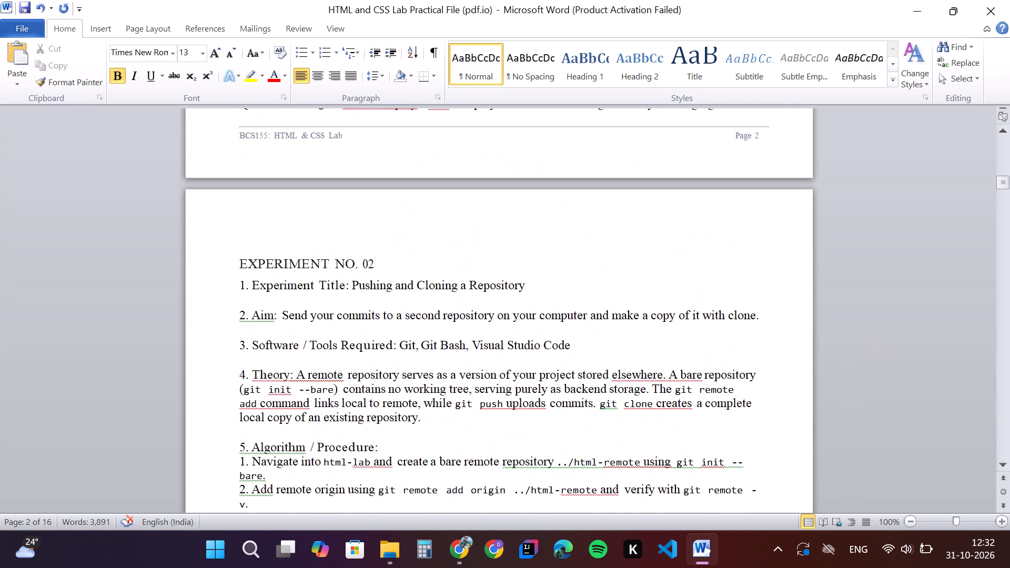
{"action": "left_click_drag", "start_coordinate": [377, 263], "coordinate": [196, 268]}
{"action": "key", "text": "ctrl+b"}
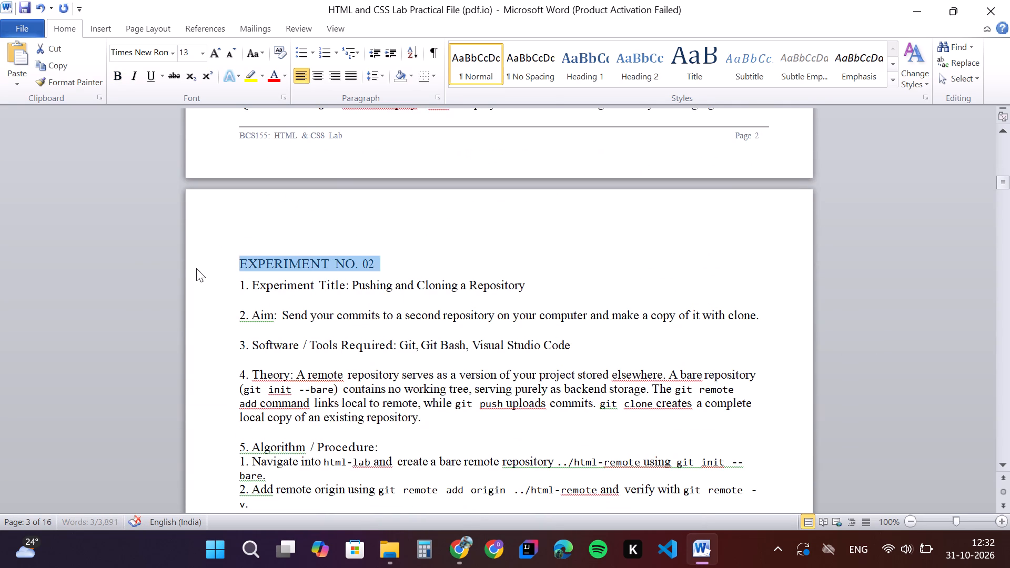
{"action": "left_click", "coordinate": [392, 262]}
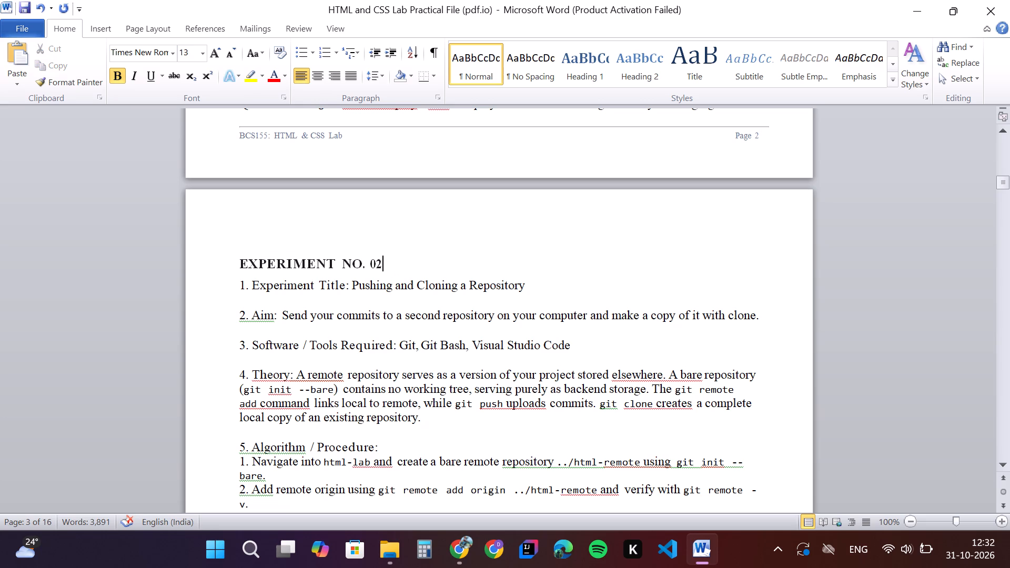
{"action": "key", "text": "BackSpace"}
{"action": "key", "text": "BackSpace"}
{"action": "type", "text": "- 2"}
Paste the horizontal separator line above the "BCS155: HTML & CSS Lab" footer text on page 3.
{"action": "scroll", "coordinate": [865, 352], "scroll_direction": "down", "scroll_amount": 7}
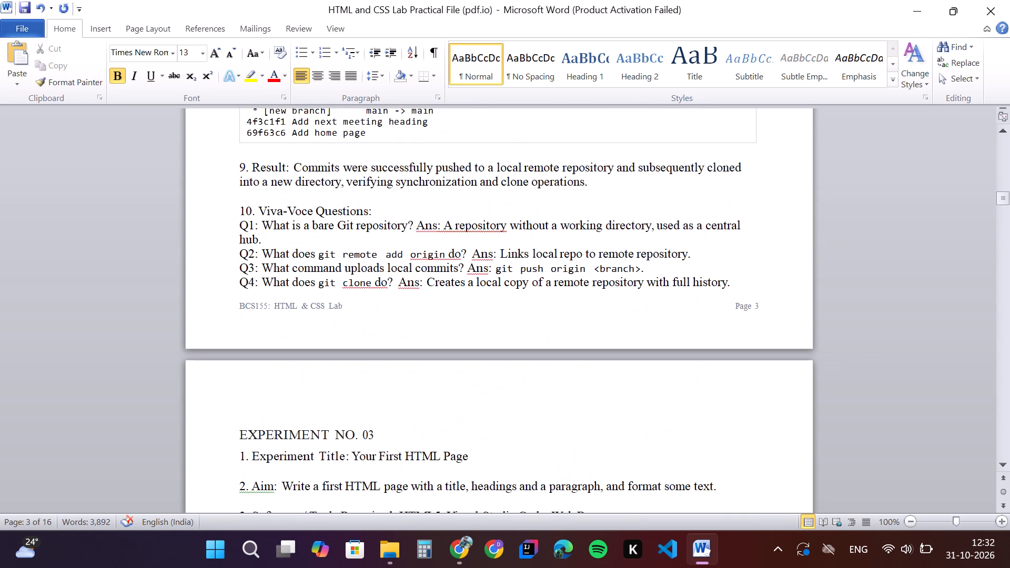
{"action": "left_click", "coordinate": [240, 303]}
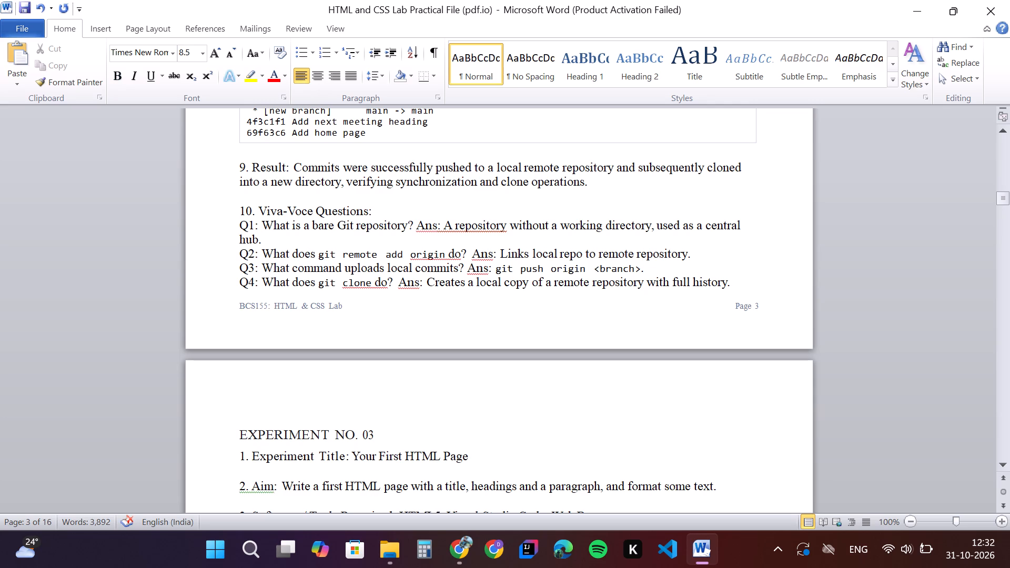
{"action": "key", "text": "ctrl+v"}
Delete backwards from the start of the "EXPERIMENT NO. - 2" heading to remove its indent and the spacing above it.
{"action": "scroll", "coordinate": [337, 145], "scroll_direction": "up", "scroll_amount": 6}
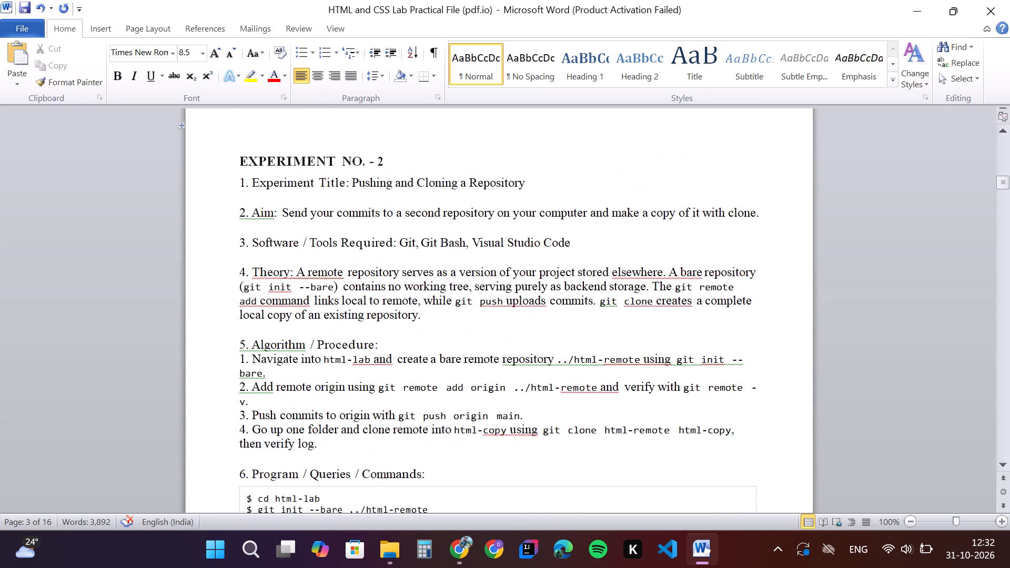
{"action": "left_click", "coordinate": [239, 156]}
{"action": "key", "text": "BackSpace"}
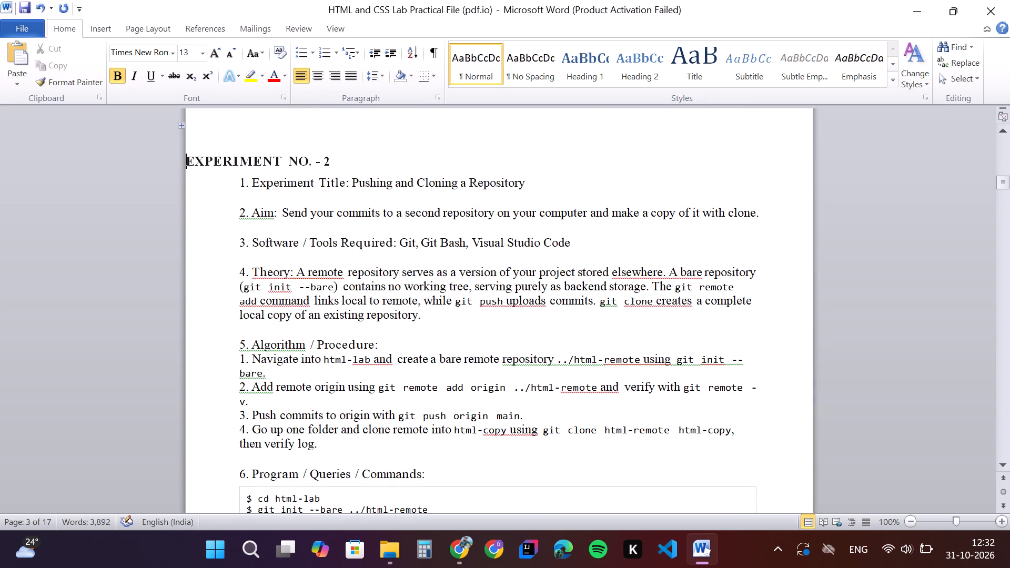
{"action": "key", "text": "BackSpace"}
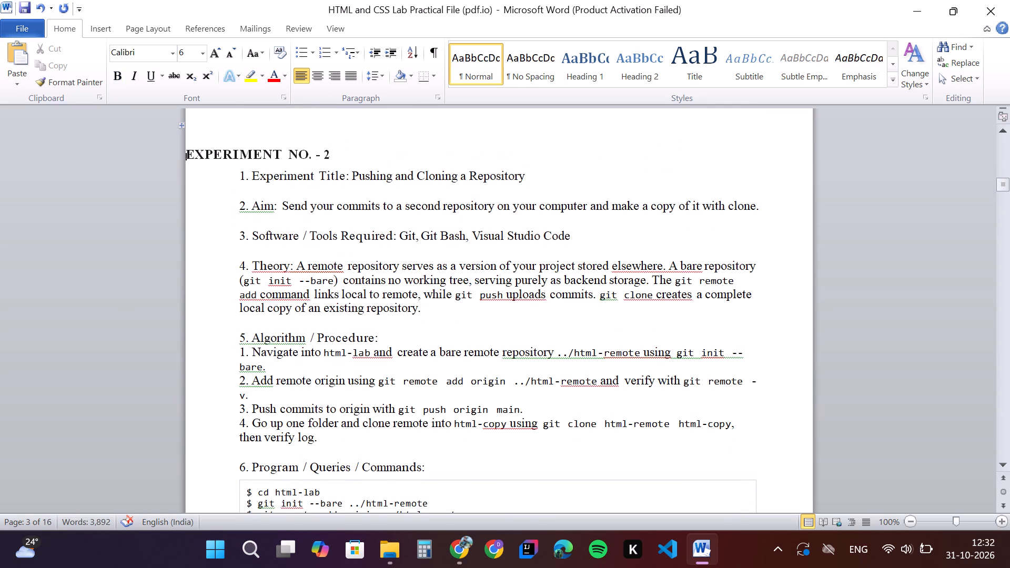
Try centring the "EXPERIMENT NO. - 2" heading, return it to left alignment, and indent it with spaces to line up with the numbered text.
{"action": "key", "text": "ctrl+e"}
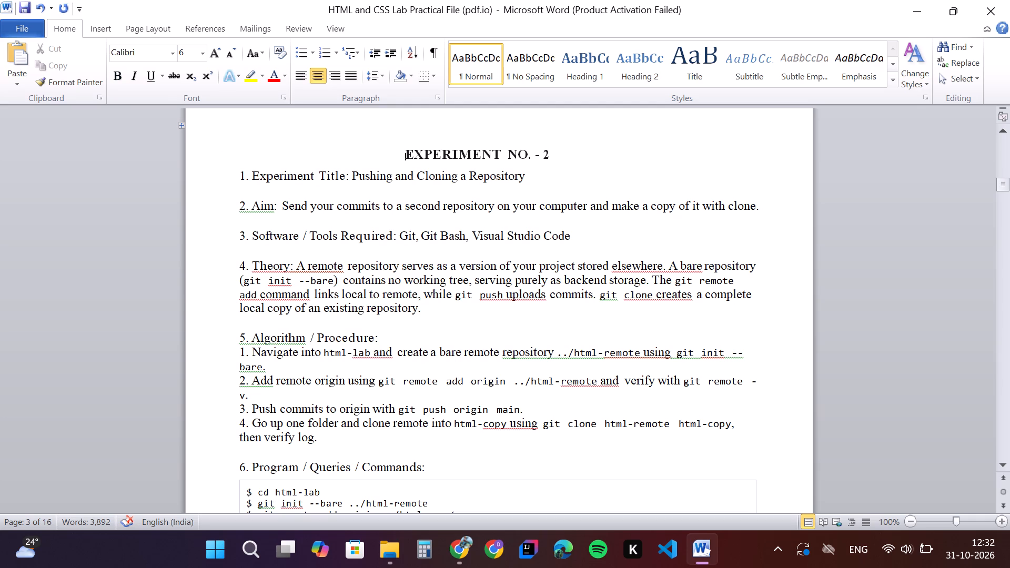
{"action": "left_click", "coordinate": [300, 78]}
{"action": "key", "text": "space"}
{"action": "key", "text": "space"}
{"action": "key", "text": "space"}
{"action": "key", "text": "space"}
{"action": "key", "text": "space"}
{"action": "key", "text": "space"}
{"action": "key", "text": "space"}
{"action": "key", "text": "space"}
{"action": "key", "text": "space"}
{"action": "key", "text": "space"}
{"action": "key", "text": "space"}
{"action": "key", "text": "space"}
{"action": "key", "text": "space"}
{"action": "key", "text": "space"}
{"action": "key", "text": "space"}
{"action": "key", "text": "space"}
{"action": "key", "text": "space"}
{"action": "key", "text": "space"}
{"action": "key", "text": "space"}
{"action": "key", "text": "space"}
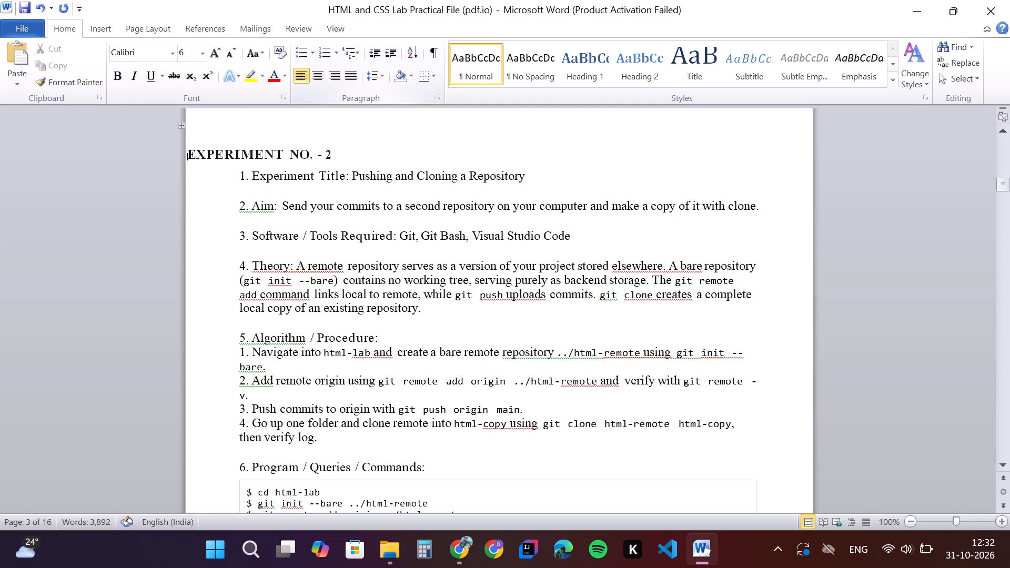
{"action": "key", "text": "space"}
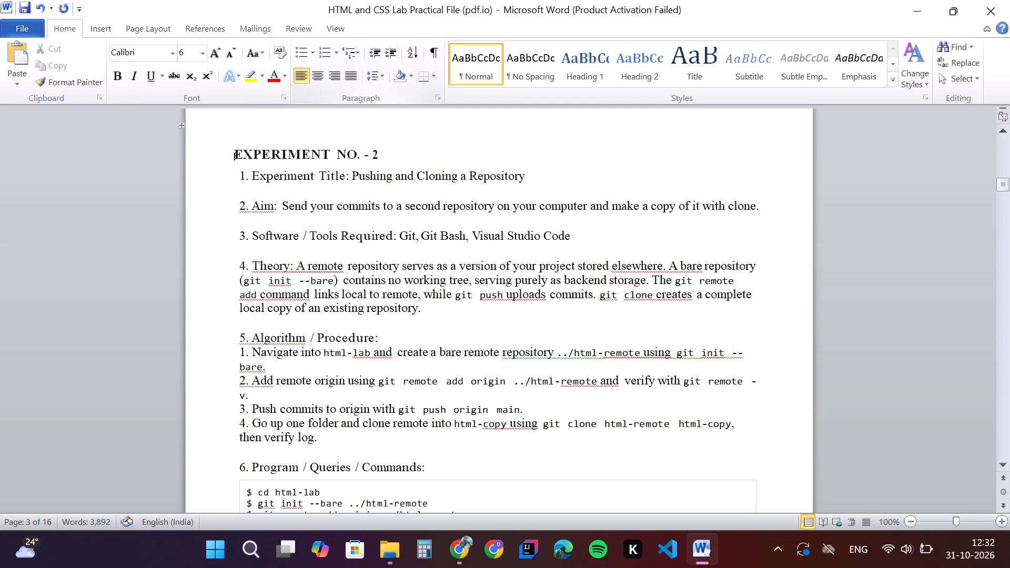
{"action": "key", "text": "space"}
{"action": "key", "text": "space"}
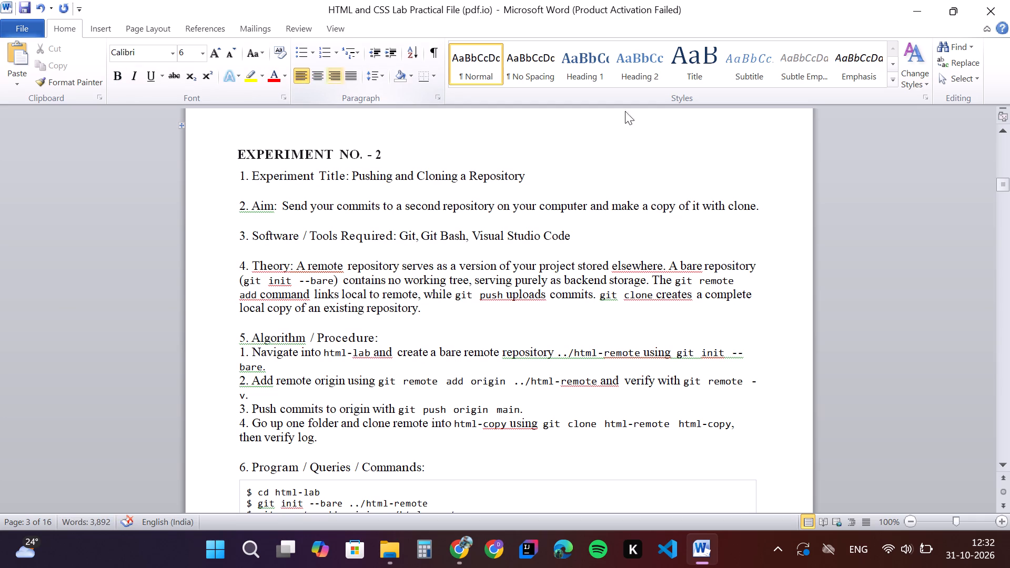
{"action": "left_click", "coordinate": [906, 224]}
Make the "EXPERIMENT NO. 03" heading bold and replace its number with "- 3", with the digit 3 in Arial Black.
{"action": "scroll", "coordinate": [906, 224], "scroll_direction": "down", "scroll_amount": 4}
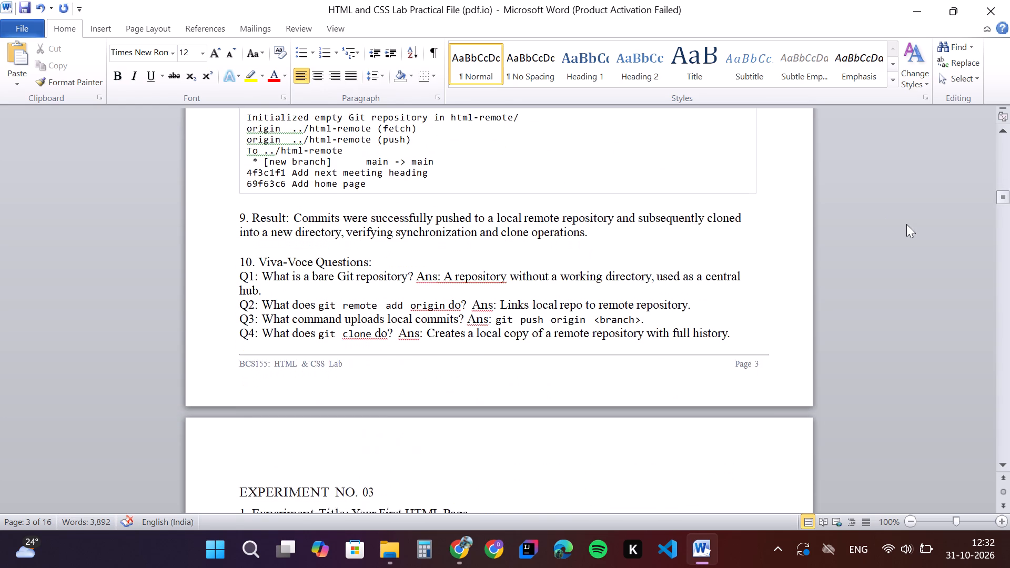
{"action": "scroll", "coordinate": [906, 224], "scroll_direction": "down", "scroll_amount": 4}
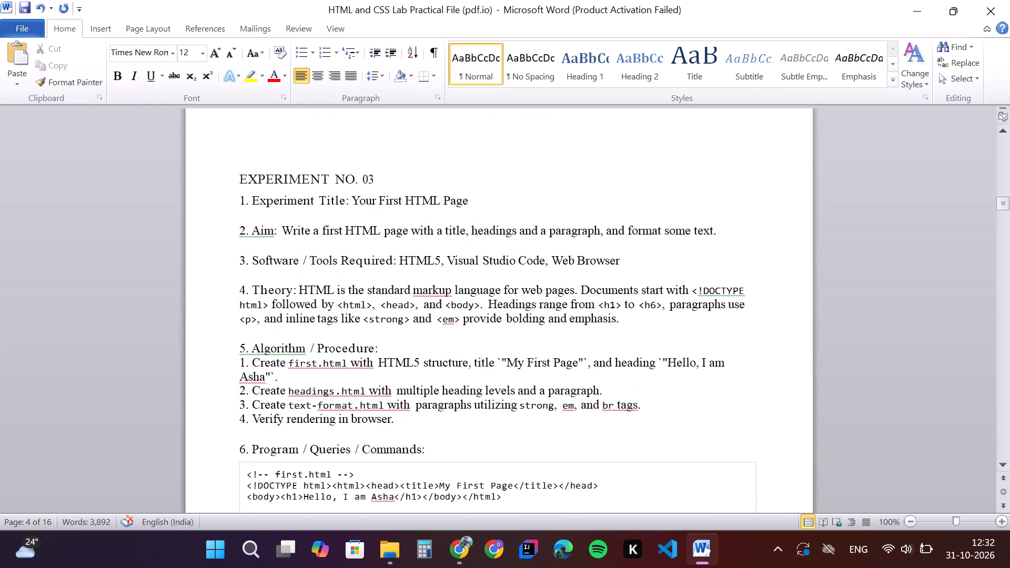
{"action": "left_click_drag", "start_coordinate": [240, 178], "coordinate": [376, 175]}
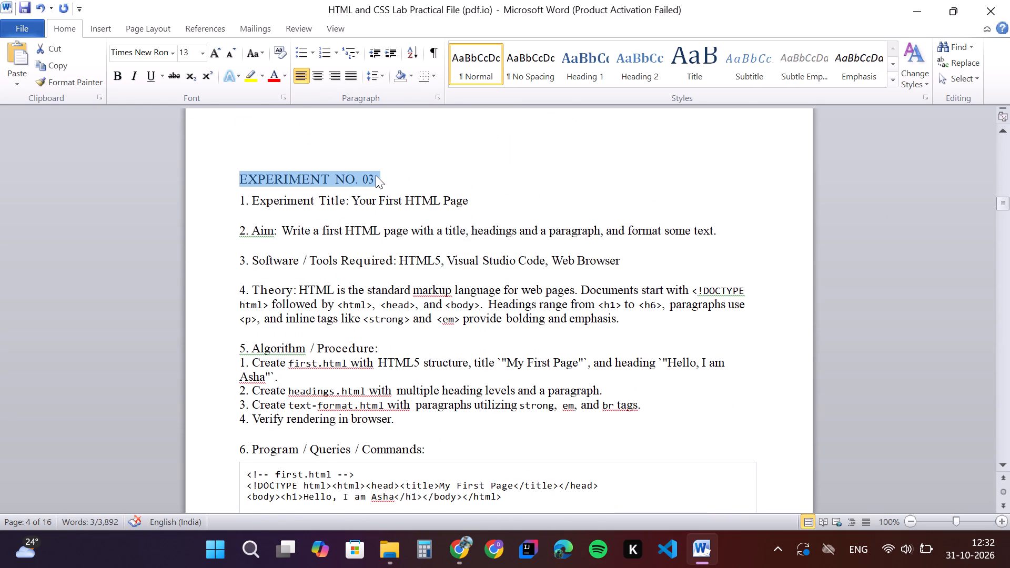
{"action": "key", "text": "ctrl+b"}
{"action": "key", "text": "Right"}
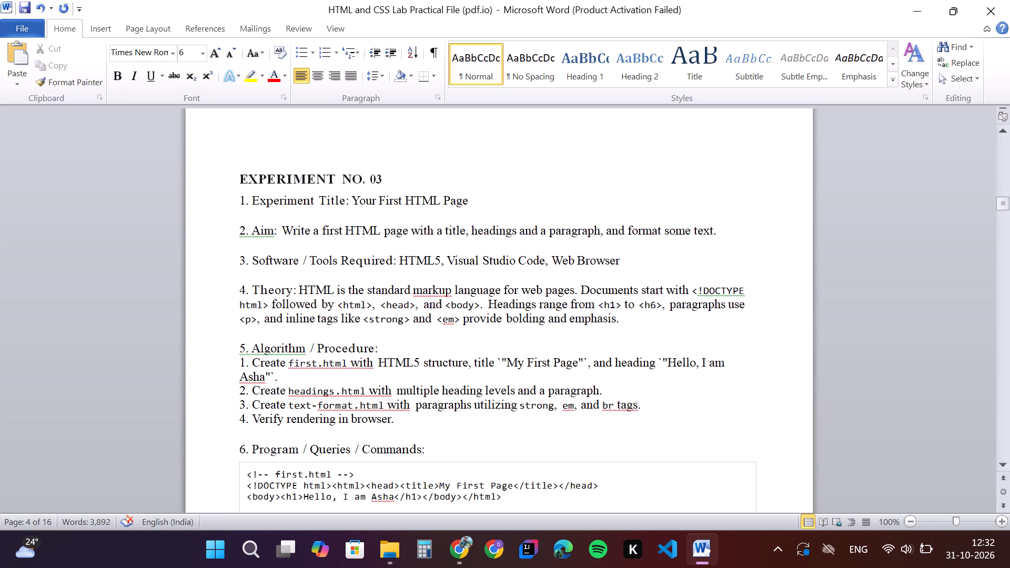
{"action": "key", "text": "BackSpace"}
{"action": "key", "text": "BackSpace"}
{"action": "key", "text": "BackSpace"}
{"action": "type", "text": "-3"}
{"action": "key", "text": "space"}
{"action": "key", "text": "BackSpace"}
{"action": "key", "text": "BackSpace"}
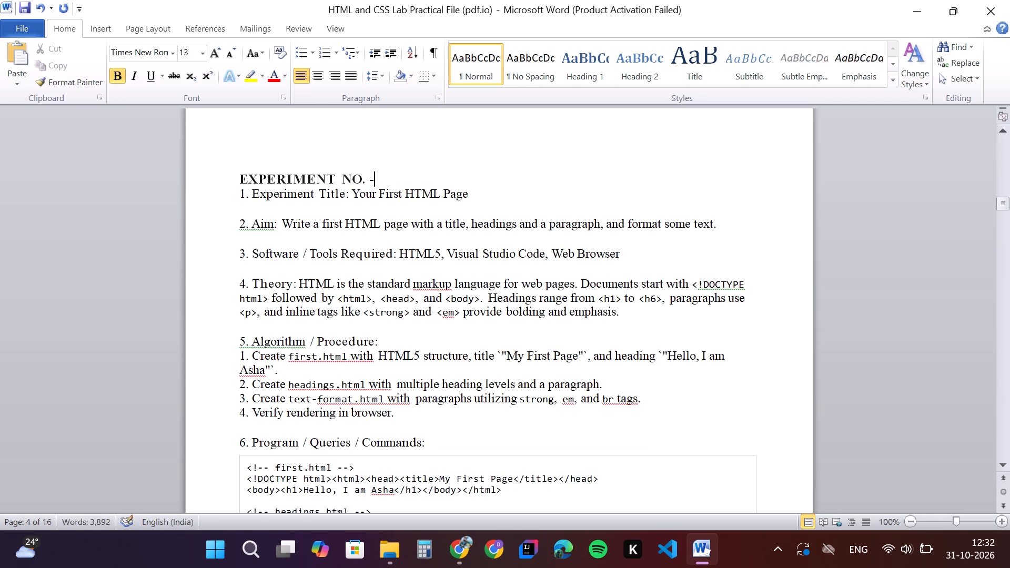
{"action": "key", "text": "space"}
{"action": "left_click", "coordinate": [169, 47]}
{"action": "left_click", "coordinate": [180, 176]}
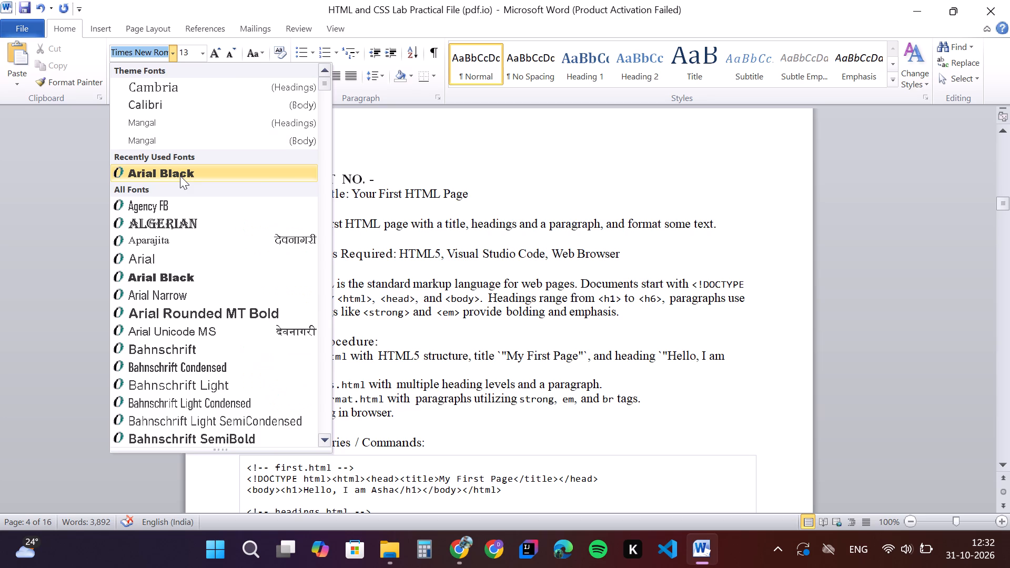
{"action": "key", "text": "3"}
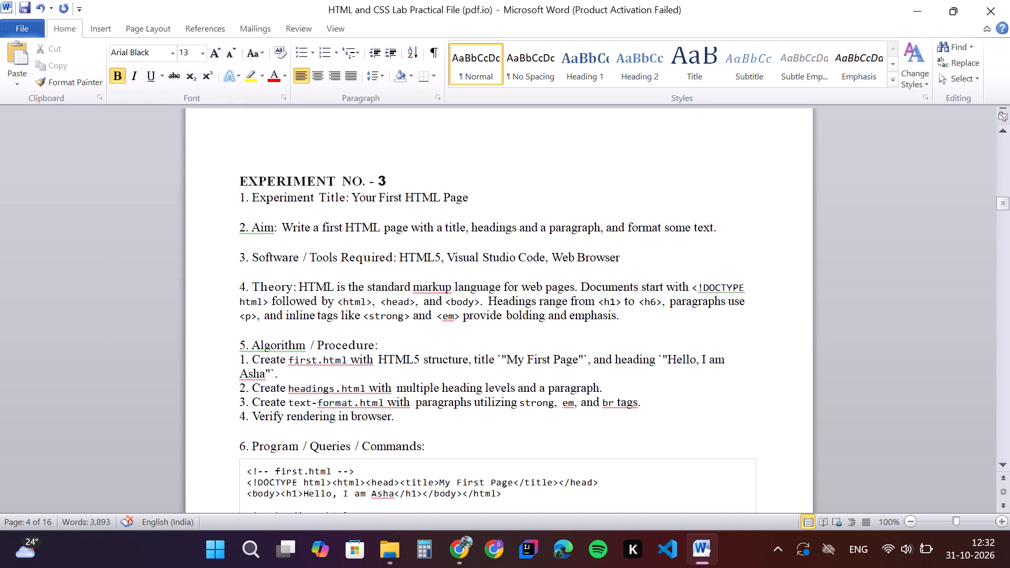
Set the "EXPERIMENT NO. - 3" heading in Copperplate Gothic Bold and add a space between its dash and the 3.
{"action": "left_click_drag", "start_coordinate": [401, 178], "coordinate": [256, 183]}
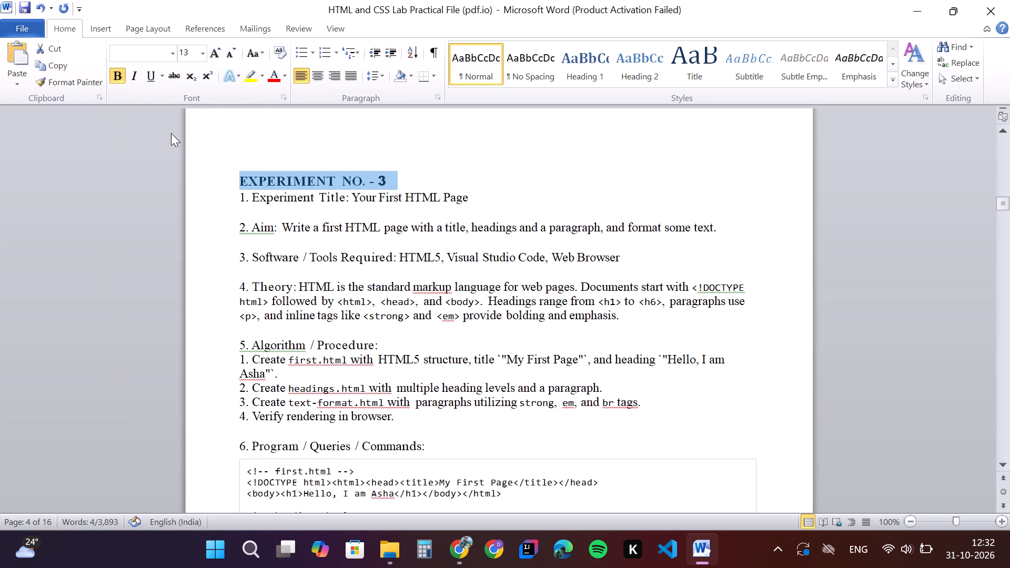
{"action": "left_click", "coordinate": [174, 58]}
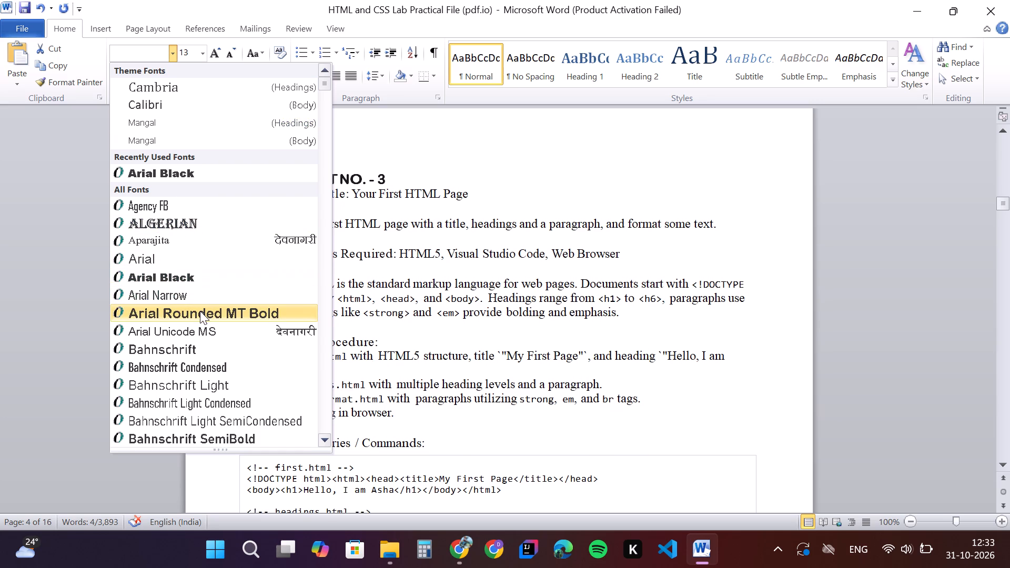
{"action": "scroll", "coordinate": [215, 363], "scroll_direction": "down", "scroll_amount": 3}
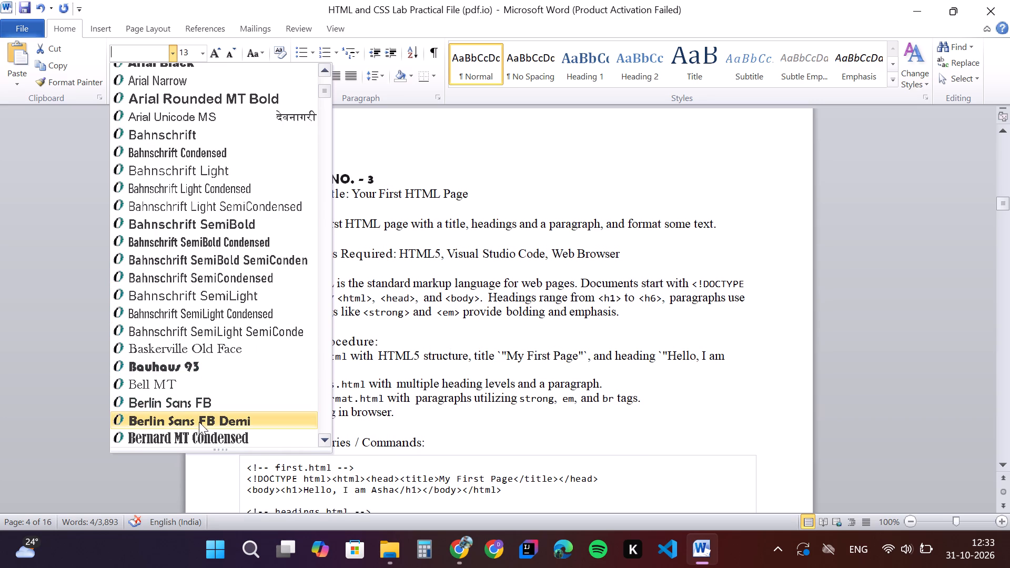
{"action": "scroll", "coordinate": [227, 373], "scroll_direction": "down", "scroll_amount": 4}
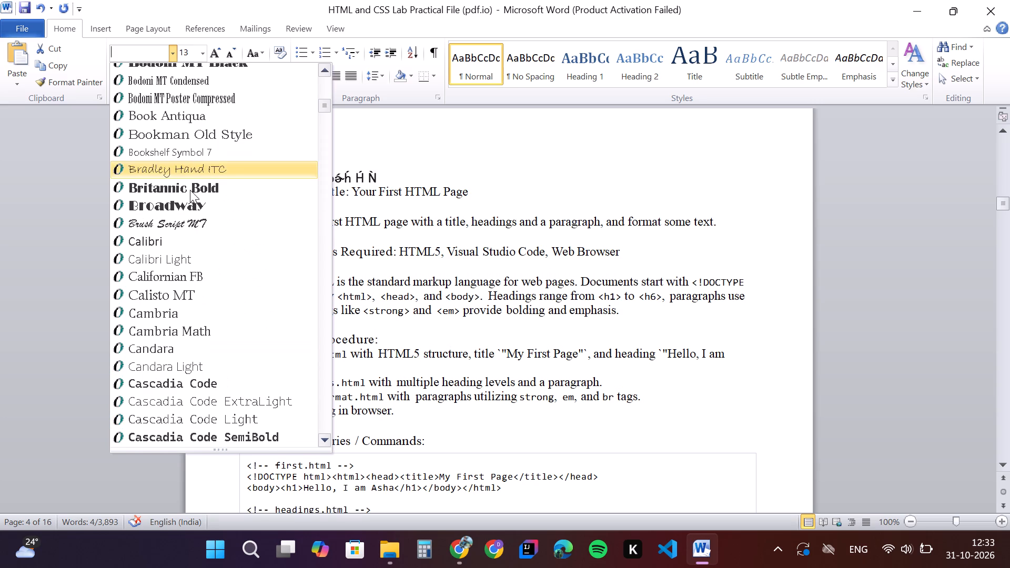
{"action": "scroll", "coordinate": [251, 377], "scroll_direction": "down", "scroll_amount": 2}
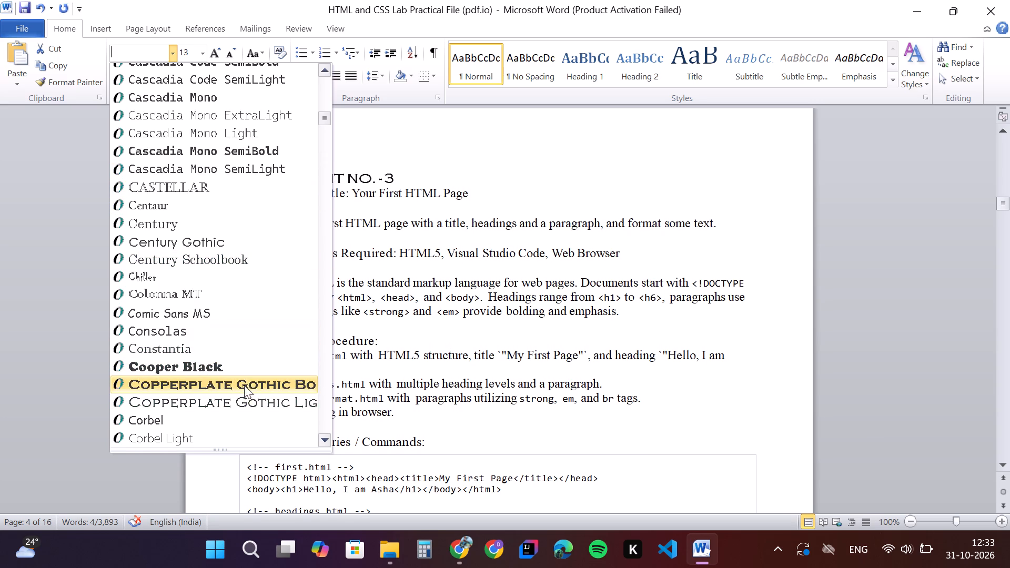
{"action": "left_click", "coordinate": [246, 381]}
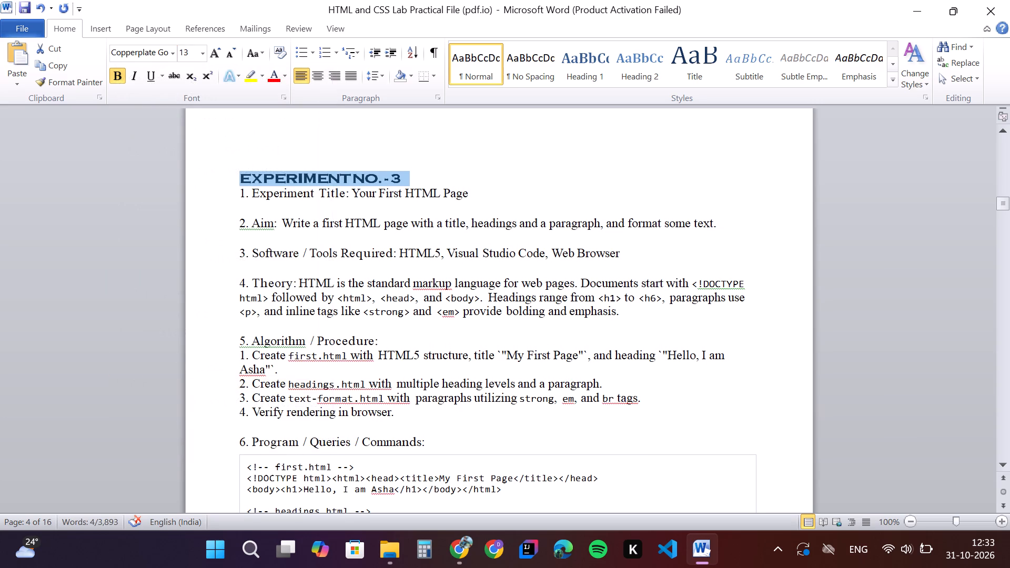
{"action": "left_click", "coordinate": [903, 220]}
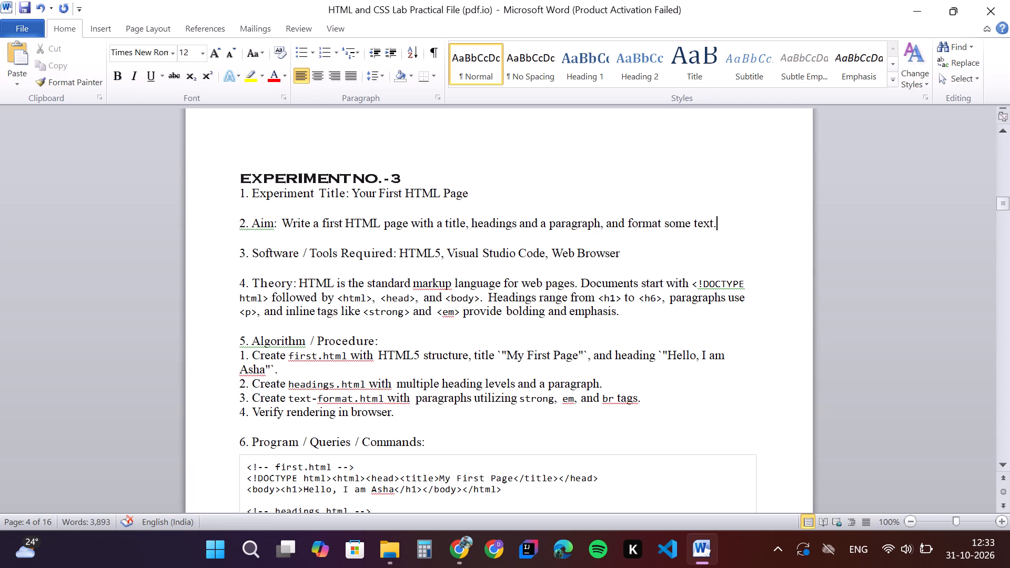
{"action": "left_click", "coordinate": [389, 177]}
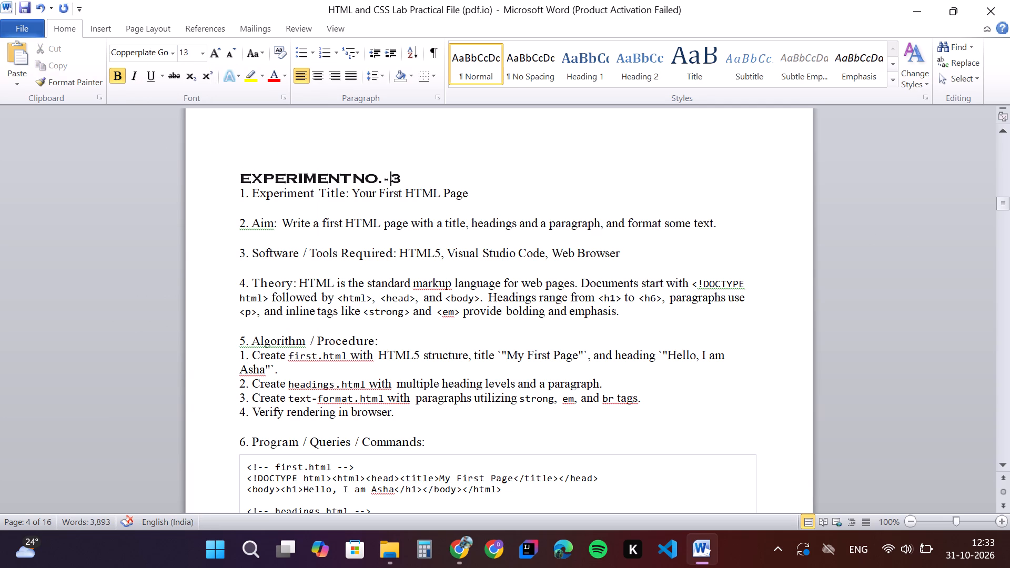
{"action": "key", "text": "space"}
{"action": "left_click", "coordinate": [894, 227]}
Set the "EXPERIMENT NO. - 2" heading on page 3 in Copperplate Gothic Bold.
{"action": "scroll", "coordinate": [894, 227], "scroll_direction": "up", "scroll_amount": 8}
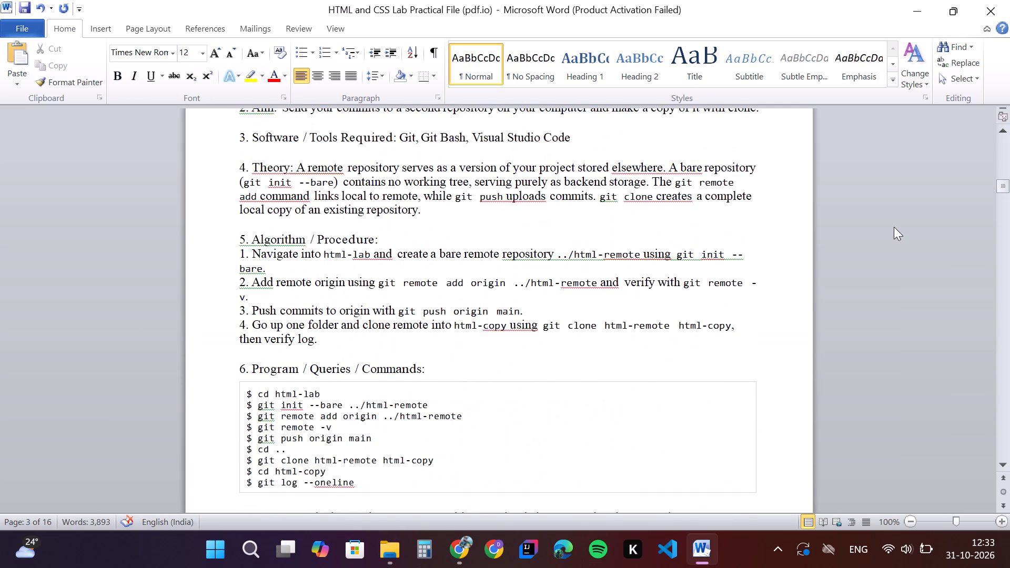
{"action": "scroll", "coordinate": [894, 227], "scroll_direction": "down", "scroll_amount": 5}
{"action": "scroll", "coordinate": [894, 227], "scroll_direction": "up", "scroll_amount": 8}
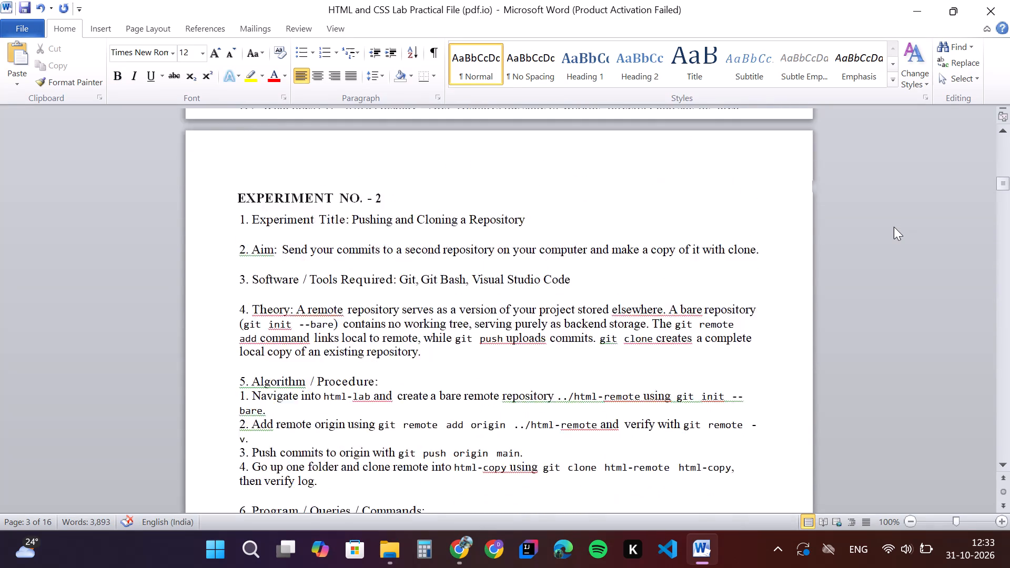
{"action": "scroll", "coordinate": [894, 227], "scroll_direction": "up", "scroll_amount": 2}
{"action": "left_click_drag", "start_coordinate": [238, 391], "coordinate": [416, 392]}
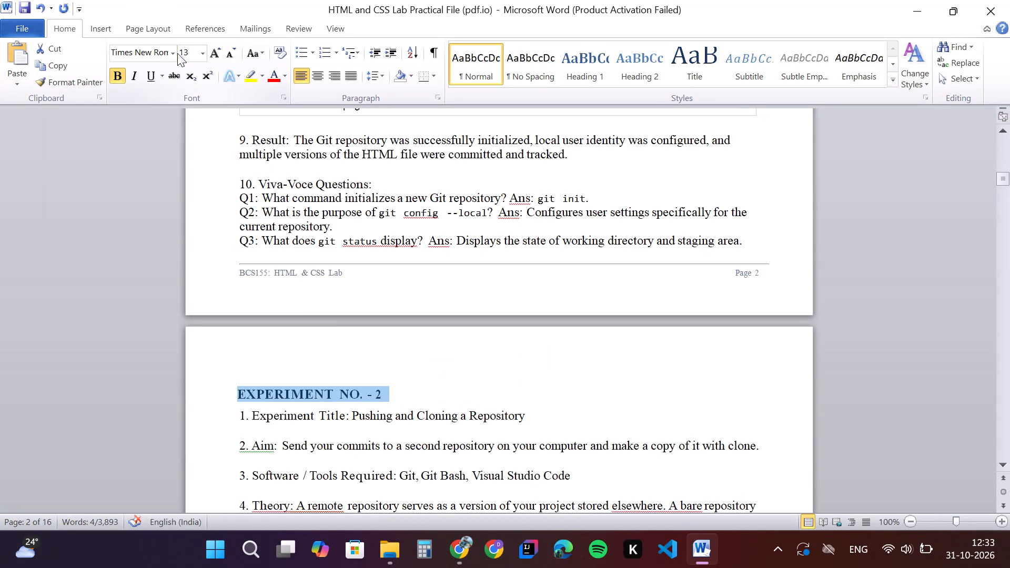
{"action": "left_click", "coordinate": [174, 53]}
{"action": "left_click", "coordinate": [193, 171]}
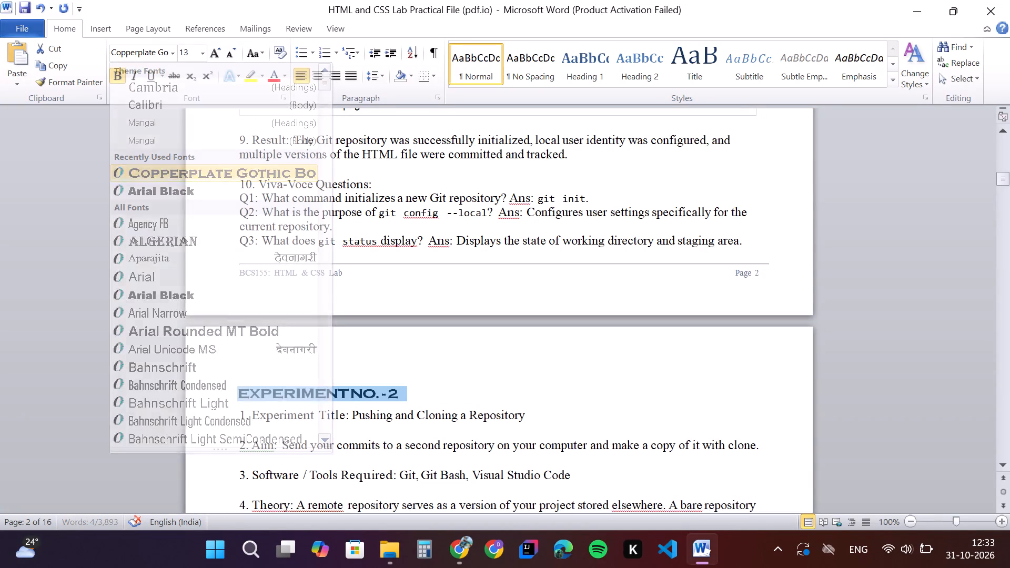
Add a space on each side of the dash in the Experiment 2 heading and lengthen the dash with a second hyphen.
{"action": "left_click", "coordinate": [388, 392]}
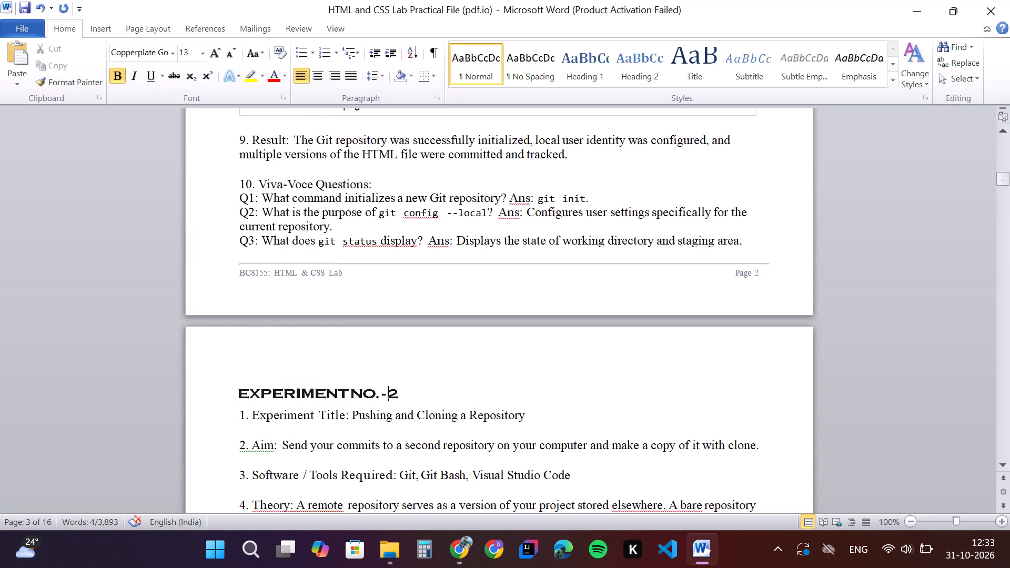
{"action": "key", "text": "space"}
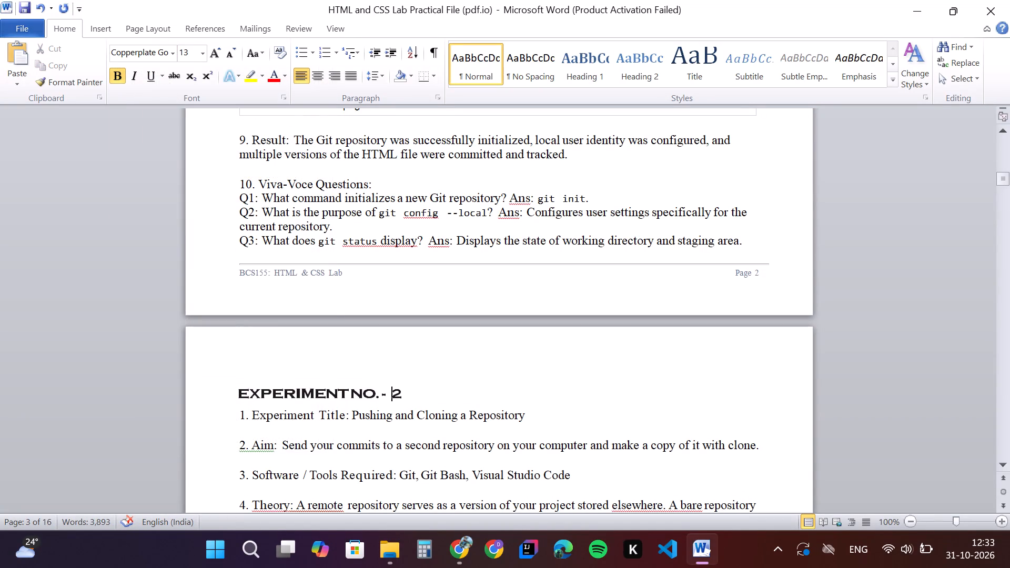
{"action": "left_click", "coordinate": [379, 393]}
{"action": "key", "text": "space"}
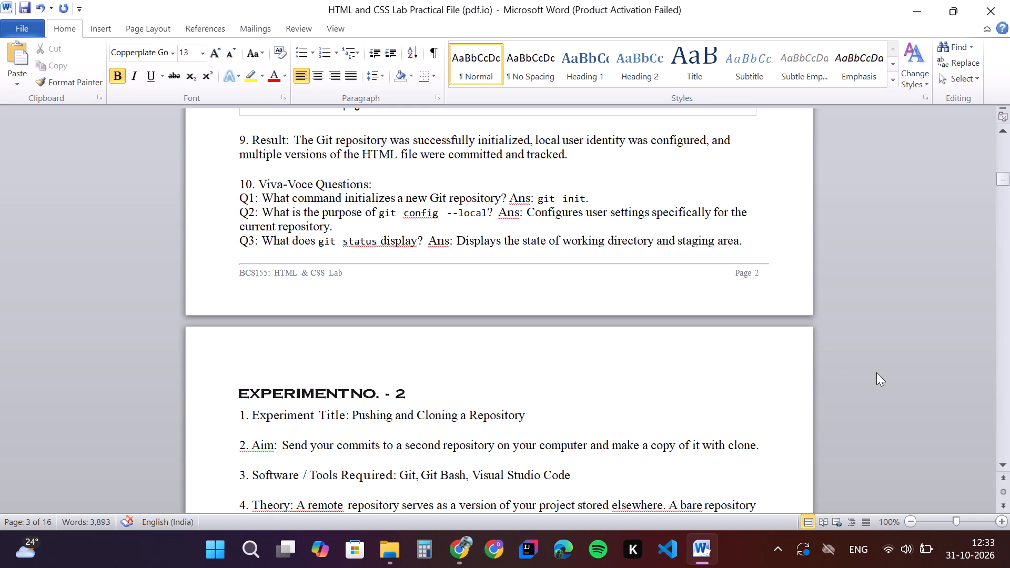
{"action": "left_click", "coordinate": [876, 372]}
{"action": "left_click", "coordinate": [388, 391]}
{"action": "key", "text": "minus"}
{"action": "left_click", "coordinate": [895, 334]}
Lengthen the dash in the Experiment 3 heading on page 4 with a second hyphen.
{"action": "scroll", "coordinate": [895, 334], "scroll_direction": "down", "scroll_amount": 2}
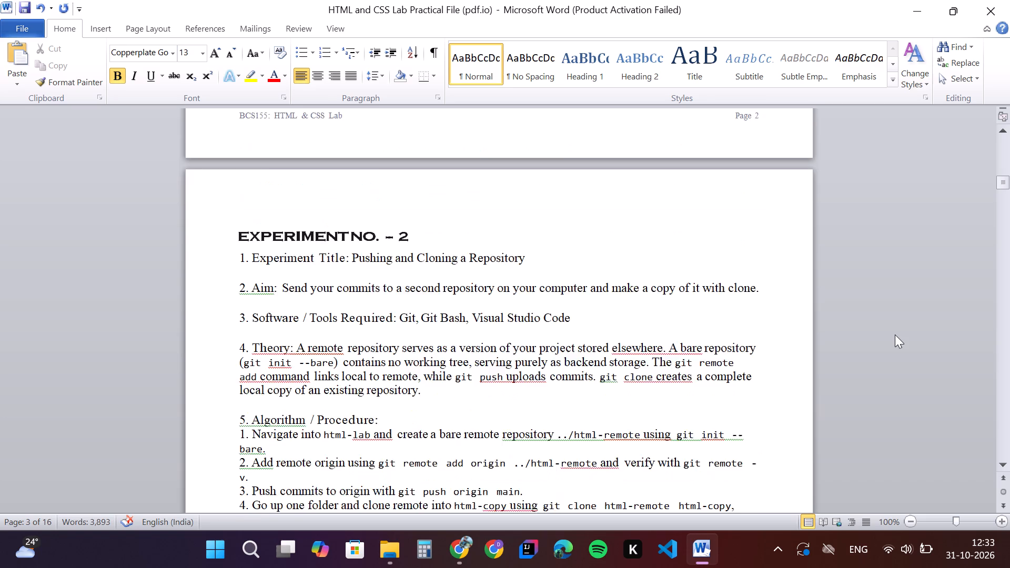
{"action": "scroll", "coordinate": [895, 334], "scroll_direction": "down", "scroll_amount": 1}
{"action": "scroll", "coordinate": [895, 334], "scroll_direction": "right", "scroll_amount": 1}
{"action": "scroll", "coordinate": [895, 334], "scroll_direction": "down", "scroll_amount": 3}
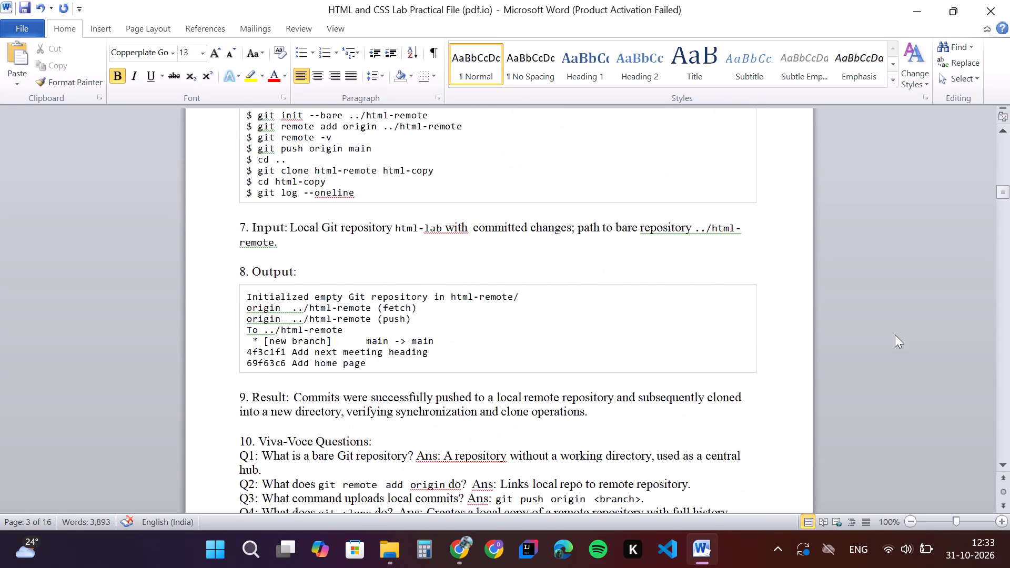
{"action": "scroll", "coordinate": [895, 334], "scroll_direction": "down", "scroll_amount": 3}
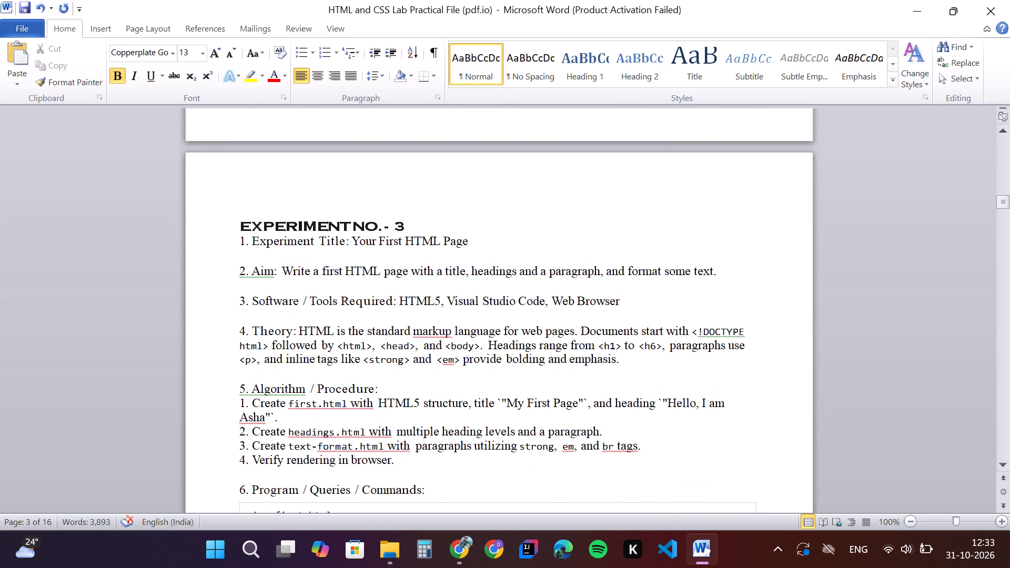
{"action": "left_click", "coordinate": [388, 229]}
{"action": "key", "text": "minus"}
{"action": "left_click", "coordinate": [906, 228]}
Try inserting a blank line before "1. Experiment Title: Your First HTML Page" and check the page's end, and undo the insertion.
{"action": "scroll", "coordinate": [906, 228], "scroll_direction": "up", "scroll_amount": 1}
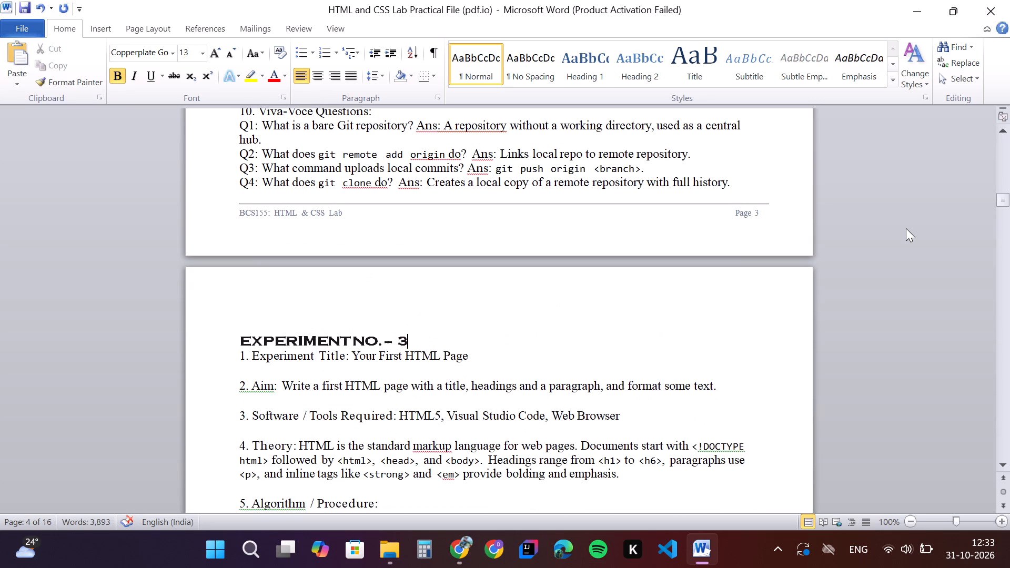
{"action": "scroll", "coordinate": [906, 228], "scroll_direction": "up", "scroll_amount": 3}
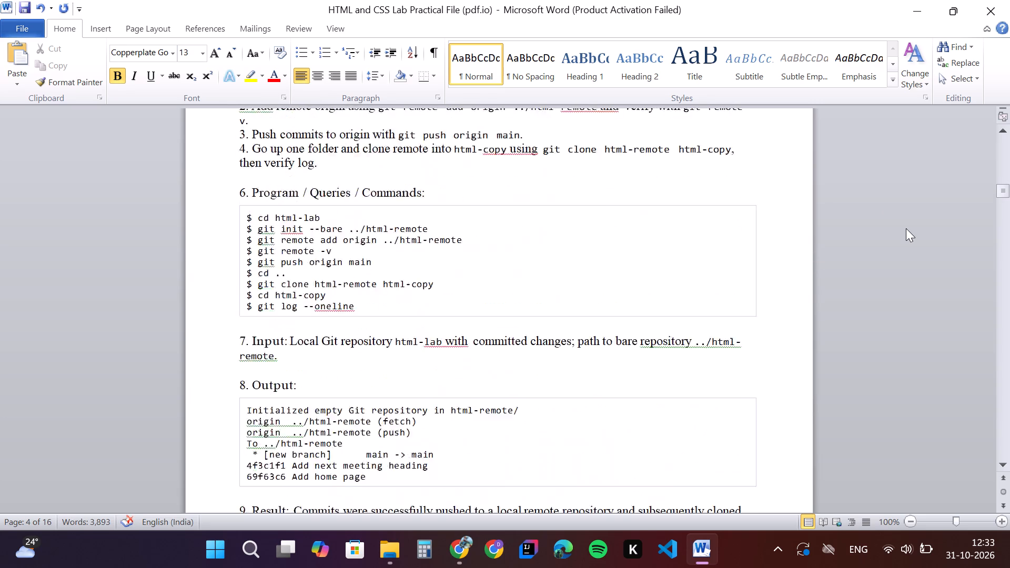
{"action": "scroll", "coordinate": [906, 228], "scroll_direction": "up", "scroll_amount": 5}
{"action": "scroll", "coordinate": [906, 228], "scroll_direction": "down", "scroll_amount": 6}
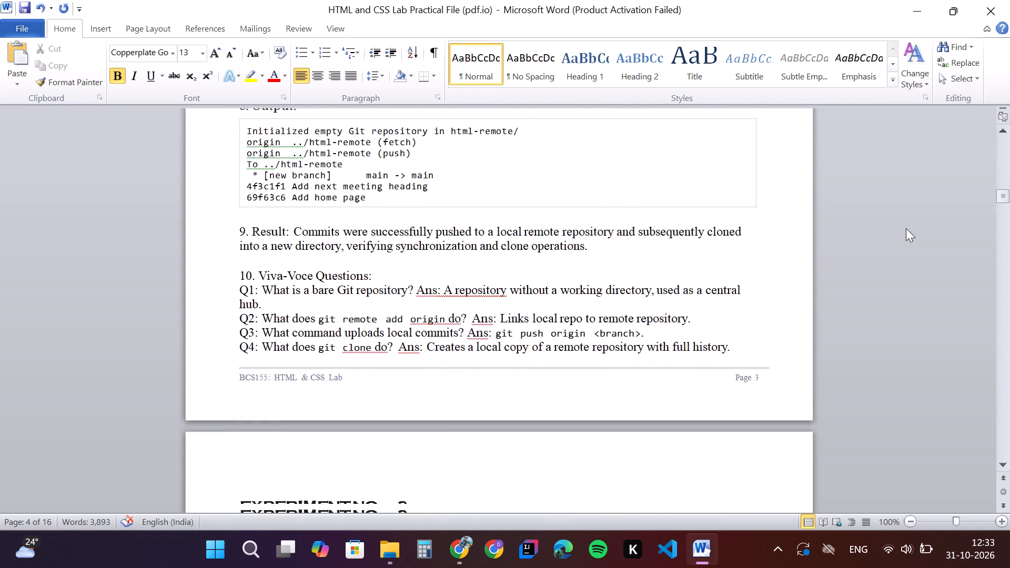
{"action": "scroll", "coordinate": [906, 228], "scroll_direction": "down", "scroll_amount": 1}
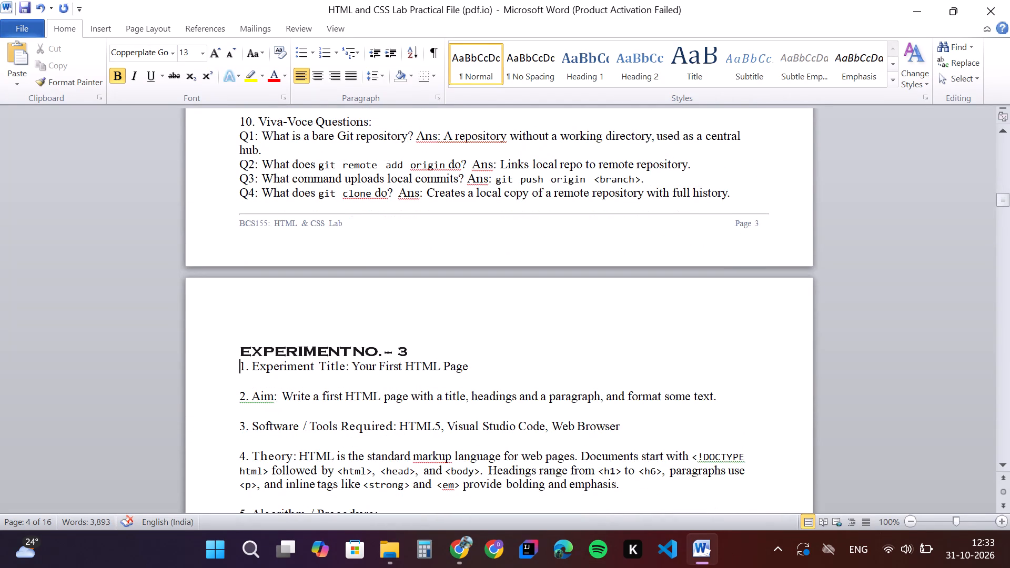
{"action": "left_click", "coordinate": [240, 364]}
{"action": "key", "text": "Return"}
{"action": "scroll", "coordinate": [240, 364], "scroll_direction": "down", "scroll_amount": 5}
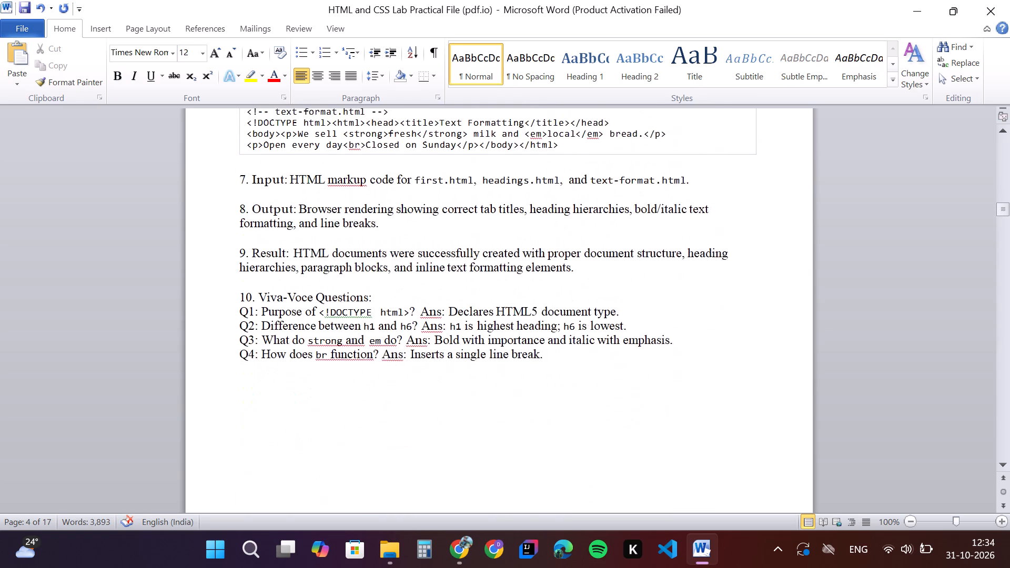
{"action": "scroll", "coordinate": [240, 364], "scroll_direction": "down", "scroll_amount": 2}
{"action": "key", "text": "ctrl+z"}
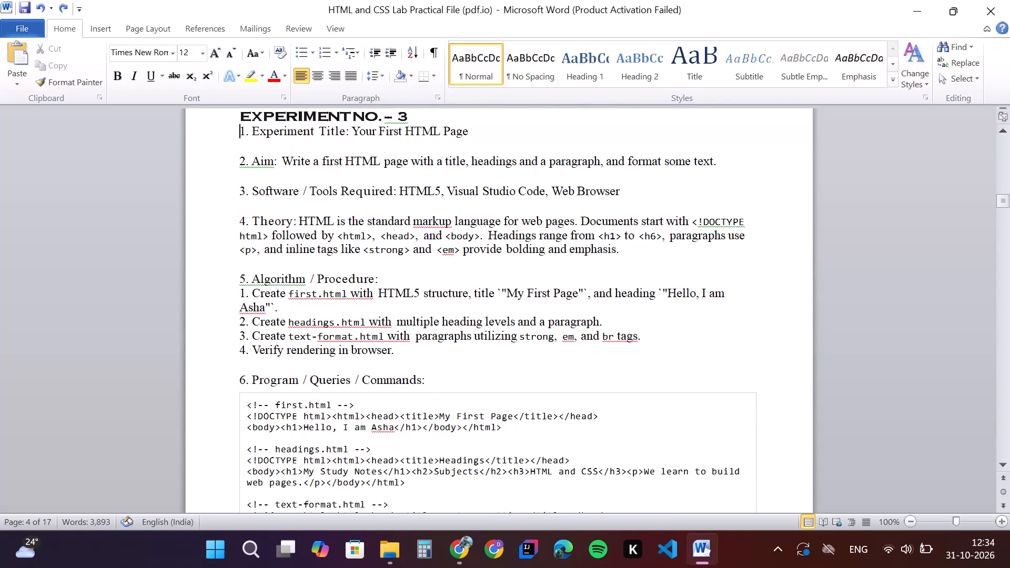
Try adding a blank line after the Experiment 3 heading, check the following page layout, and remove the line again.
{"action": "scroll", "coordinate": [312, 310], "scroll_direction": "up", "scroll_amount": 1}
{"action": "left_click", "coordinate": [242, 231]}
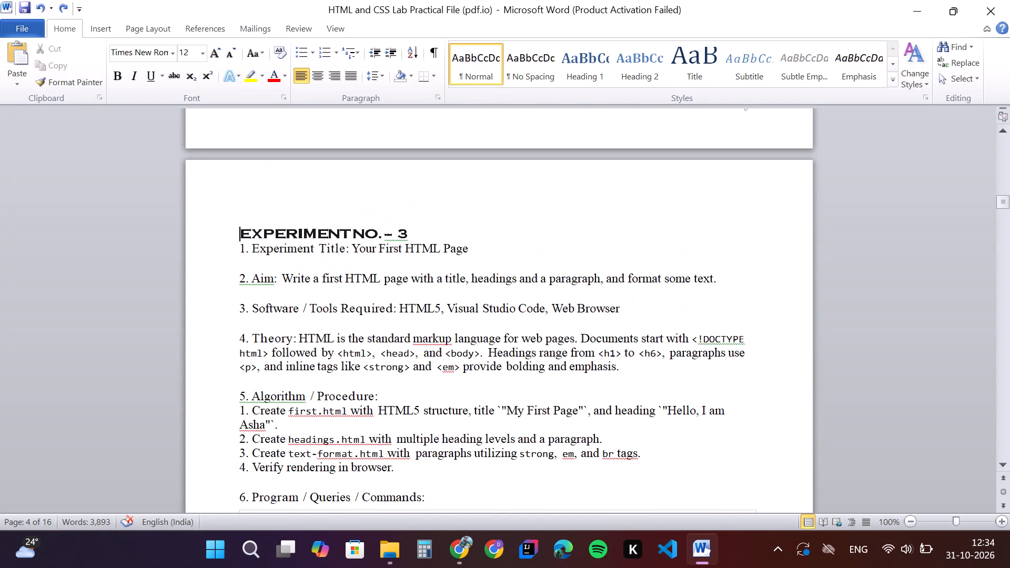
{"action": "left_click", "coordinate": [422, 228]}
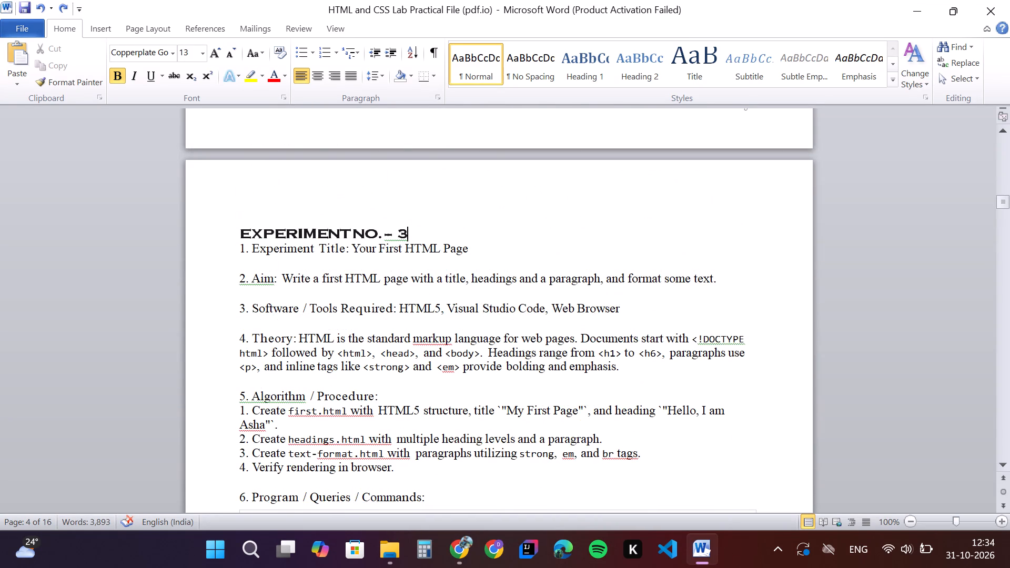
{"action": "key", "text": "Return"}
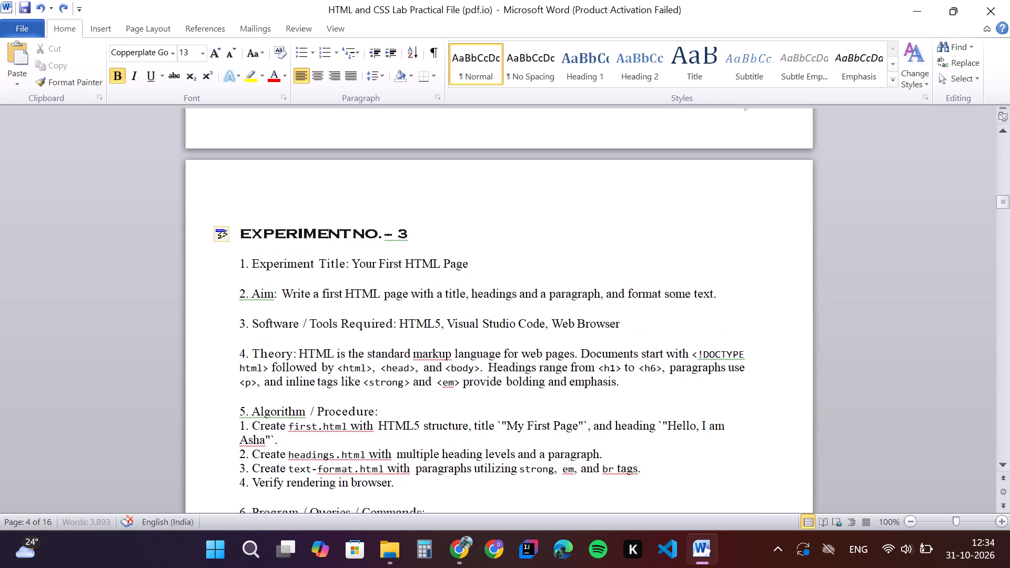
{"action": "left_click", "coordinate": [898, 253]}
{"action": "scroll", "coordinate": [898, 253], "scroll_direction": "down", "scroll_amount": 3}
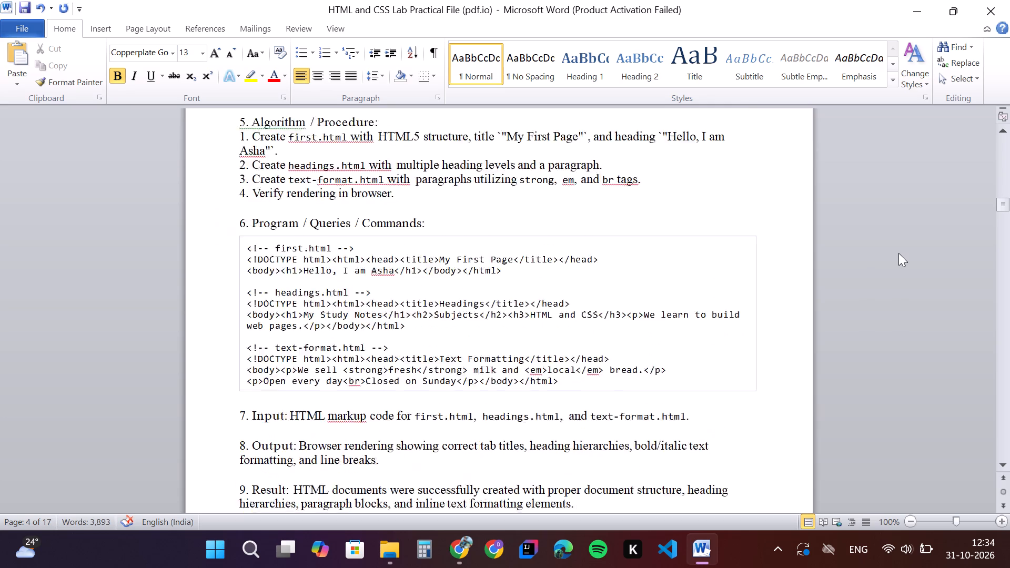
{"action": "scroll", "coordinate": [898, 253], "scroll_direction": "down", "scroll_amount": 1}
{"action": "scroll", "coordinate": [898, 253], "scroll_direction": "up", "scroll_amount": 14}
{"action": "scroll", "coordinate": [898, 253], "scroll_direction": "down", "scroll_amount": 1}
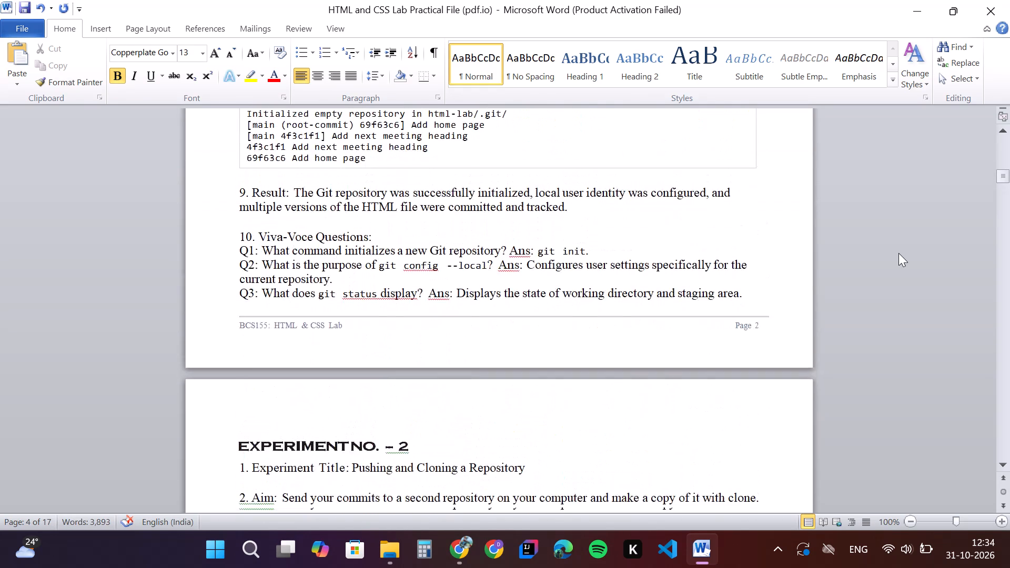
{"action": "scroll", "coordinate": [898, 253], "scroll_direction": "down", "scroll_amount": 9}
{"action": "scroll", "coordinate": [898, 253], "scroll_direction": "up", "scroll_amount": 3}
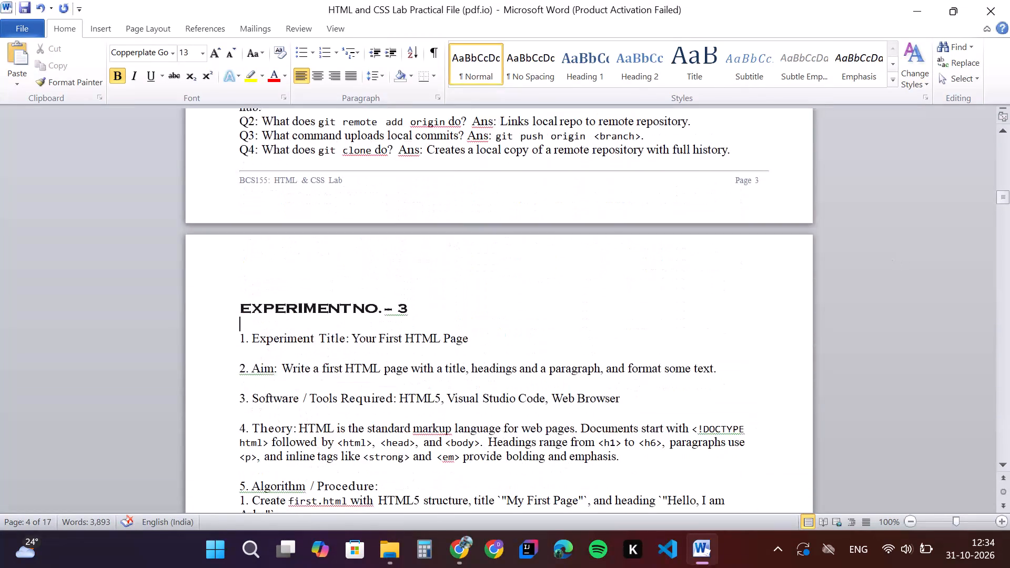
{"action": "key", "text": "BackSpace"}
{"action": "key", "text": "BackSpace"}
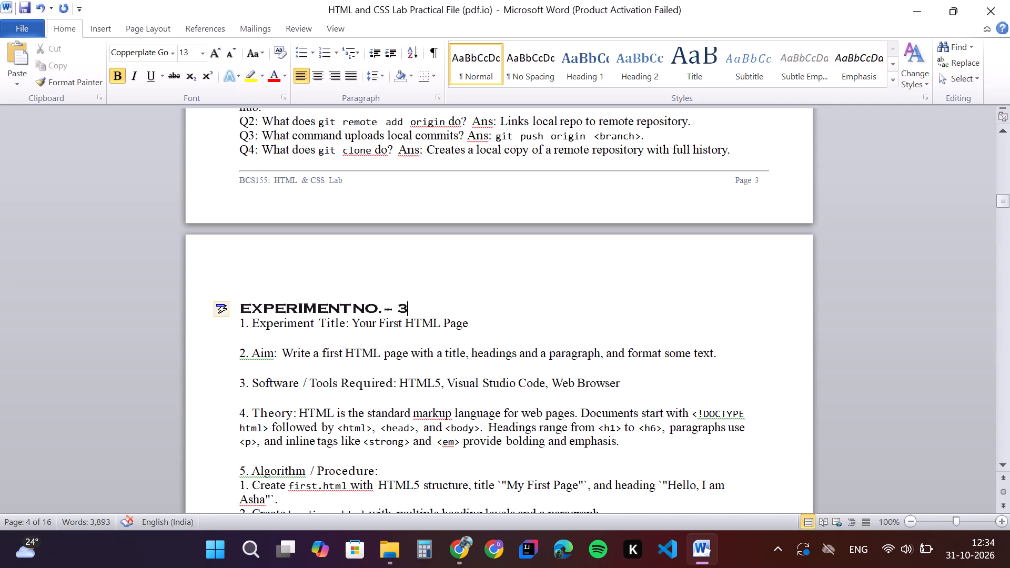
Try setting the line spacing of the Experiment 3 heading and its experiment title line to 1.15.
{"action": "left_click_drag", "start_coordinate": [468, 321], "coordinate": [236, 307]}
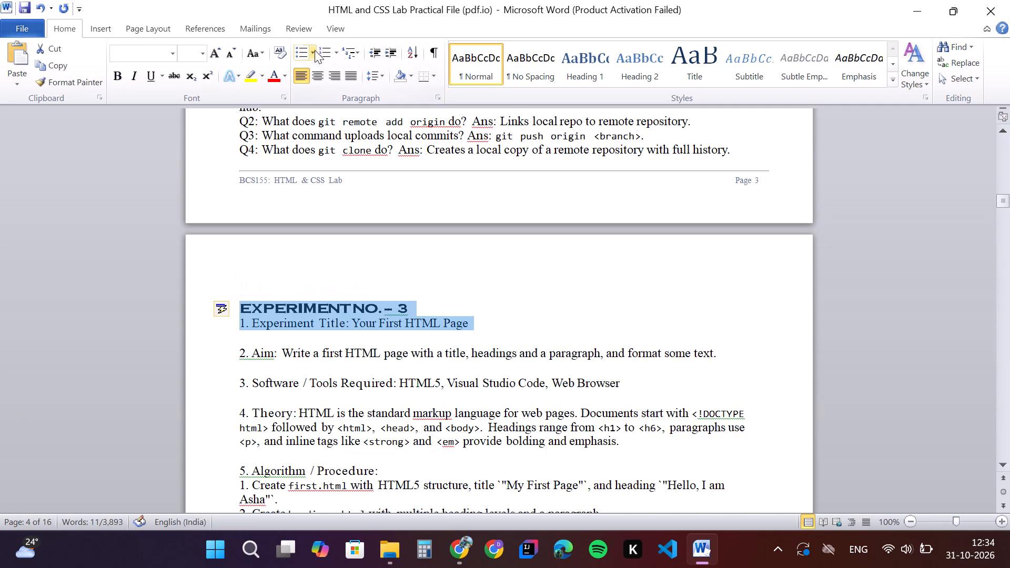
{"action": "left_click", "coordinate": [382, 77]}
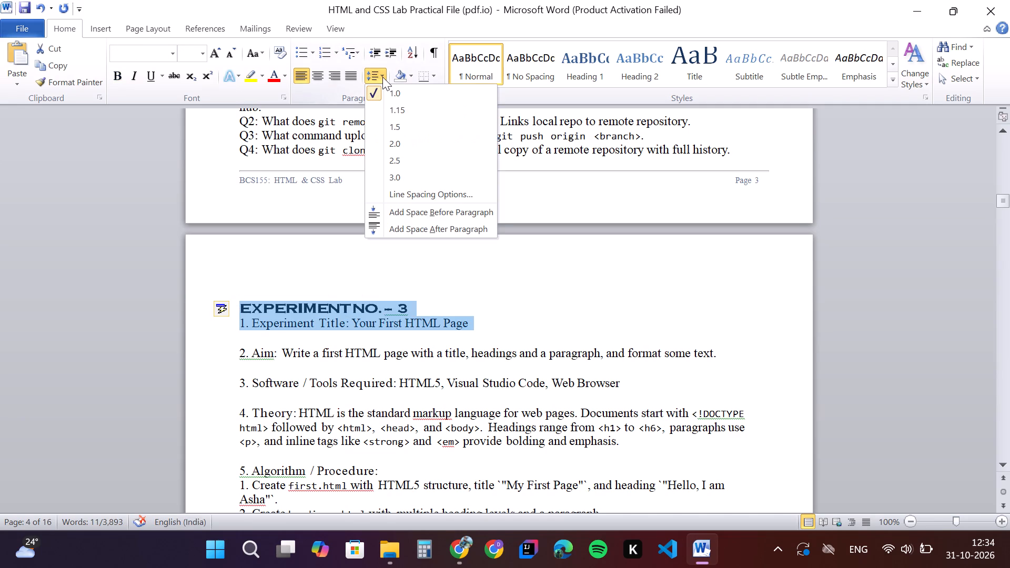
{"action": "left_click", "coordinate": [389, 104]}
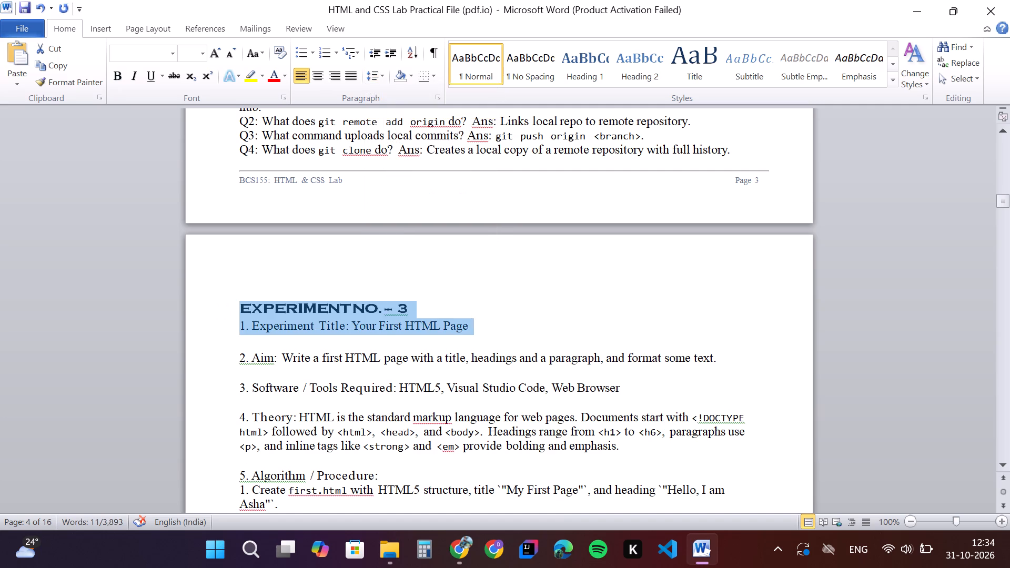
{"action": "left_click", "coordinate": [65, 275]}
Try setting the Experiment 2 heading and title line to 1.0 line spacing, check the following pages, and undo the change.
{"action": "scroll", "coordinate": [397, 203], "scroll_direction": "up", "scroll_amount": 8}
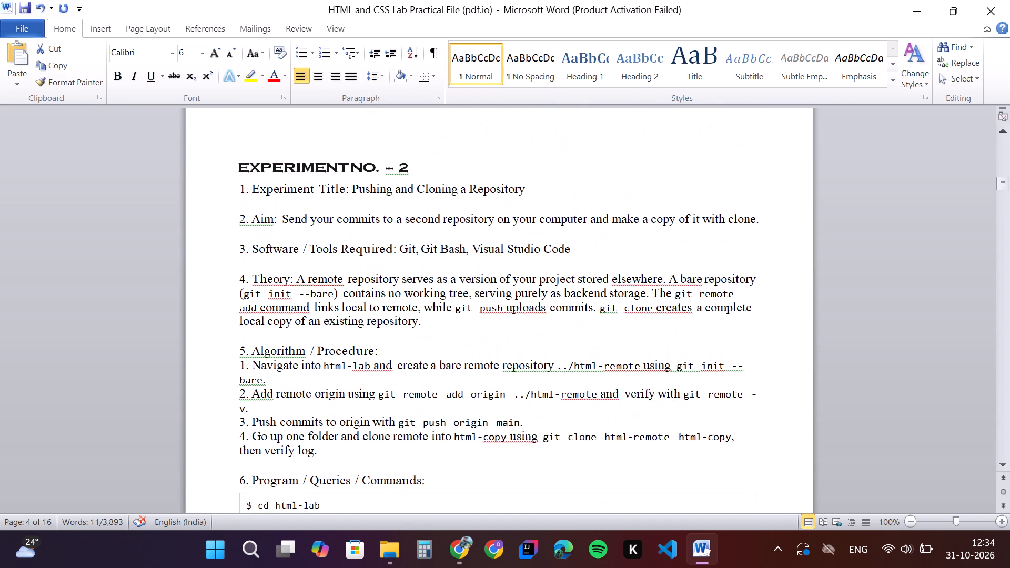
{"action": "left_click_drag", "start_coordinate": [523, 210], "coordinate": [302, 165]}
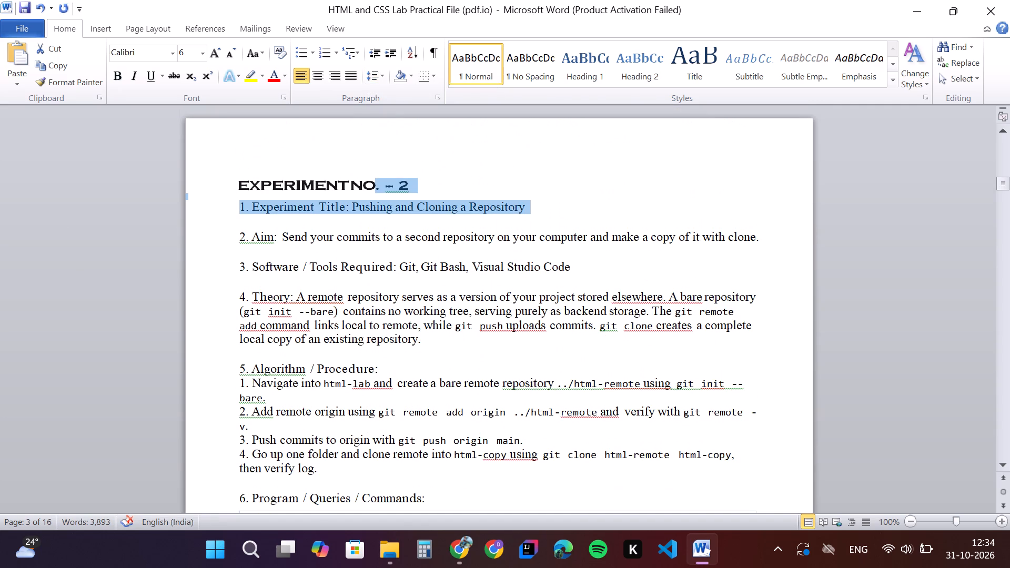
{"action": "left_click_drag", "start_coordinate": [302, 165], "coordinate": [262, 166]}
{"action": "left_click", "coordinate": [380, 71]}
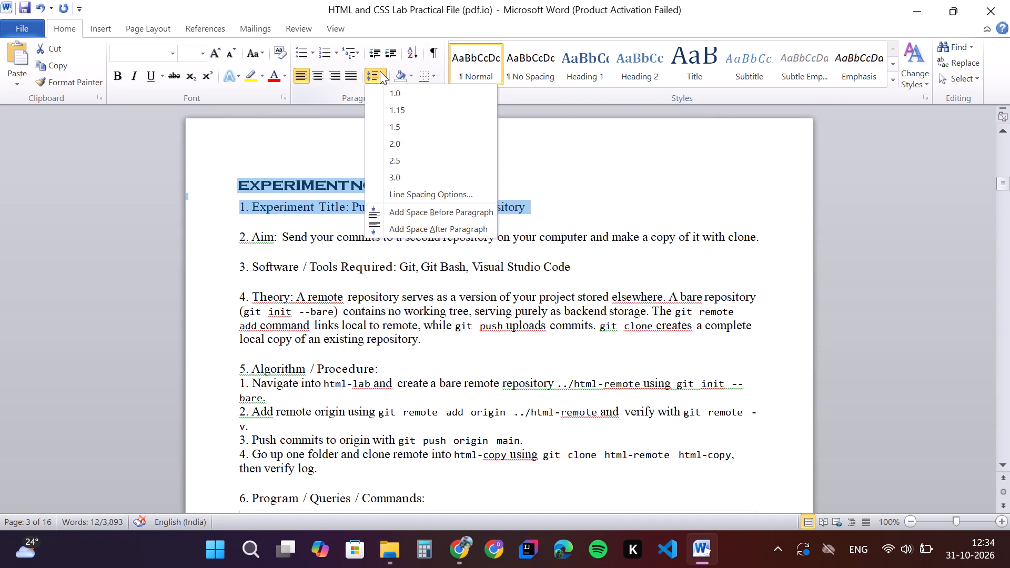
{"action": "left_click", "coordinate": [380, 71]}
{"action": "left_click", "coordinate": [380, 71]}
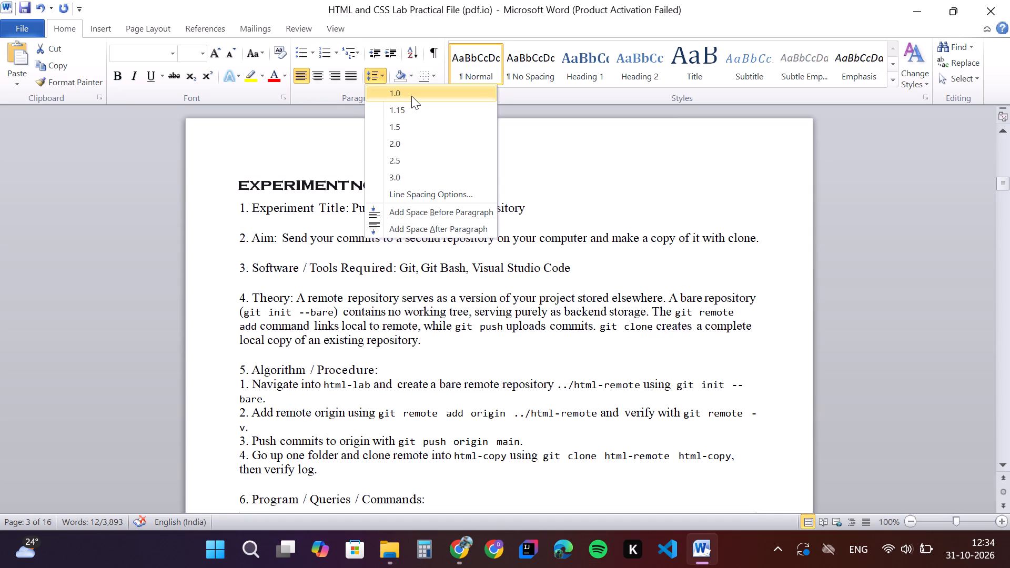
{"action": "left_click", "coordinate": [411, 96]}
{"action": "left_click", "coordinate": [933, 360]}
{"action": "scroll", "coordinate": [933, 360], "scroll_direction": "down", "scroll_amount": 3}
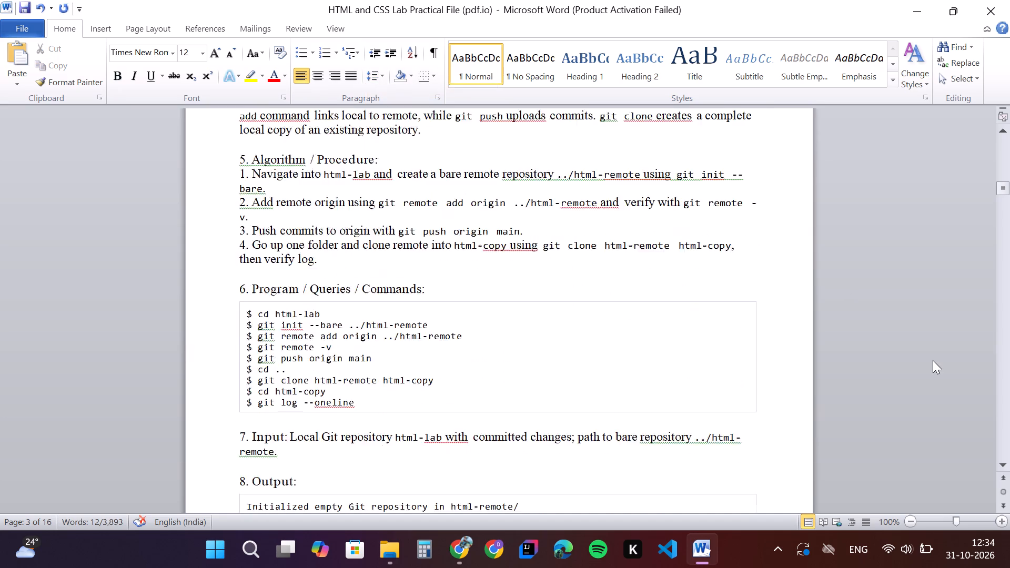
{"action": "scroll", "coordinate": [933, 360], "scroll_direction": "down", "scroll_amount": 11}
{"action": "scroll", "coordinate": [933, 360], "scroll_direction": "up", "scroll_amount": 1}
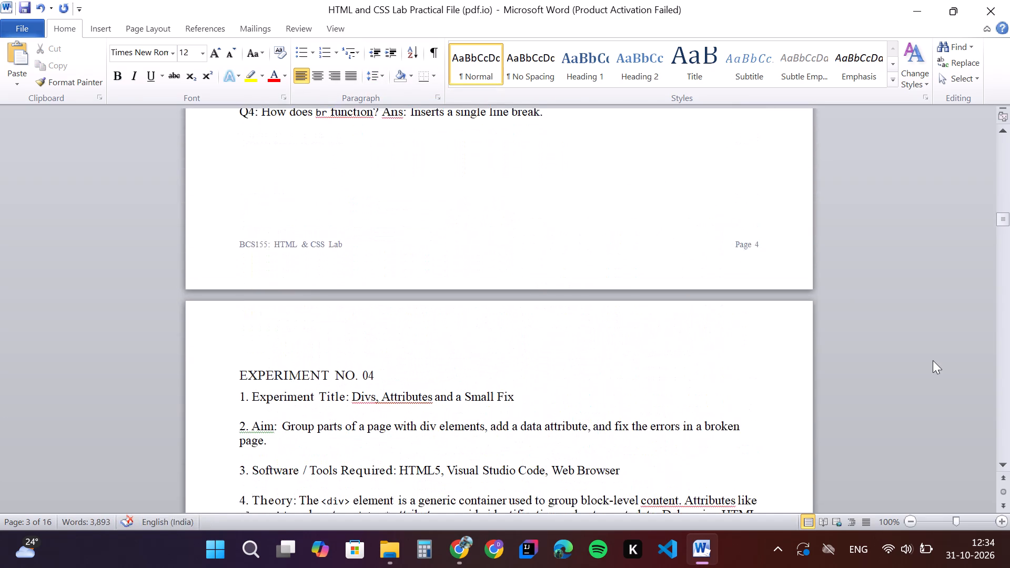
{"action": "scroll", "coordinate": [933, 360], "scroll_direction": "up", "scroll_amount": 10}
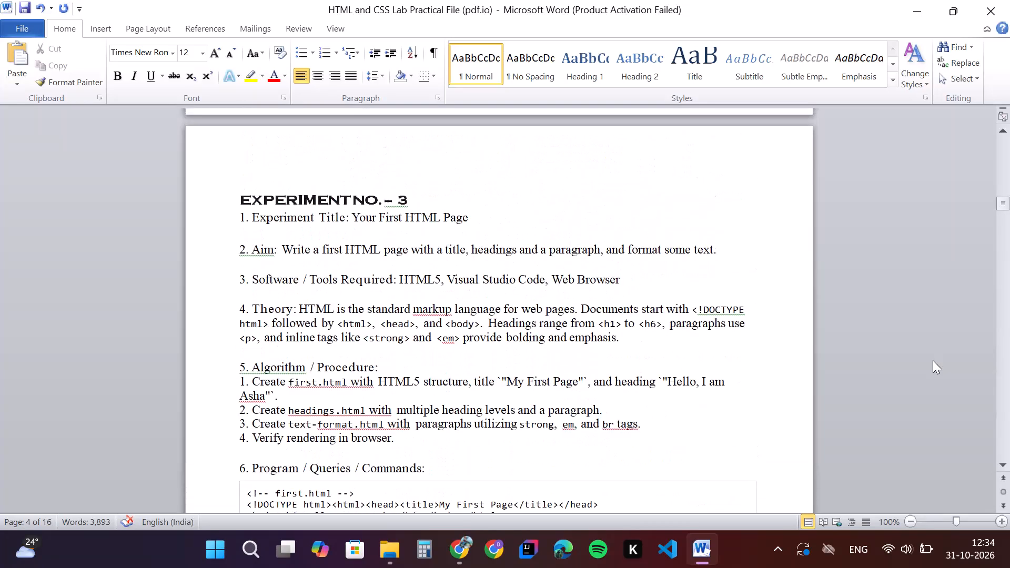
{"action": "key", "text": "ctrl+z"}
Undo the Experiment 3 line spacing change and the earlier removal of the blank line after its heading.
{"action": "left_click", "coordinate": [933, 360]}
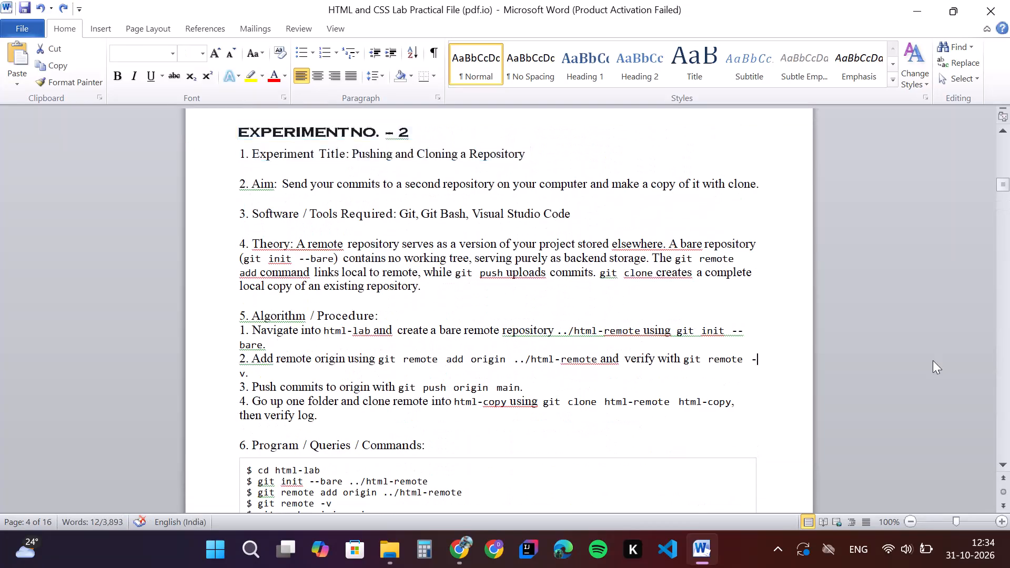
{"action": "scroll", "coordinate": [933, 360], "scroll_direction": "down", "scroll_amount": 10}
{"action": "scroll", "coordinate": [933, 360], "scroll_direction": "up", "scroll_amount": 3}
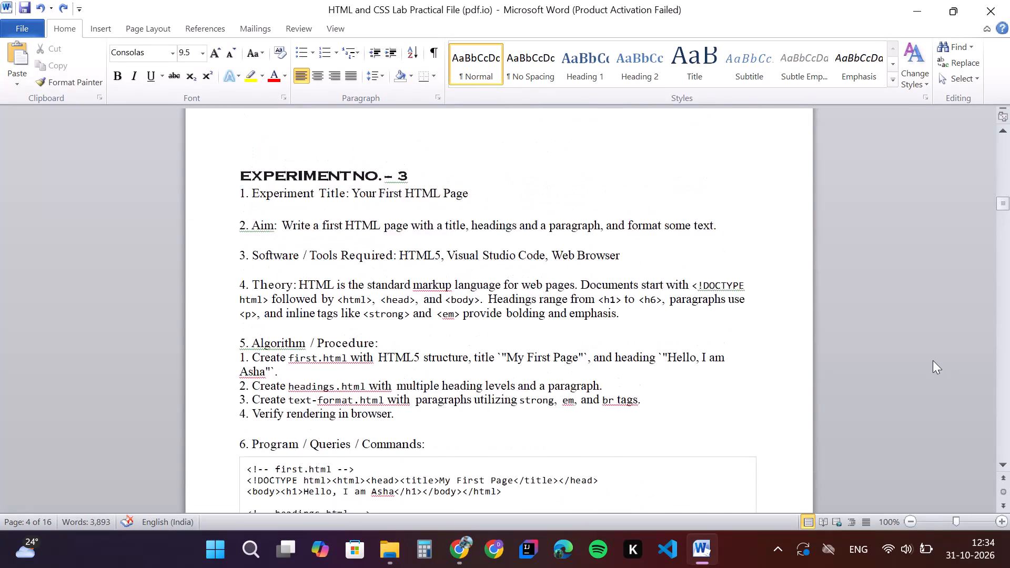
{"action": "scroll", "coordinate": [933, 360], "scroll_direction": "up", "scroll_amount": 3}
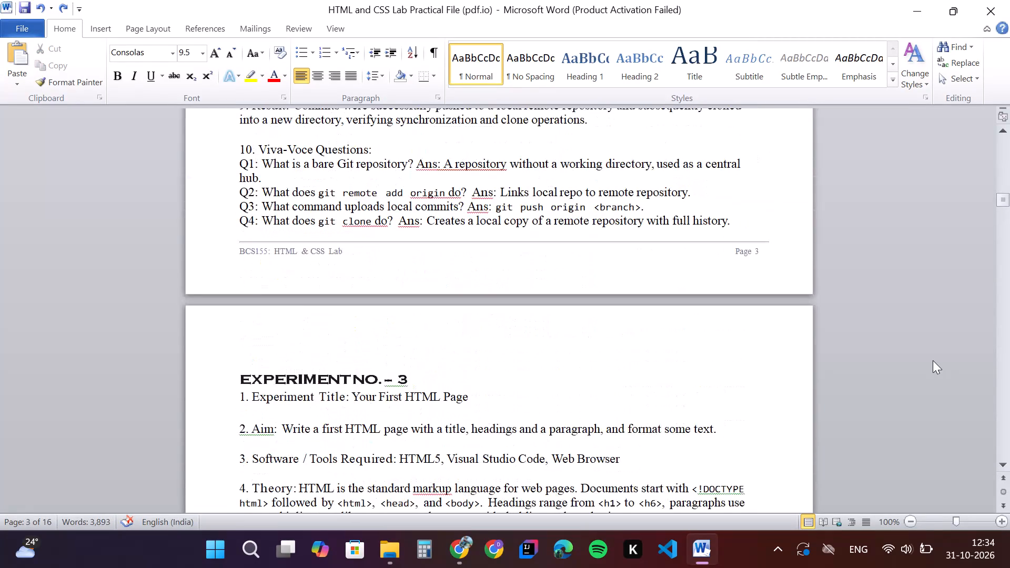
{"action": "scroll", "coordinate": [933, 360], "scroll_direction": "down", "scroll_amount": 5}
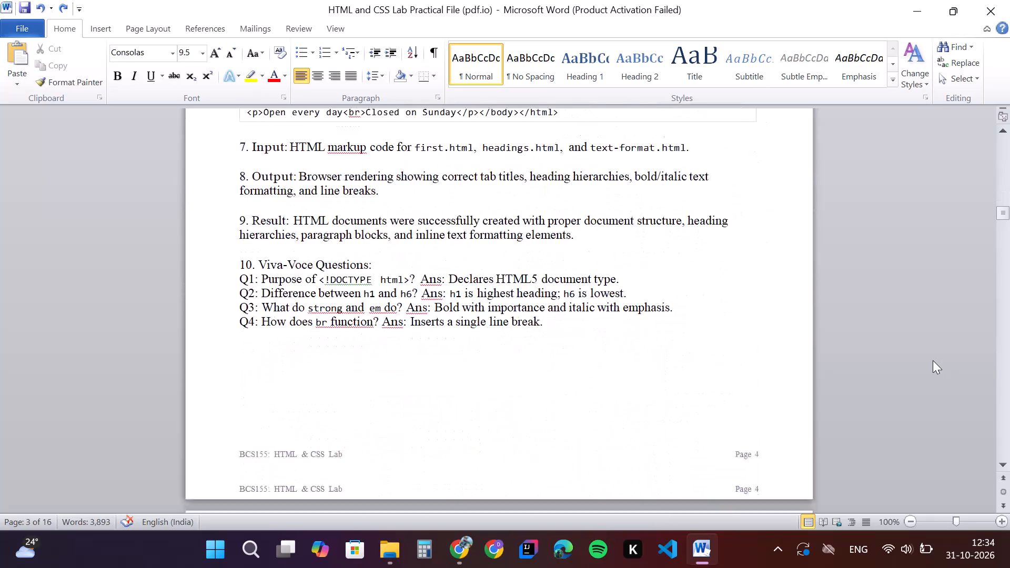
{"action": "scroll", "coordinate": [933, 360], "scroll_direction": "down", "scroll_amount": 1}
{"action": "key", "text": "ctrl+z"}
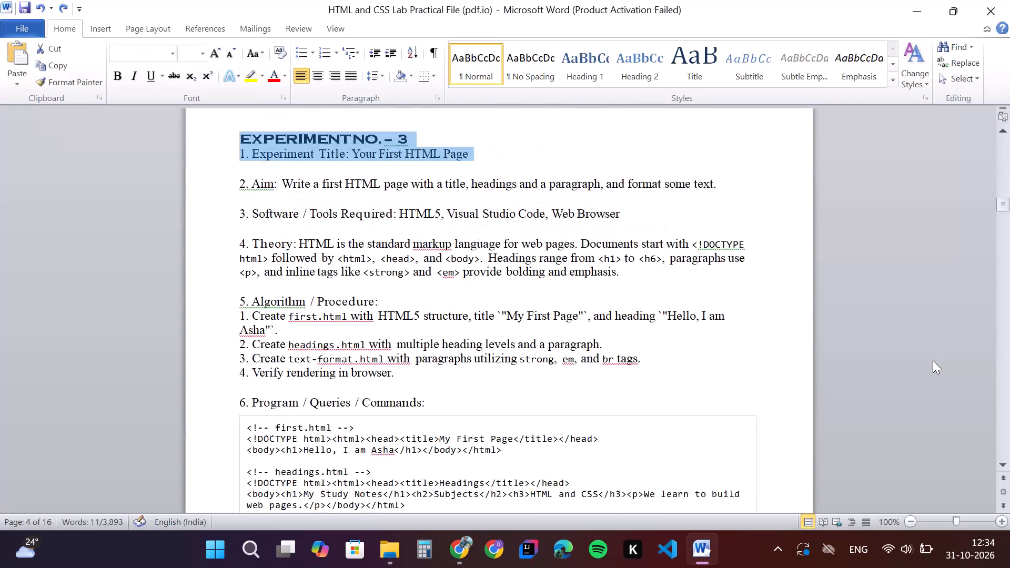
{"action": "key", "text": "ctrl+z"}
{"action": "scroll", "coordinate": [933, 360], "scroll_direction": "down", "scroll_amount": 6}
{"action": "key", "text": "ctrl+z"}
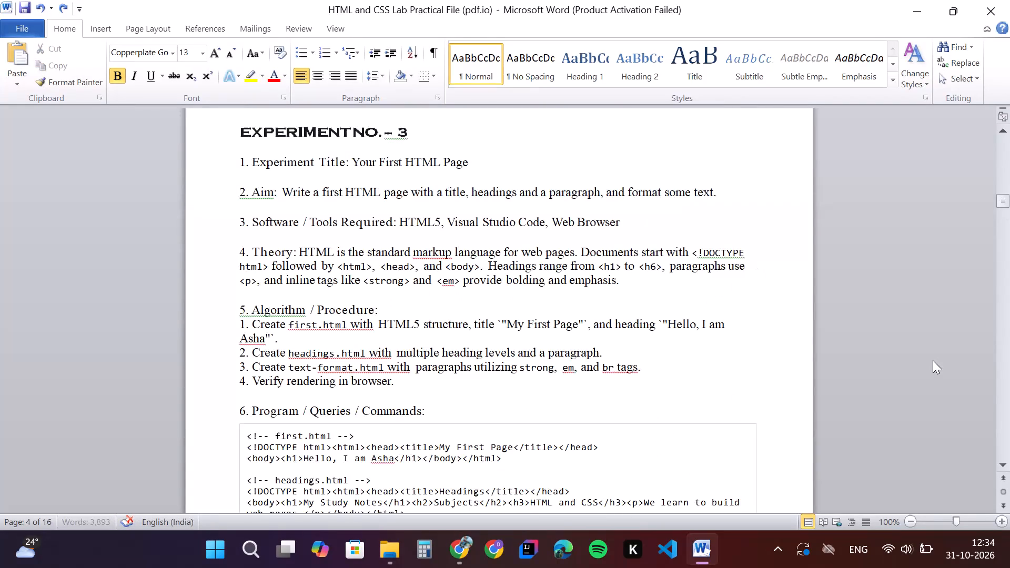
Examine the Experiment 3 page layout, including the spacing below its heading and where the page 4 footer text falls.
{"action": "scroll", "coordinate": [933, 360], "scroll_direction": "down", "scroll_amount": 3}
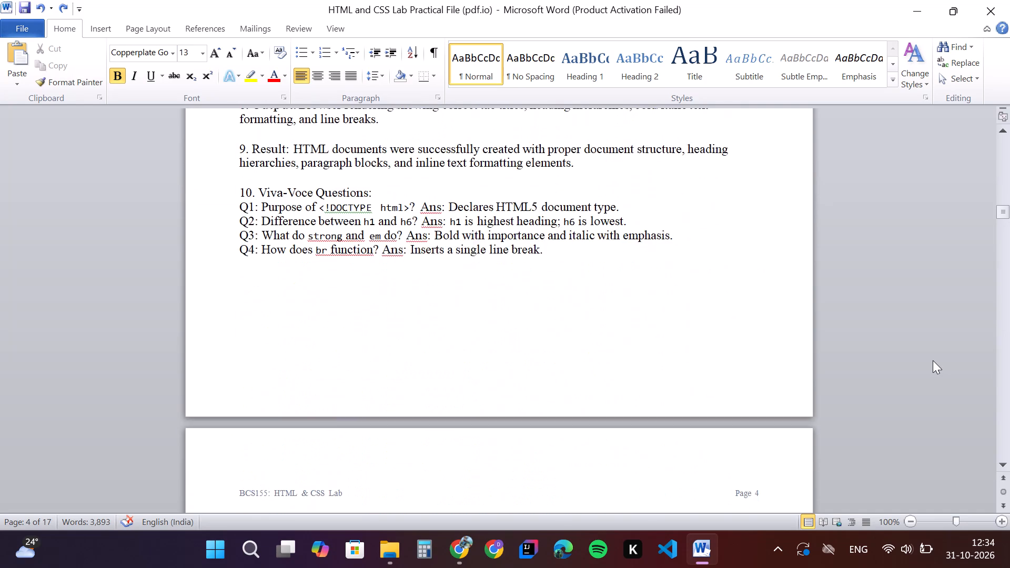
{"action": "scroll", "coordinate": [933, 360], "scroll_direction": "down", "scroll_amount": 1}
{"action": "scroll", "coordinate": [933, 360], "scroll_direction": "up", "scroll_amount": 9}
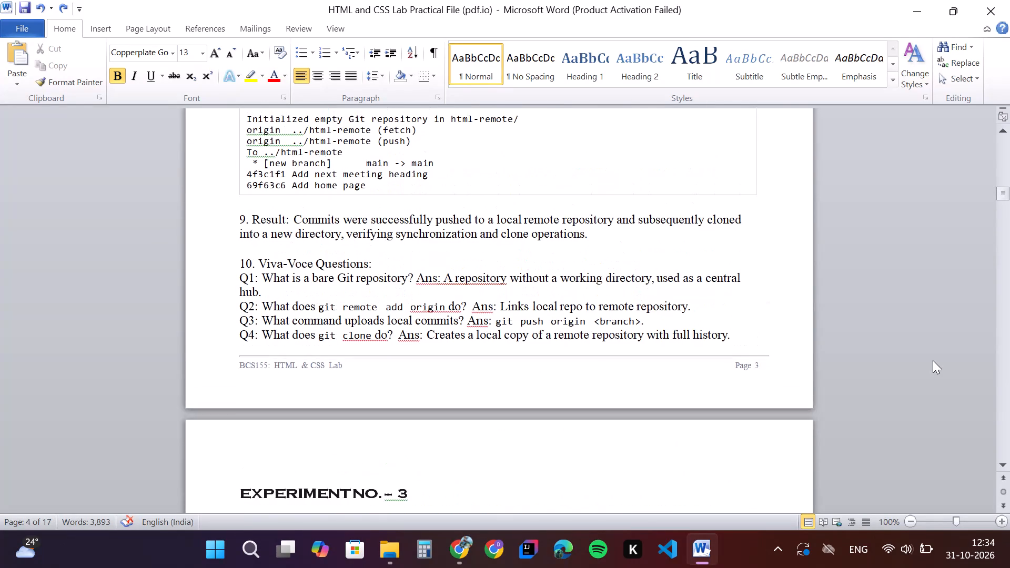
{"action": "scroll", "coordinate": [933, 360], "scroll_direction": "down", "scroll_amount": 5}
{"action": "scroll", "coordinate": [933, 360], "scroll_direction": "up", "scroll_amount": 2}
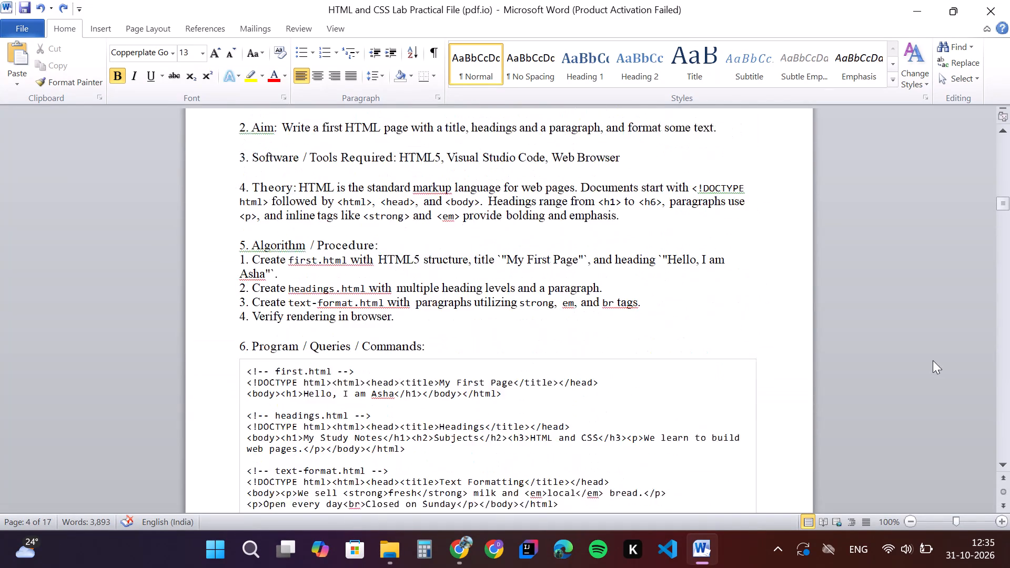
{"action": "scroll", "coordinate": [933, 360], "scroll_direction": "up", "scroll_amount": 3}
{"action": "left_click", "coordinate": [933, 360]}
{"action": "left_click_drag", "start_coordinate": [933, 360], "coordinate": [921, 499]}
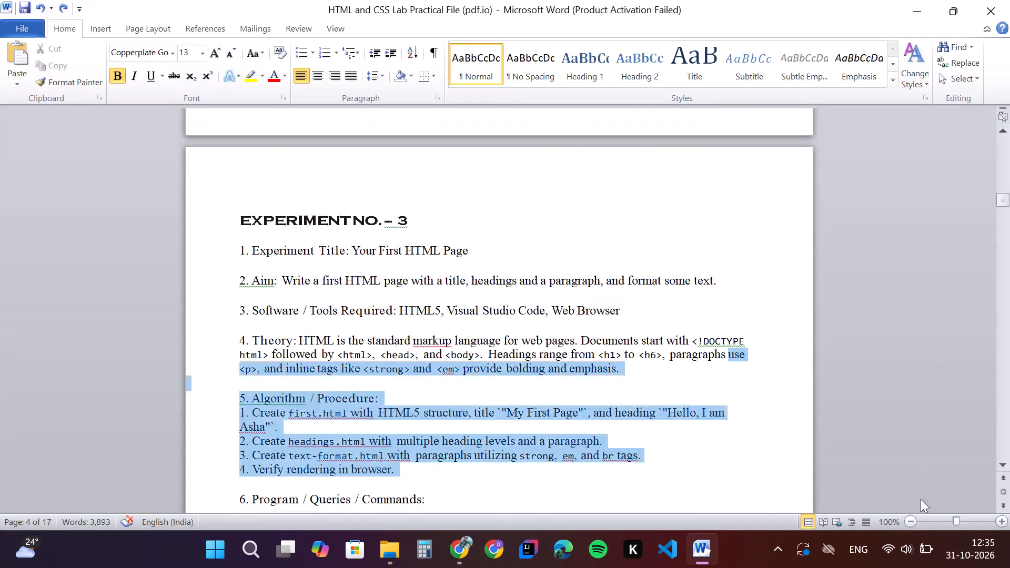
{"action": "left_click_drag", "start_coordinate": [921, 499], "coordinate": [921, 509]}
{"action": "left_click", "coordinate": [911, 438]}
{"action": "scroll", "coordinate": [875, 347], "scroll_direction": "down", "scroll_amount": 1}
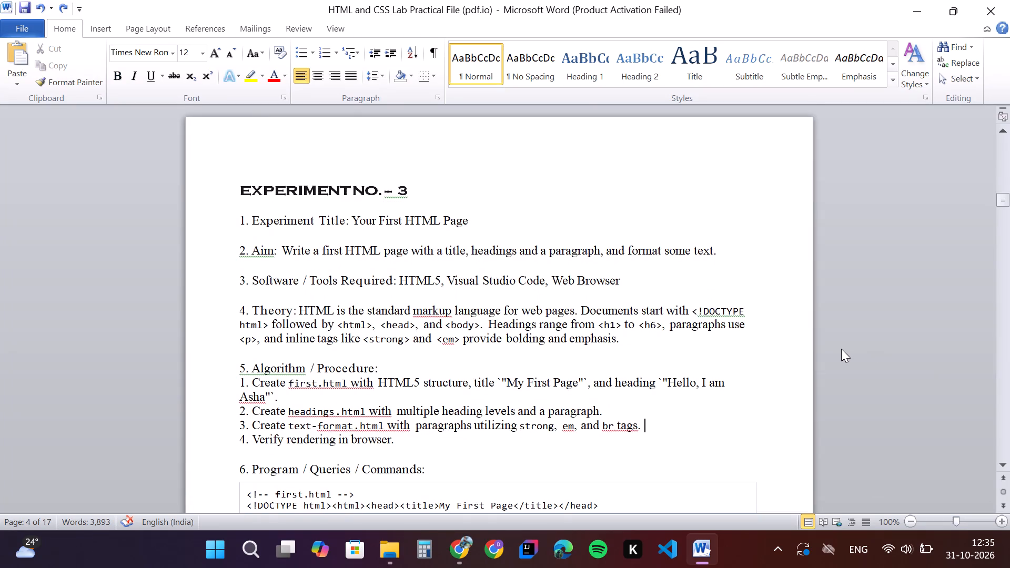
{"action": "scroll", "coordinate": [841, 349], "scroll_direction": "down", "scroll_amount": 6}
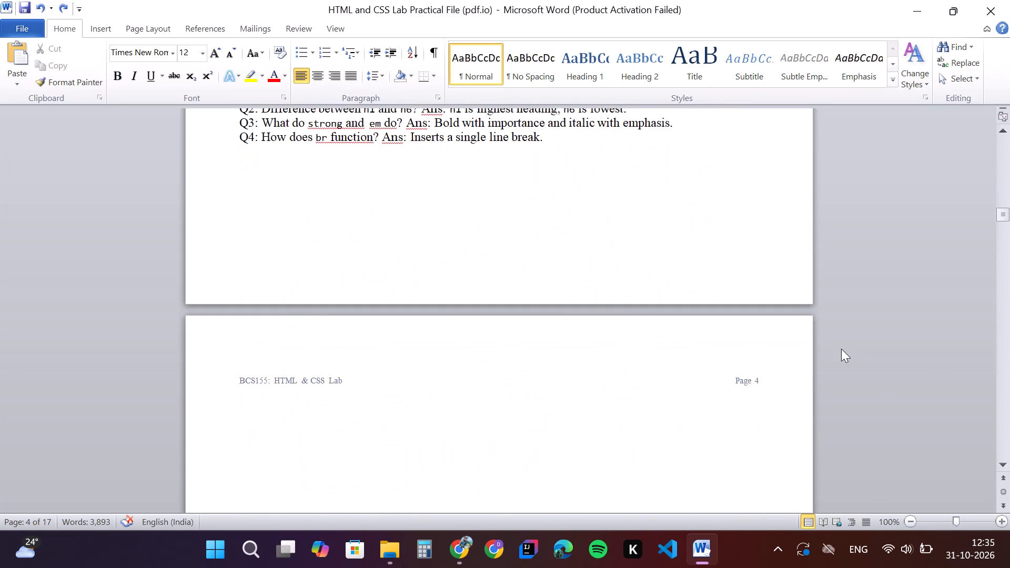
Undo the recent edits back through the lengthened dashes in the Experiment 2 and 3 headings and the Experiment 2 heading's font change.
{"action": "key", "text": "ctrl+z"}
{"action": "key", "text": "ctrl+z"}
{"action": "key", "text": "ctrl+z"}
{"action": "key", "text": "ctrl+z"}
{"action": "key", "text": "ctrl+z"}
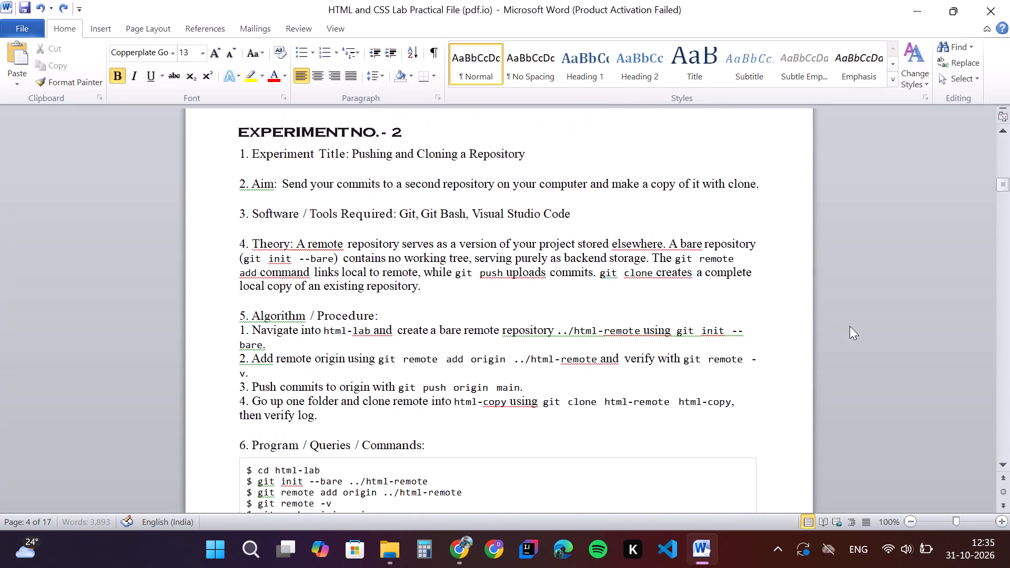
{"action": "key", "text": "ctrl+z"}
Apply the Copperplate Gothic Bold font to the Experiment 2 heading on page 3.
{"action": "scroll", "coordinate": [850, 326], "scroll_direction": "down", "scroll_amount": 3}
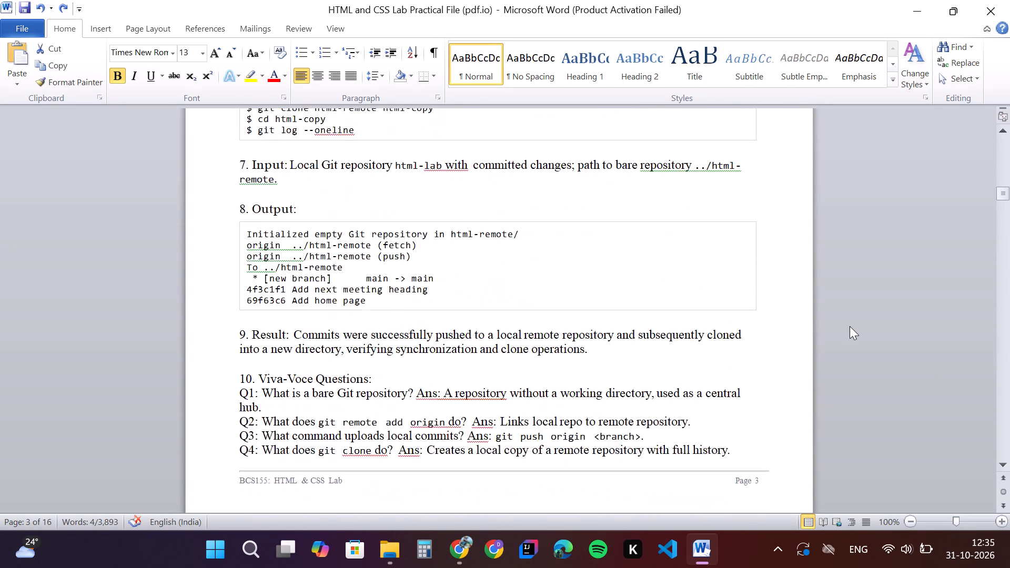
{"action": "scroll", "coordinate": [850, 326], "scroll_direction": "down", "scroll_amount": 2}
{"action": "scroll", "coordinate": [847, 309], "scroll_direction": "up", "scroll_amount": 5}
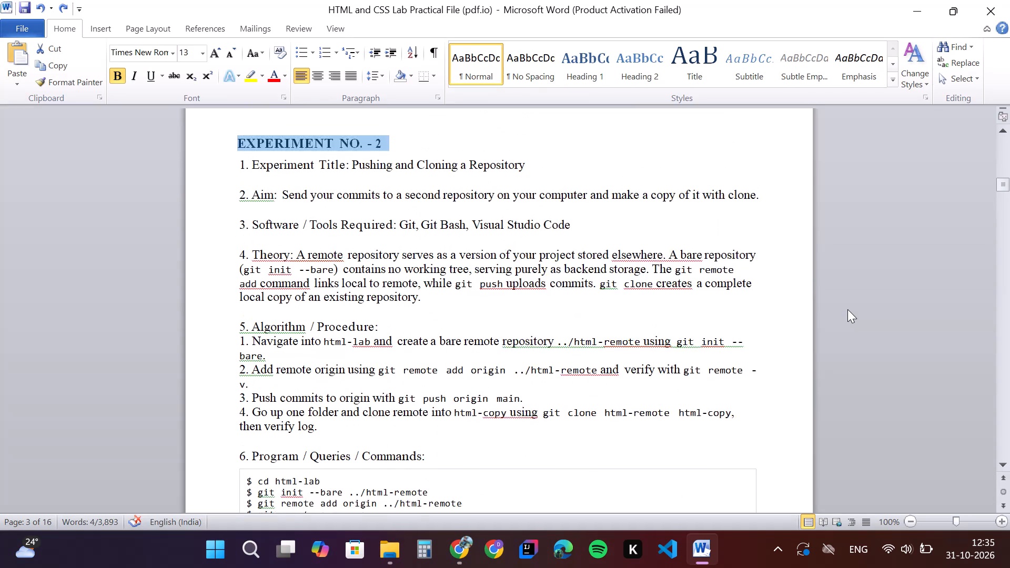
{"action": "scroll", "coordinate": [847, 309], "scroll_direction": "up", "scroll_amount": 2}
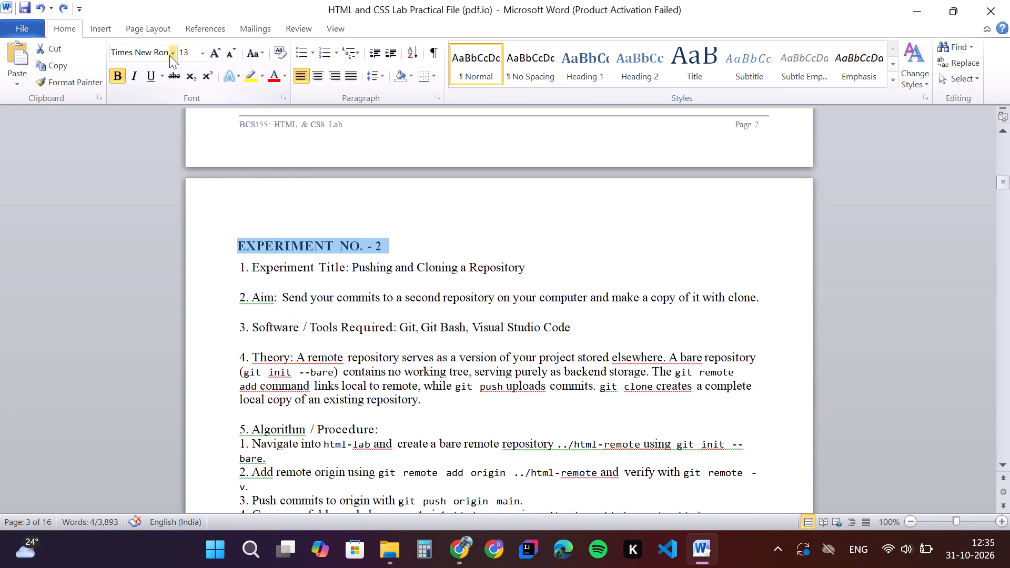
{"action": "left_click", "coordinate": [169, 55]}
{"action": "left_click", "coordinate": [196, 171]}
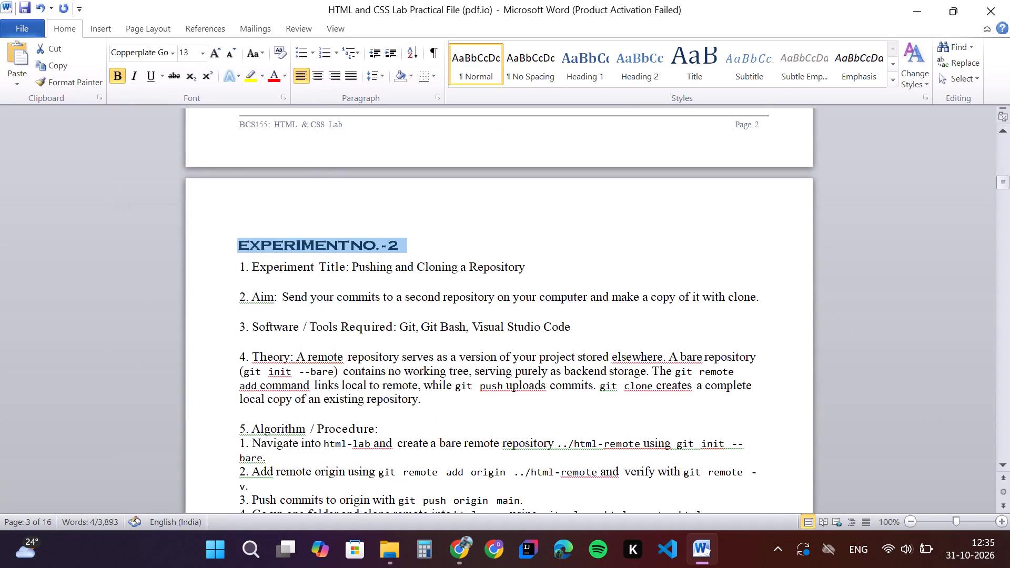
{"action": "left_click", "coordinate": [850, 322]}
Paste the copied separator line above the "BCS155: HTML & CSS Lab" footer text on page 4.
{"action": "scroll", "coordinate": [850, 322], "scroll_direction": "down", "scroll_amount": 5}
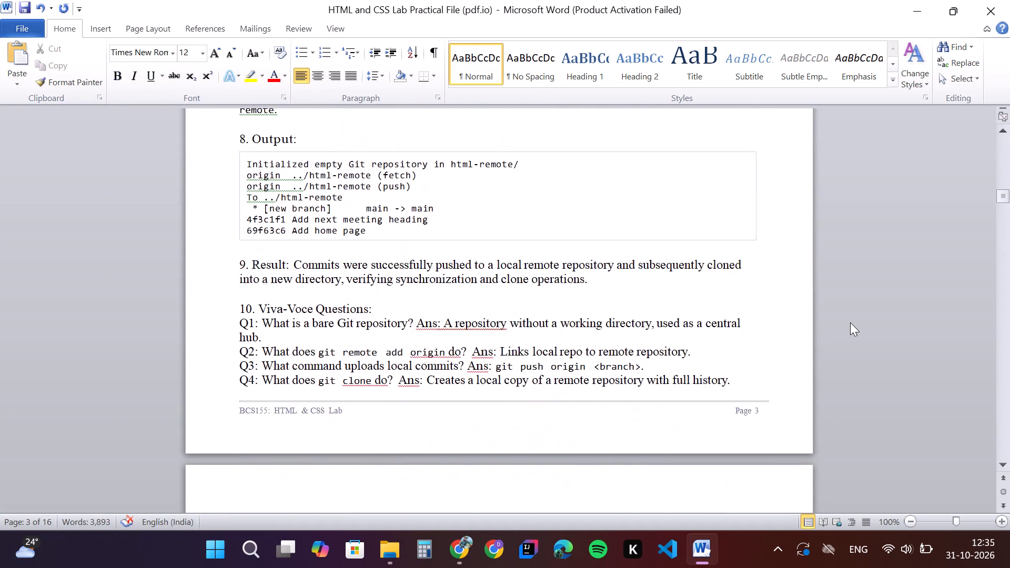
{"action": "scroll", "coordinate": [850, 322], "scroll_direction": "down", "scroll_amount": 9}
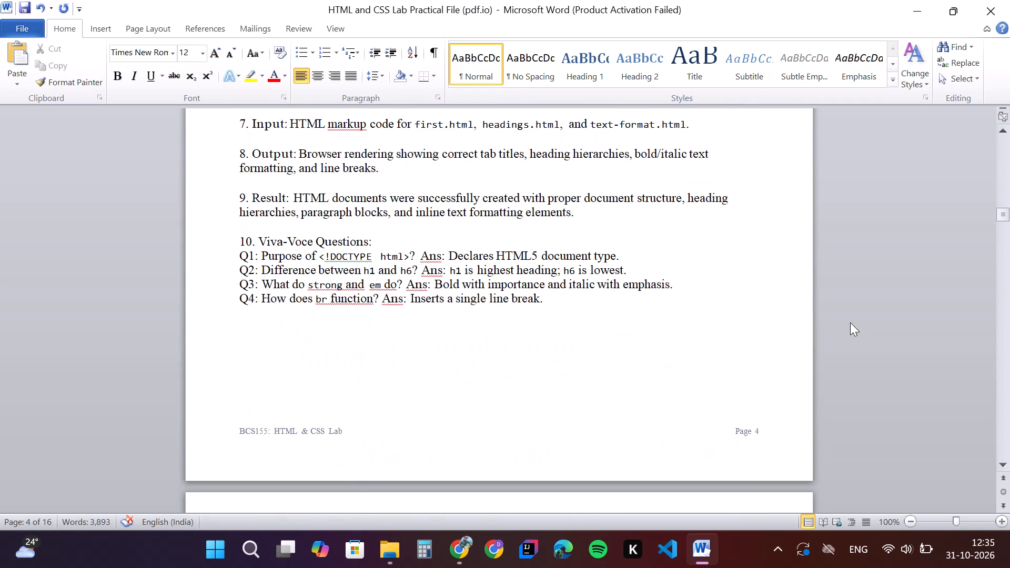
{"action": "left_click", "coordinate": [237, 408]}
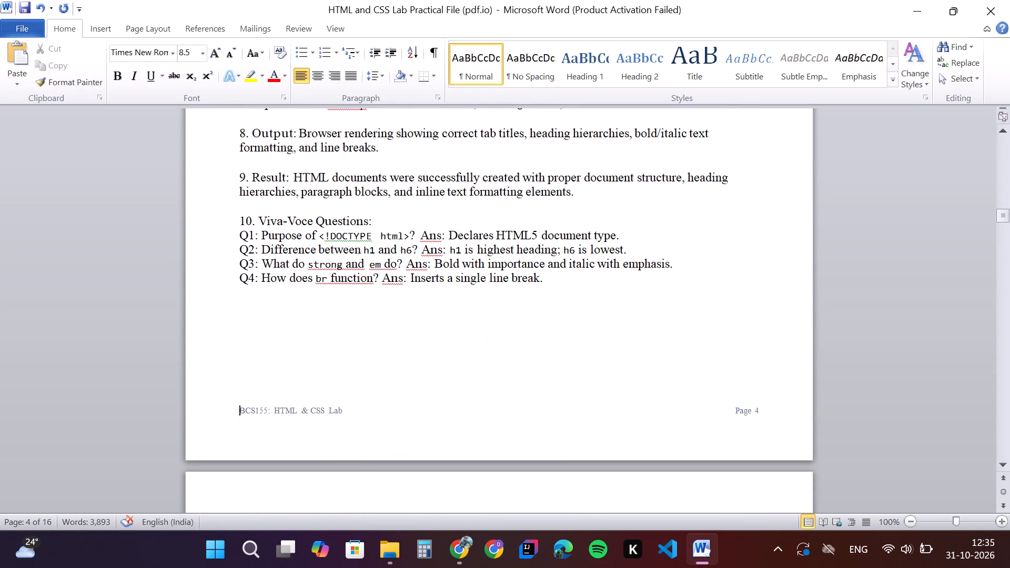
{"action": "key", "text": "ctrl+v"}
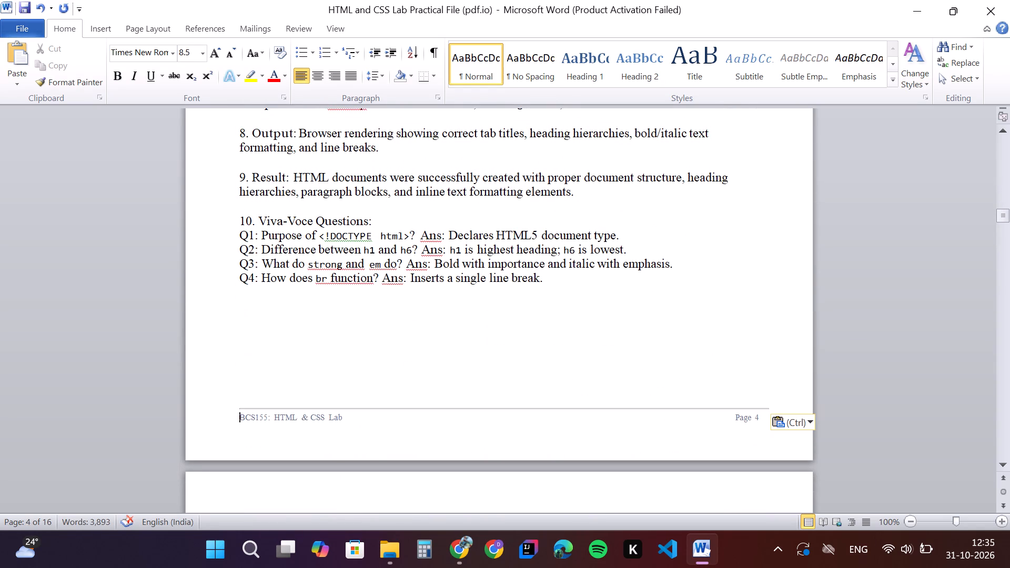
{"action": "left_click", "coordinate": [937, 304]}
Insert a blank line between the Experiment 3 heading and its title line, and check the end of the page.
{"action": "scroll", "coordinate": [937, 304], "scroll_direction": "up", "scroll_amount": 7}
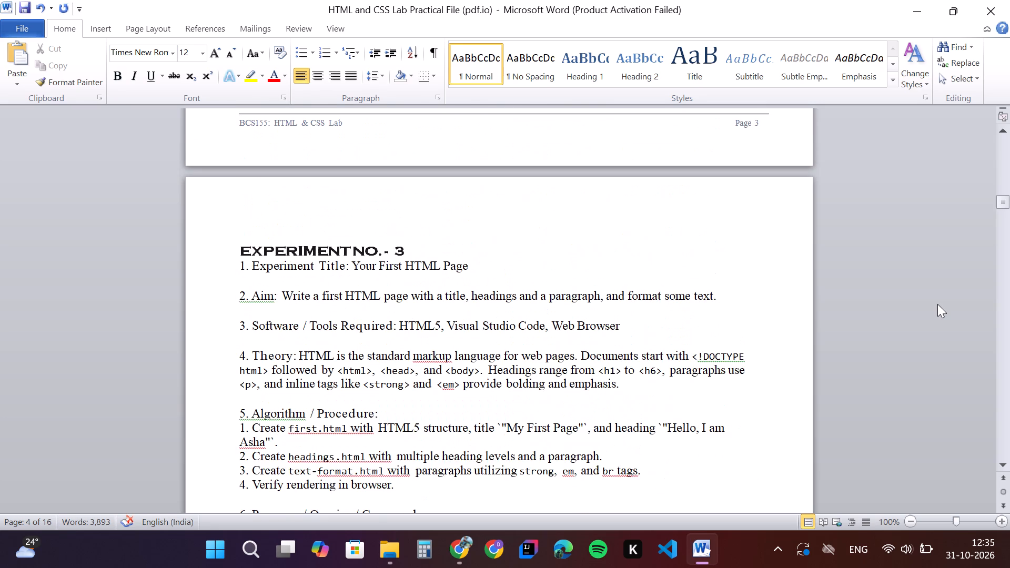
{"action": "left_click", "coordinate": [402, 260]}
{"action": "key", "text": "Up"}
{"action": "key", "text": "Return"}
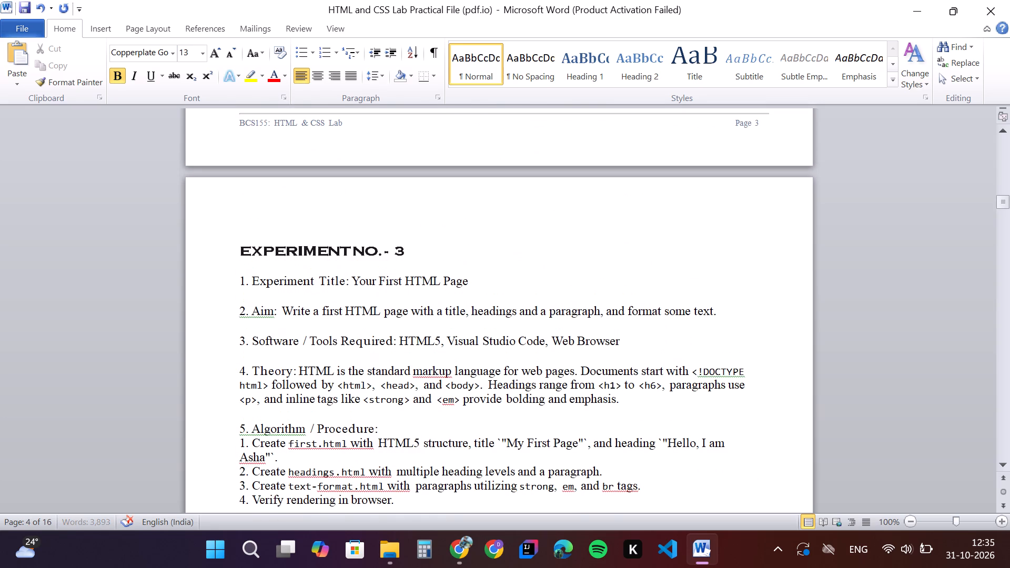
{"action": "scroll", "coordinate": [878, 287], "scroll_direction": "down", "scroll_amount": 6}
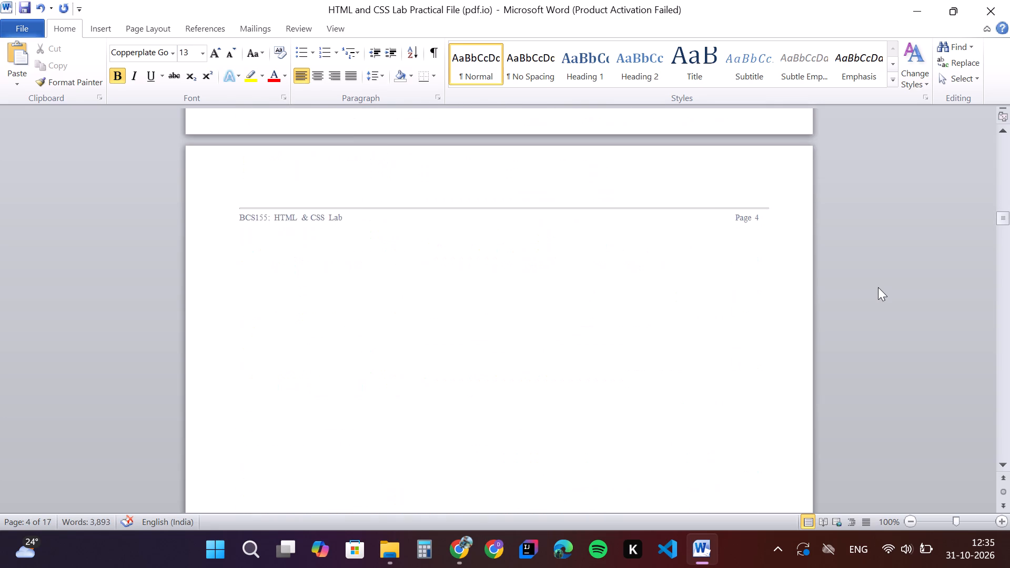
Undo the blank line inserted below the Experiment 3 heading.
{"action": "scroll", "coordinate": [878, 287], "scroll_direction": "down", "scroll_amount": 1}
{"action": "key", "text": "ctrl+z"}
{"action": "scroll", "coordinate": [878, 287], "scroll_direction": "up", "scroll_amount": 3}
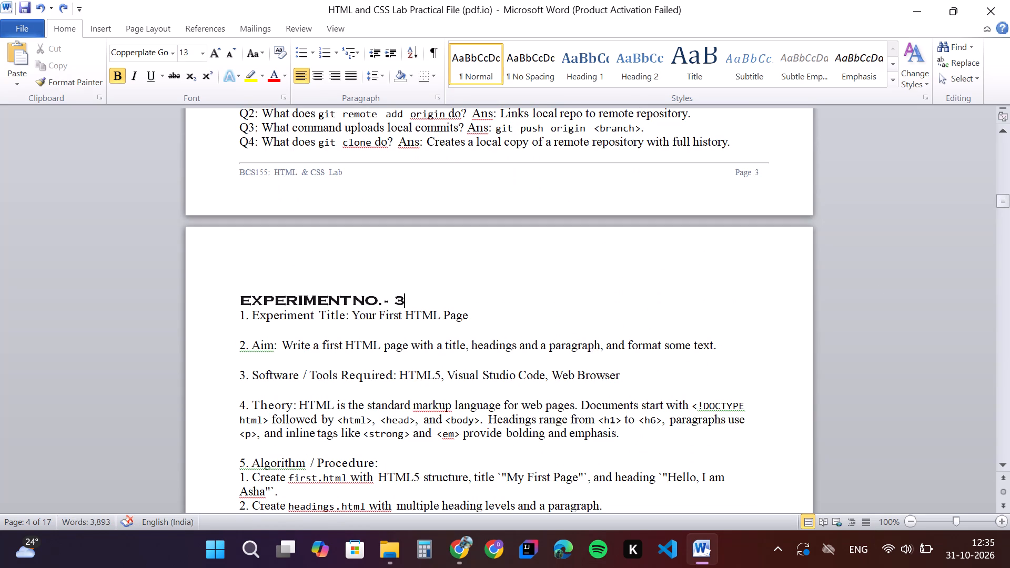
Set the line spacing of the Experiment 3 heading and its title line to 1.15.
{"action": "left_click_drag", "start_coordinate": [469, 316], "coordinate": [264, 308]}
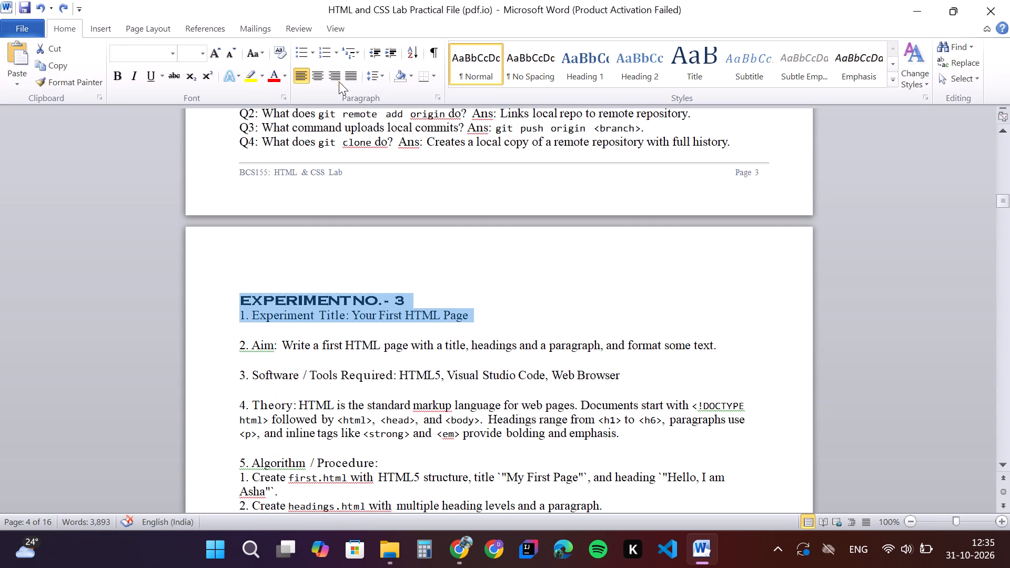
{"action": "left_click", "coordinate": [375, 75]}
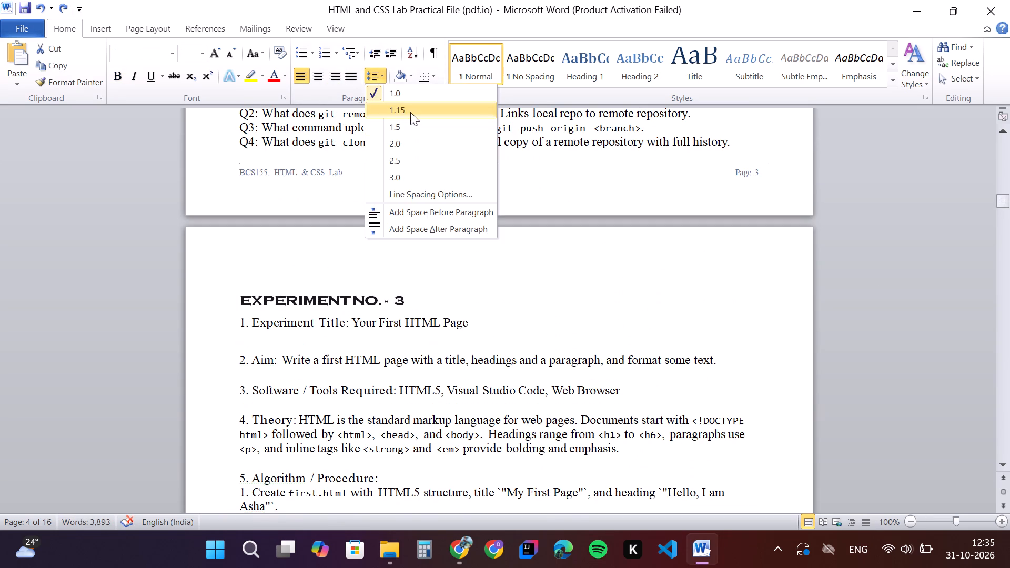
{"action": "left_click", "coordinate": [412, 110]}
{"action": "left_click", "coordinate": [120, 278]}
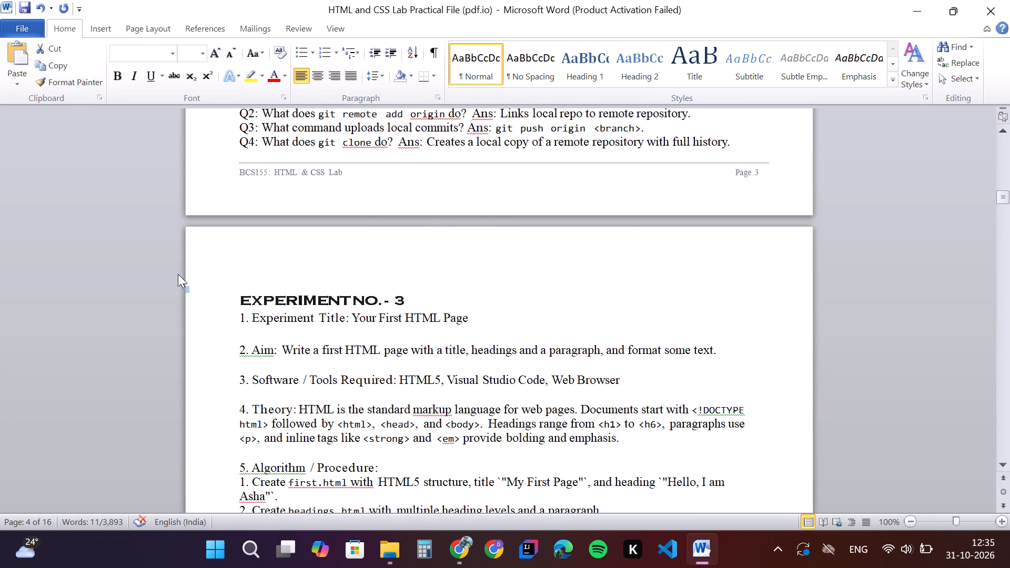
Delete two extra blank lines above the separator line at the end of page 4.
{"action": "scroll", "coordinate": [911, 301], "scroll_direction": "down", "scroll_amount": 6}
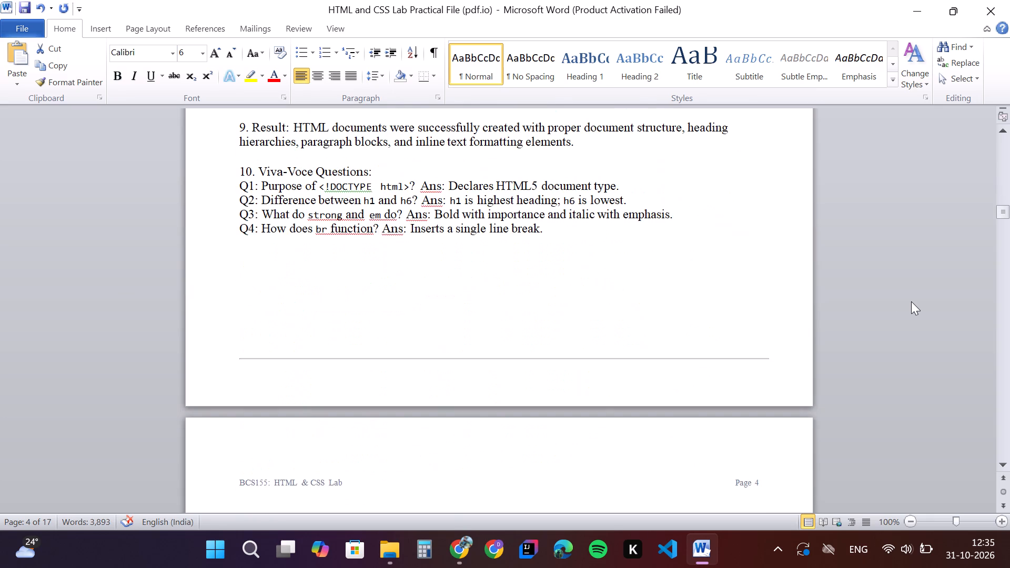
{"action": "left_click", "coordinate": [238, 325]}
{"action": "key", "text": "BackSpace"}
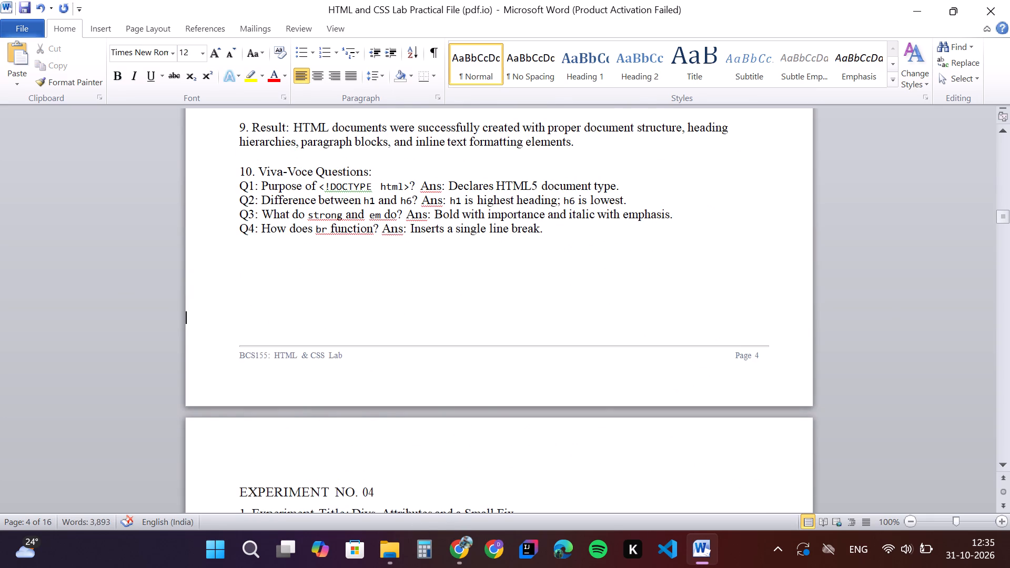
{"action": "key", "text": "BackSpace"}
Insert a blank line between the Experiment 3 heading and its "1. Experiment Title" line.
{"action": "scroll", "coordinate": [390, 256], "scroll_direction": "up", "scroll_amount": 2}
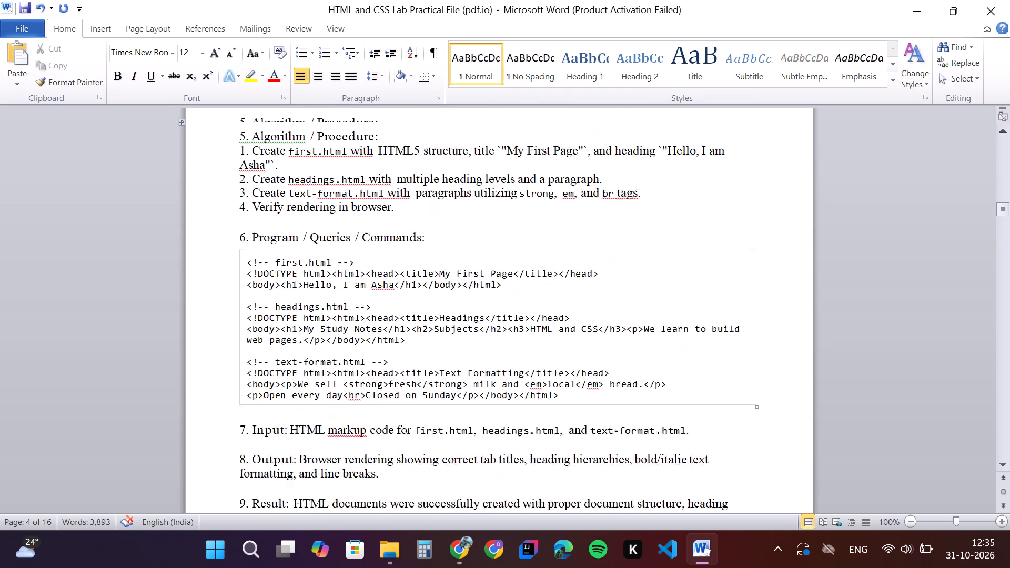
{"action": "scroll", "coordinate": [390, 256], "scroll_direction": "up", "scroll_amount": 4}
{"action": "left_click", "coordinate": [414, 240]}
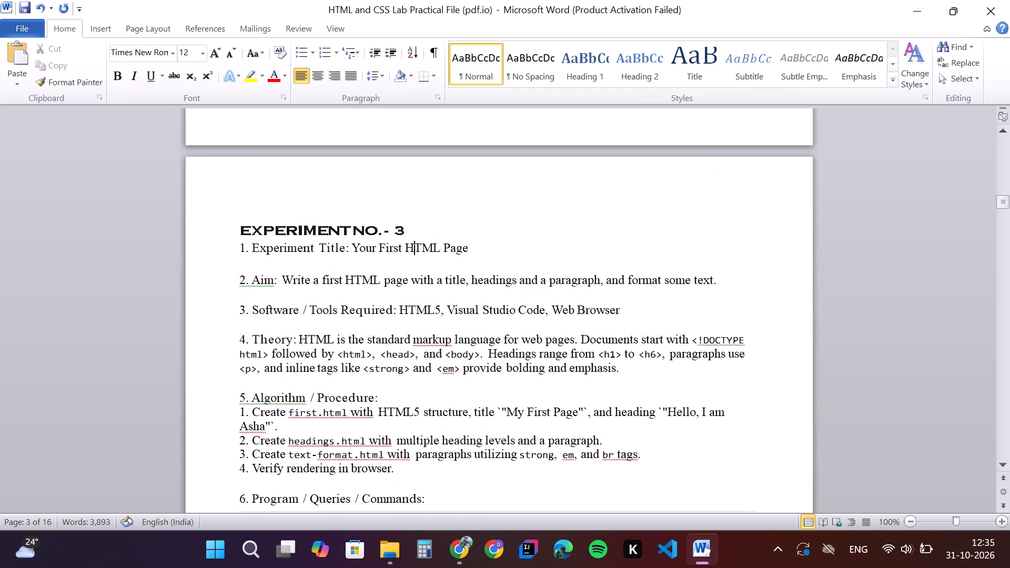
{"action": "key", "text": "Up"}
{"action": "key", "text": "Return"}
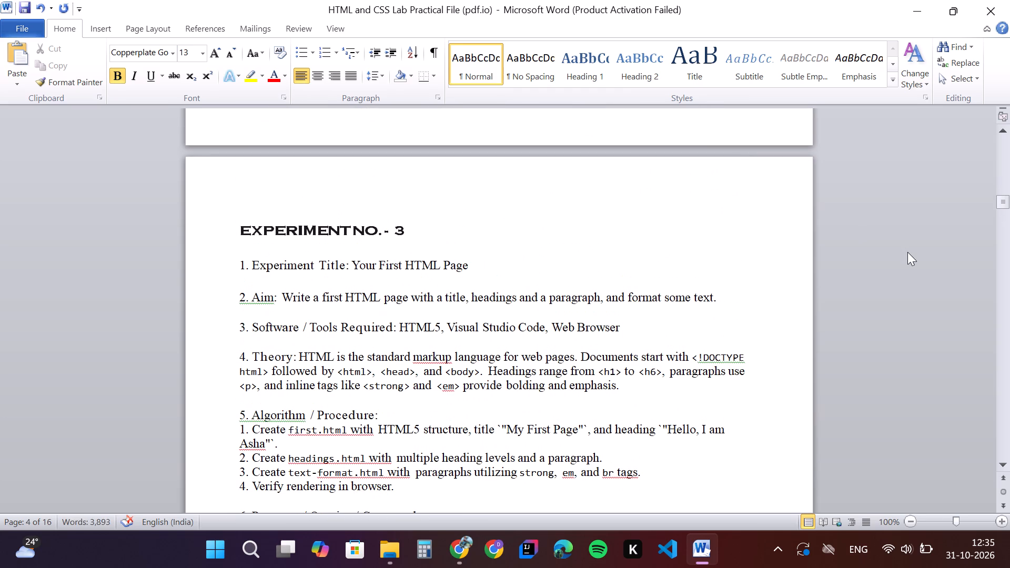
{"action": "left_click", "coordinate": [907, 252]}
Apply the Copperplate Gothic Bold font and bold formatting to the Experiment 4 heading on page 5.
{"action": "scroll", "coordinate": [907, 252], "scroll_direction": "down", "scroll_amount": 6}
{"action": "scroll", "coordinate": [907, 252], "scroll_direction": "up", "scroll_amount": 1}
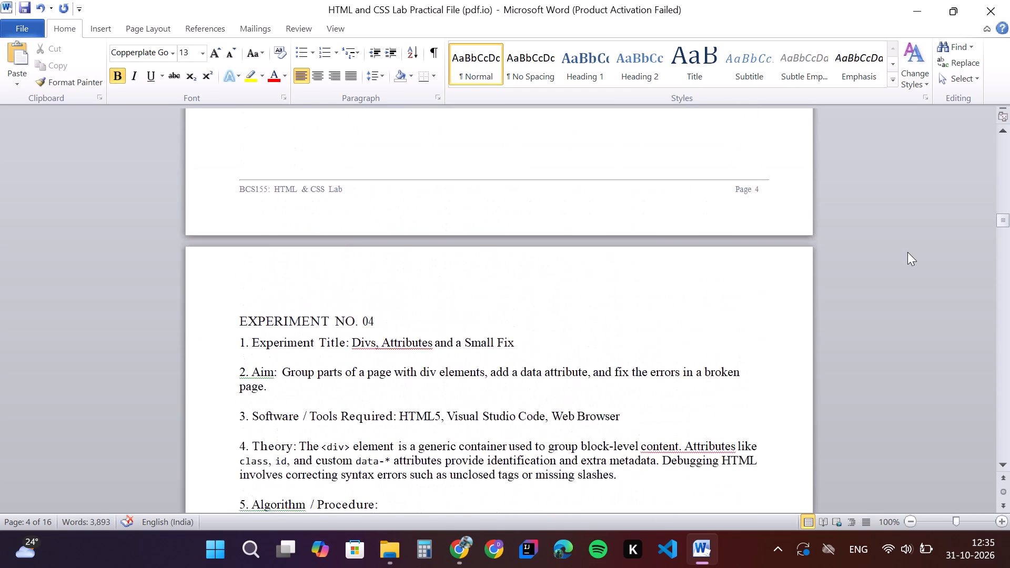
{"action": "scroll", "coordinate": [907, 252], "scroll_direction": "up", "scroll_amount": 1}
{"action": "scroll", "coordinate": [907, 252], "scroll_direction": "down", "scroll_amount": 1}
{"action": "left_click_drag", "start_coordinate": [379, 247], "coordinate": [228, 251]}
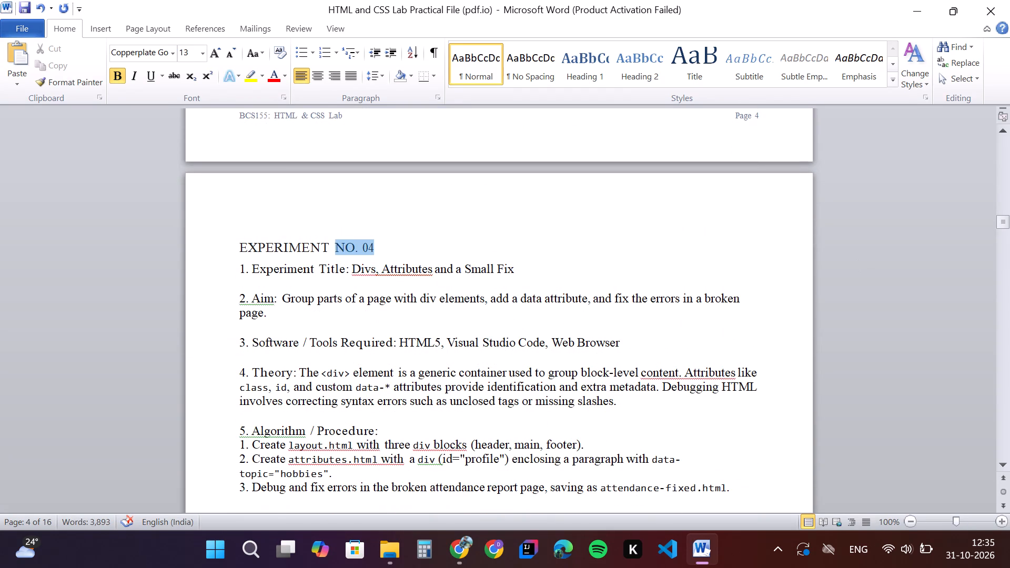
{"action": "left_click_drag", "start_coordinate": [228, 251], "coordinate": [227, 251]}
{"action": "left_click", "coordinate": [171, 50]}
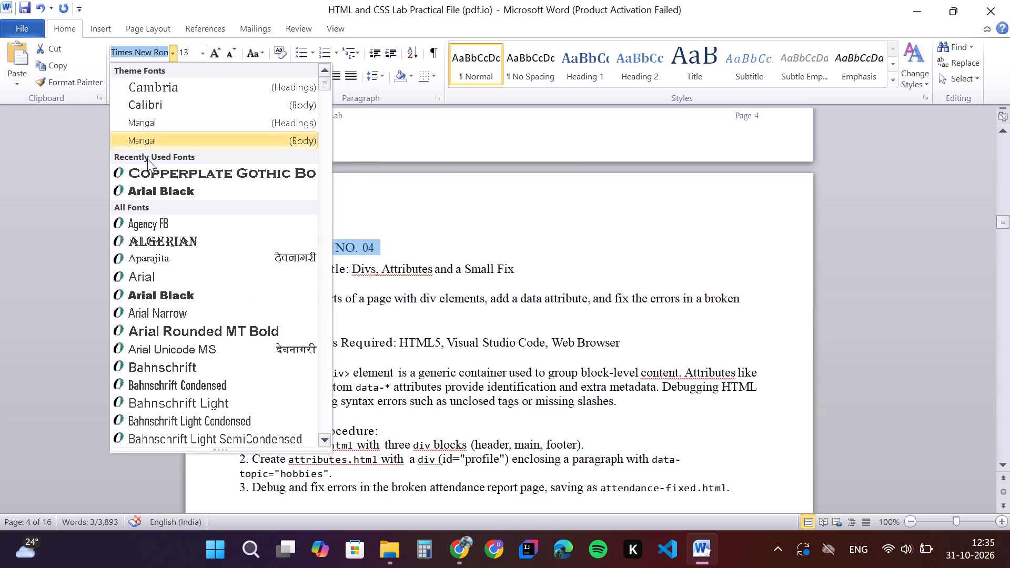
{"action": "left_click", "coordinate": [157, 168]}
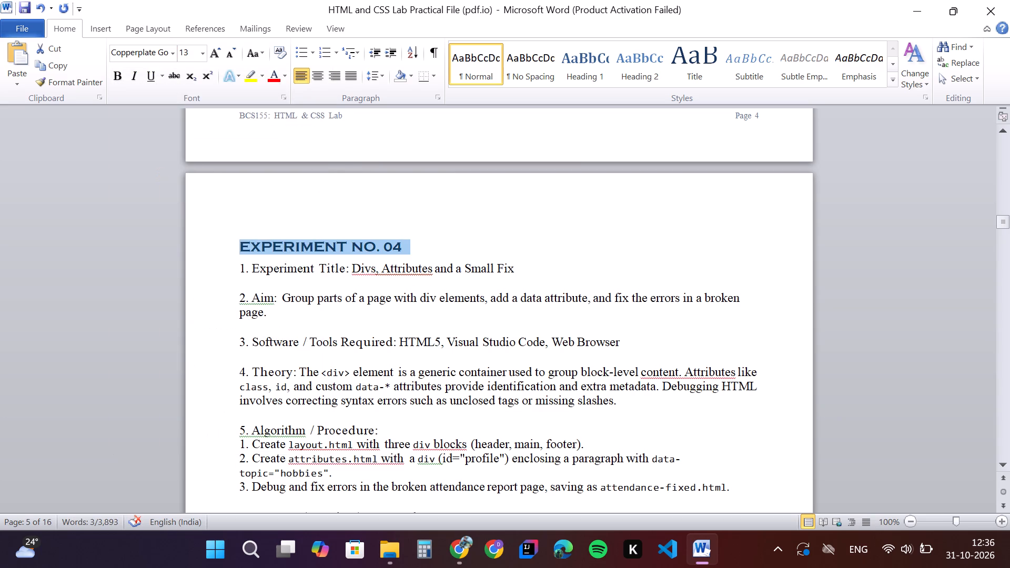
{"action": "key", "text": "ctrl+b"}
{"action": "left_click", "coordinate": [881, 263]}
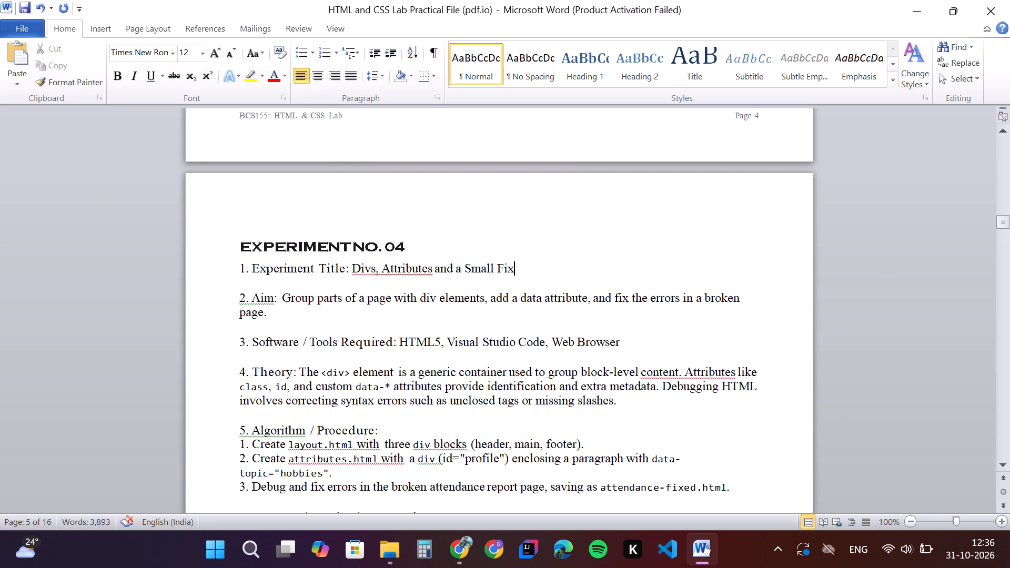
Change the number in the Experiment 4 heading from "04" to "4" with a double dash "--" before it.
{"action": "scroll", "coordinate": [681, 231], "scroll_direction": "up", "scroll_amount": 11}
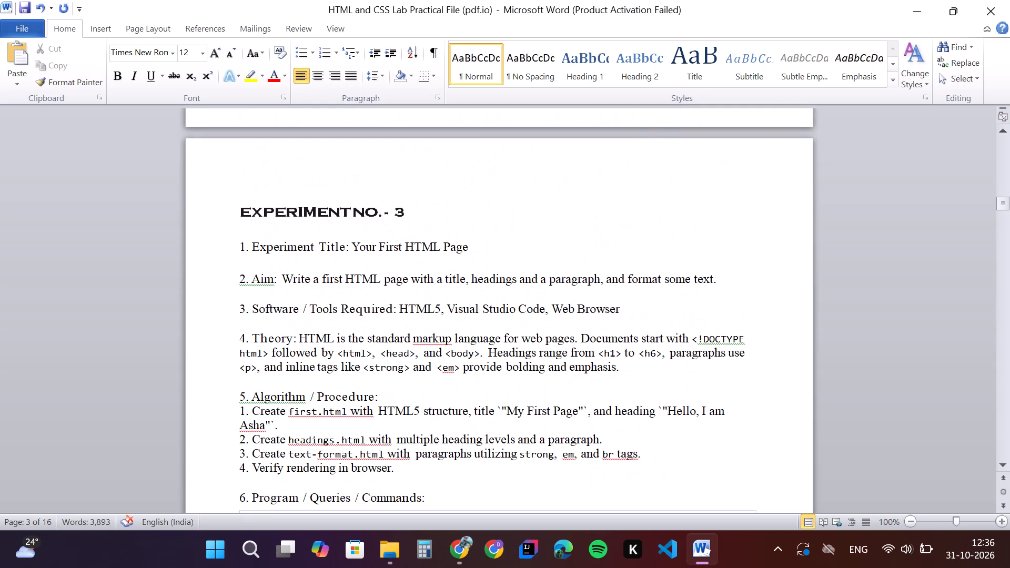
{"action": "left_click_drag", "start_coordinate": [401, 207], "coordinate": [285, 218]}
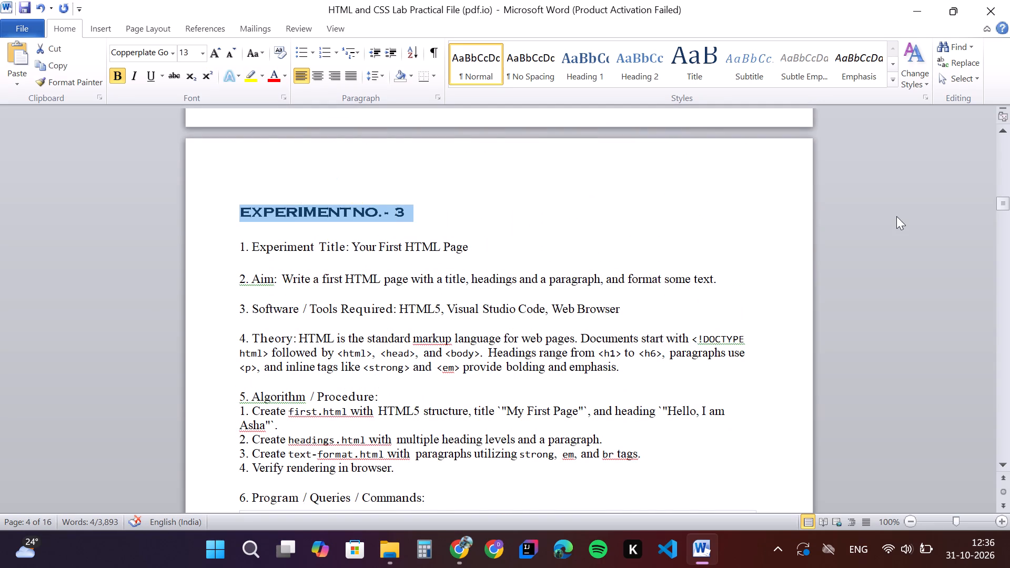
{"action": "left_click", "coordinate": [896, 216]}
{"action": "scroll", "coordinate": [896, 216], "scroll_direction": "down", "scroll_amount": 7}
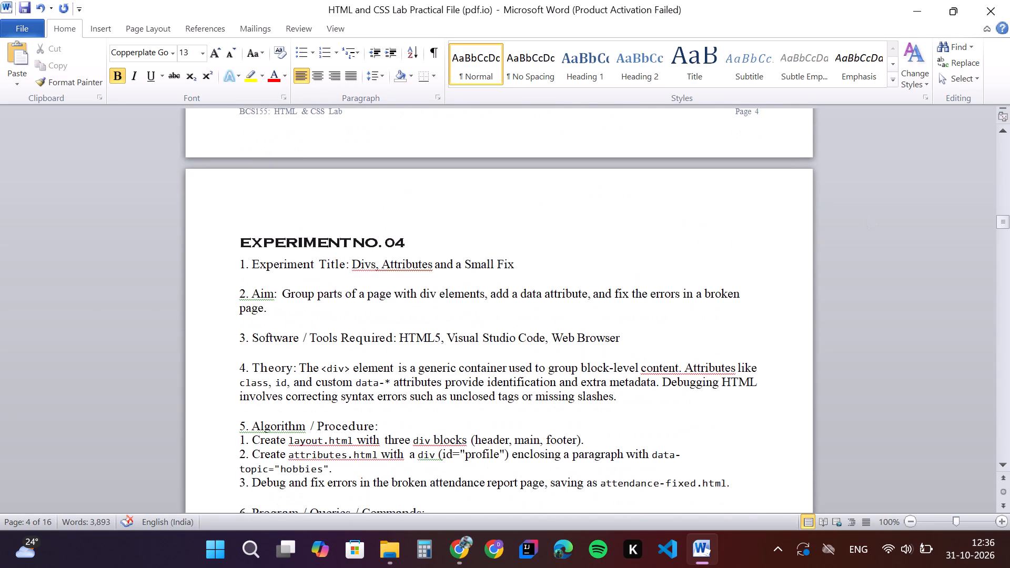
{"action": "left_click", "coordinate": [395, 243]}
{"action": "key", "text": "BackSpace"}
{"action": "type", "text": "--"}
{"action": "key", "text": "space"}
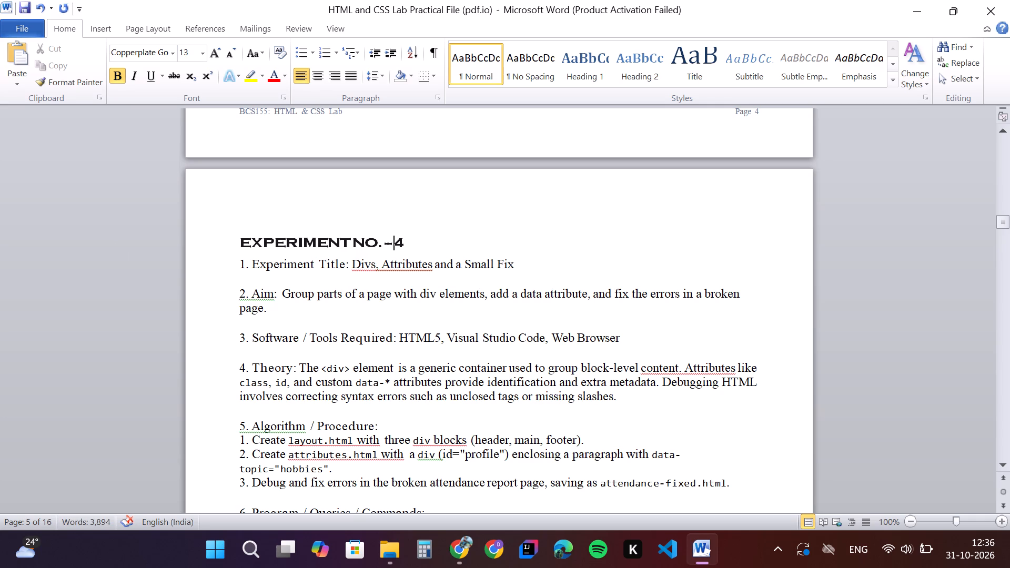
{"action": "left_click", "coordinate": [382, 244]}
{"action": "key", "text": "space"}
{"action": "key", "text": "BackSpace"}
Lengthen the dashes in the Experiment 3 and Experiment 2 headings to "--", removing the space before the 3.
{"action": "scroll", "coordinate": [773, 215], "scroll_direction": "up", "scroll_amount": 10}
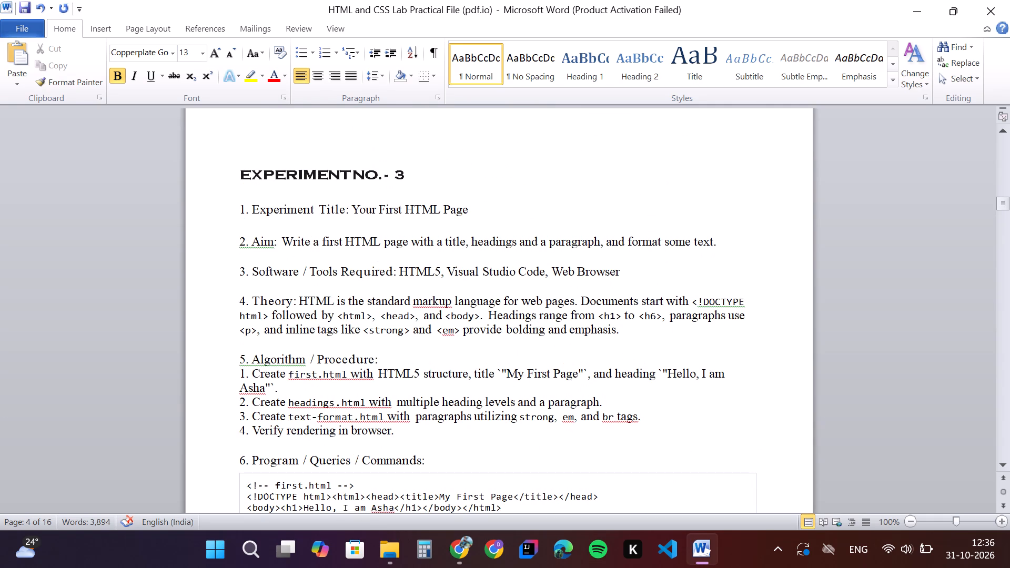
{"action": "left_click", "coordinate": [390, 174]}
{"action": "key", "text": "BackSpace"}
{"action": "key", "text": "minus"}
{"action": "scroll", "coordinate": [900, 265], "scroll_direction": "up", "scroll_amount": 12}
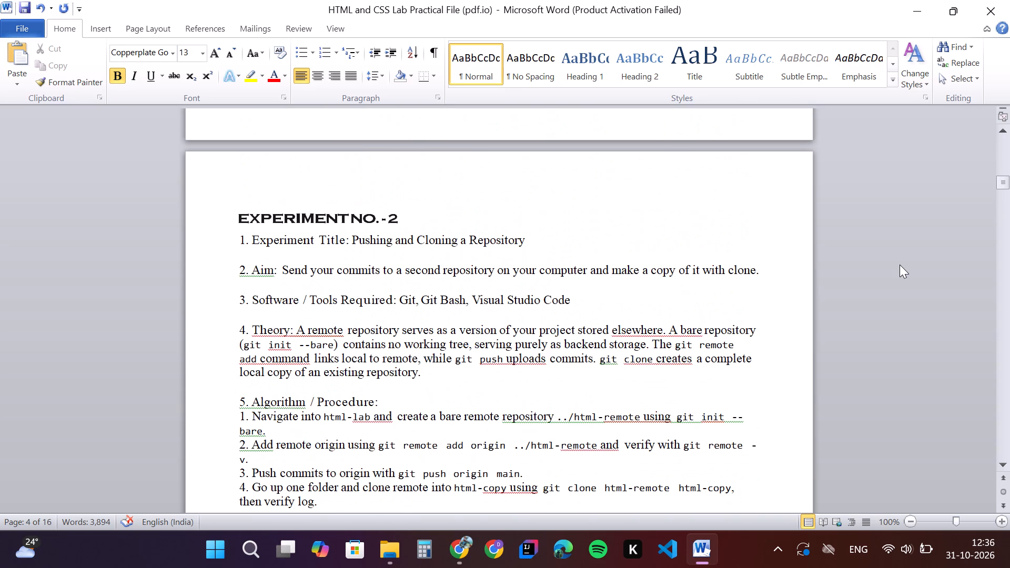
{"action": "left_click", "coordinate": [385, 219]}
{"action": "key", "text": "minus"}
Apply the Copperplate Gothic Bold font to the Experiment 1 heading.
{"action": "scroll", "coordinate": [857, 238], "scroll_direction": "up", "scroll_amount": 1}
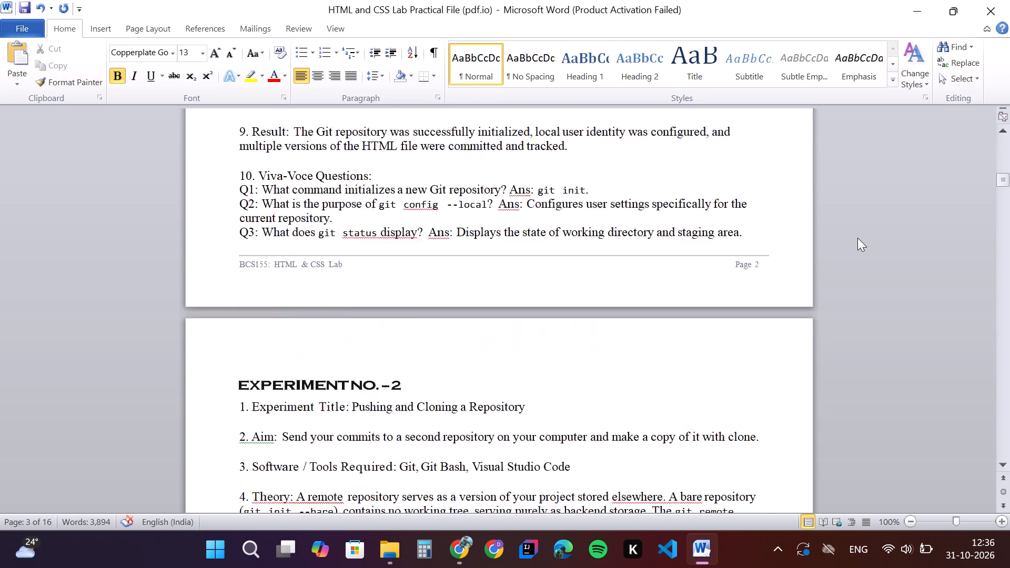
{"action": "scroll", "coordinate": [857, 238], "scroll_direction": "up", "scroll_amount": 10}
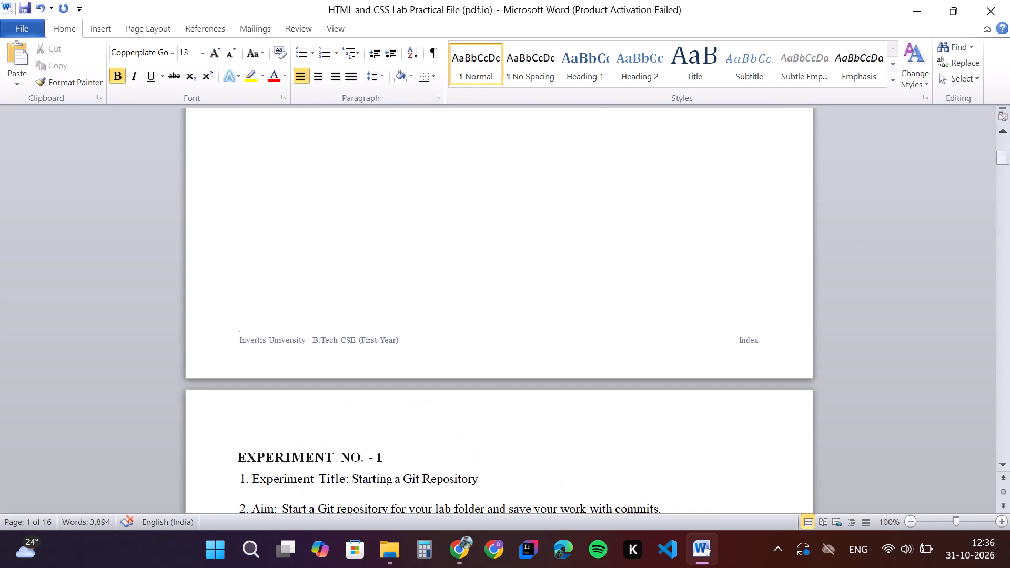
{"action": "left_click_drag", "start_coordinate": [396, 460], "coordinate": [239, 460]}
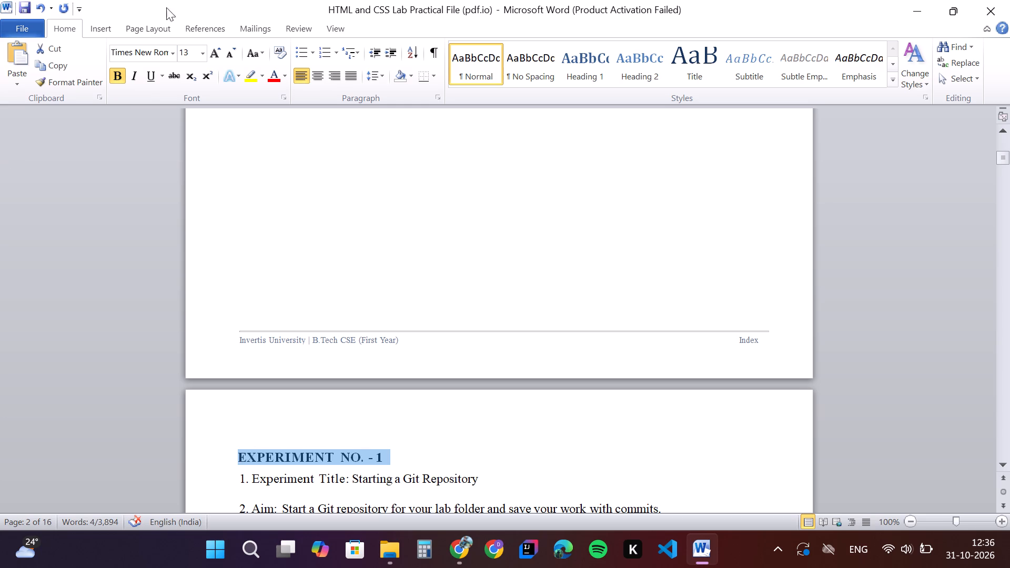
{"action": "left_click", "coordinate": [170, 45]}
{"action": "left_click", "coordinate": [173, 176]}
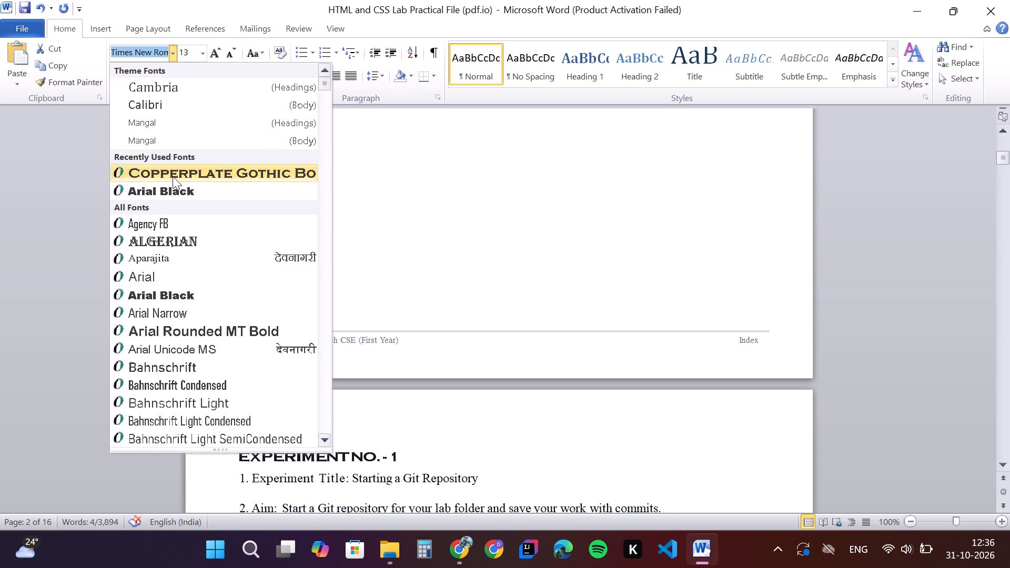
Lengthen the dash in the Experiment 1 heading to "--".
{"action": "left_click", "coordinate": [389, 449]}
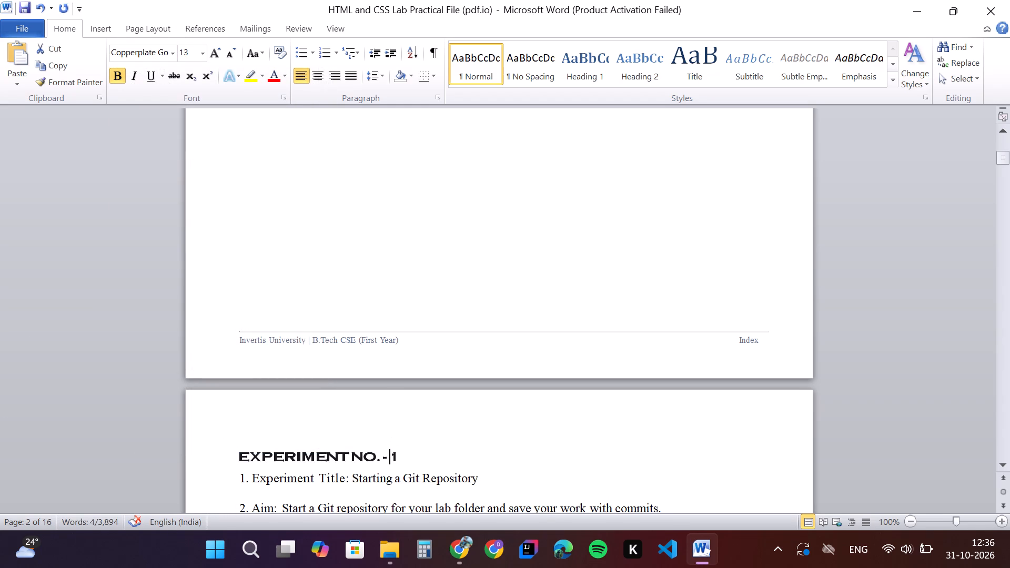
{"action": "key", "text": "Left"}
{"action": "key", "text": "minus"}
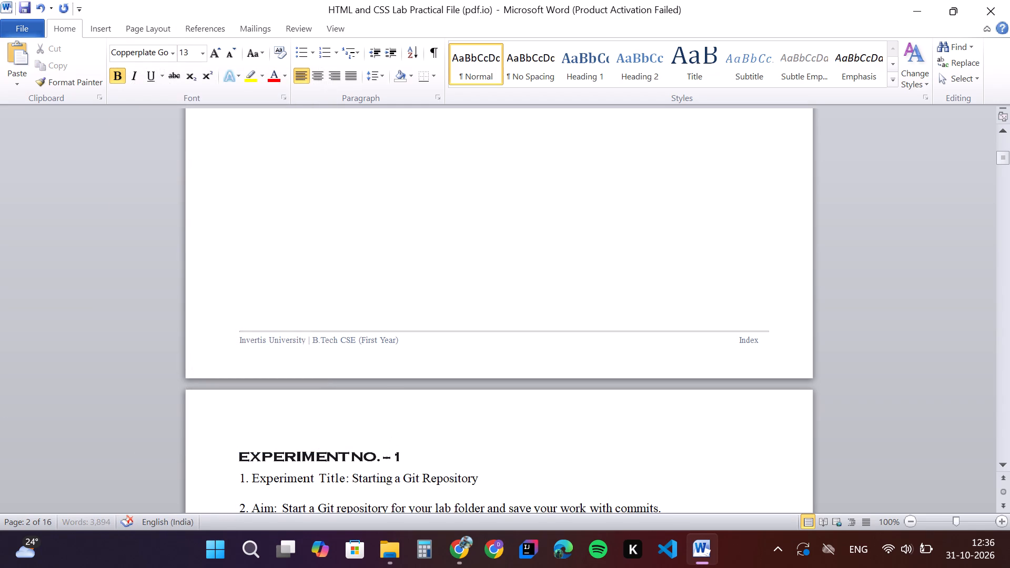
{"action": "left_click", "coordinate": [846, 288]}
Paste the separator line above the page 5 footer and remove surplus blank space so the footer stays on that page.
{"action": "scroll", "coordinate": [846, 288], "scroll_direction": "down", "scroll_amount": 4}
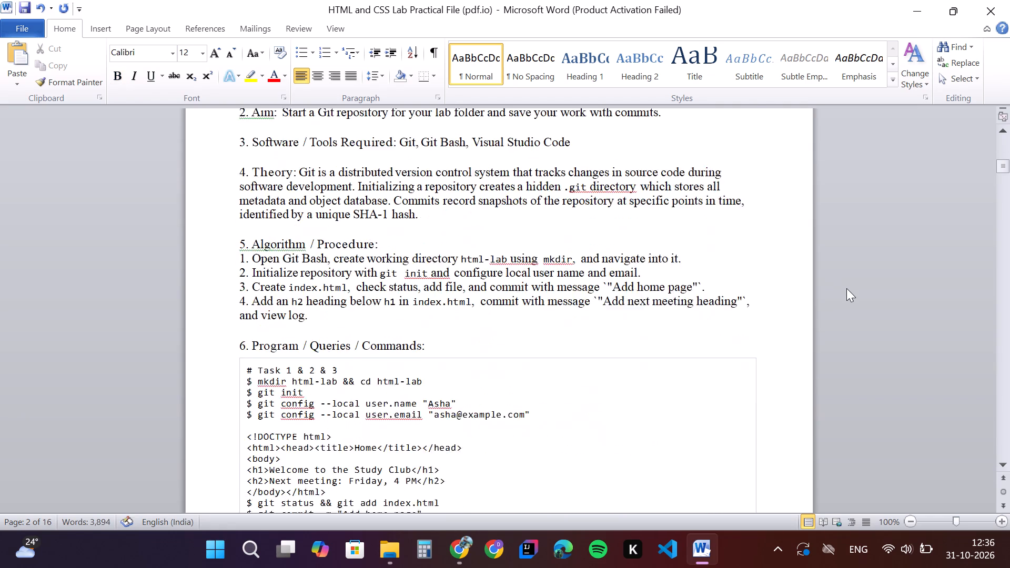
{"action": "scroll", "coordinate": [846, 288], "scroll_direction": "down", "scroll_amount": 18}
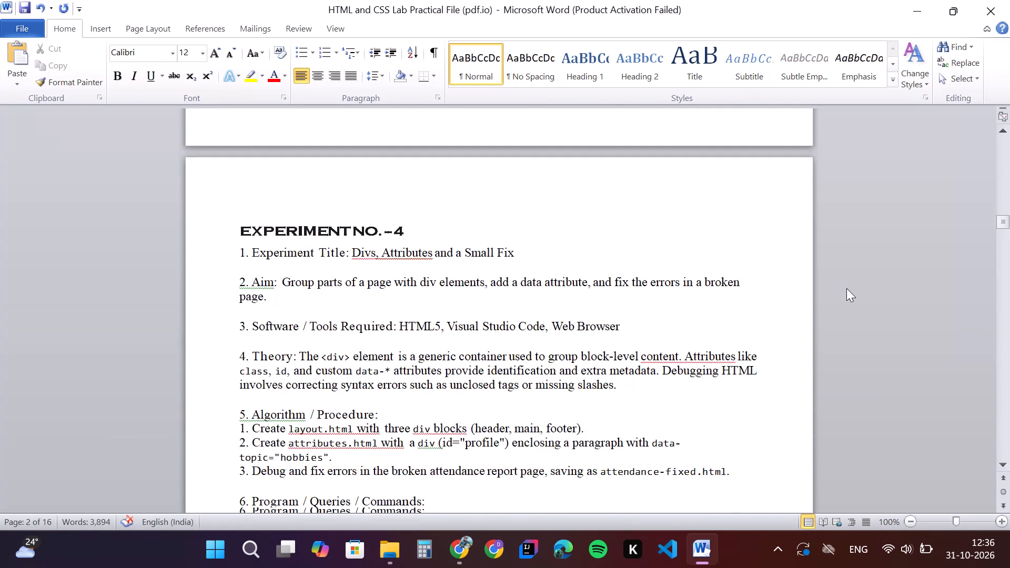
{"action": "scroll", "coordinate": [846, 288], "scroll_direction": "down", "scroll_amount": 9}
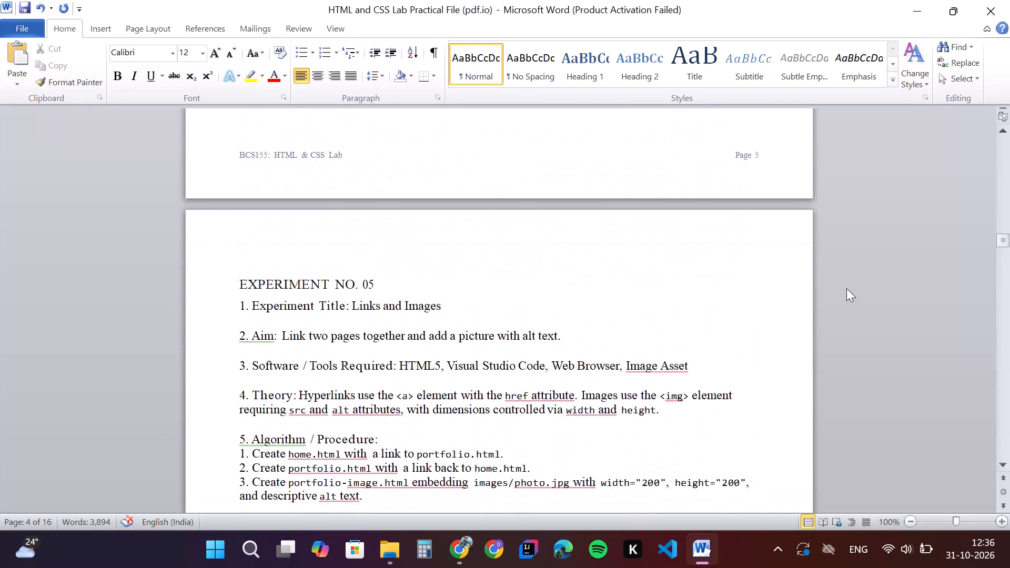
{"action": "scroll", "coordinate": [573, 145], "scroll_direction": "up", "scroll_amount": 1}
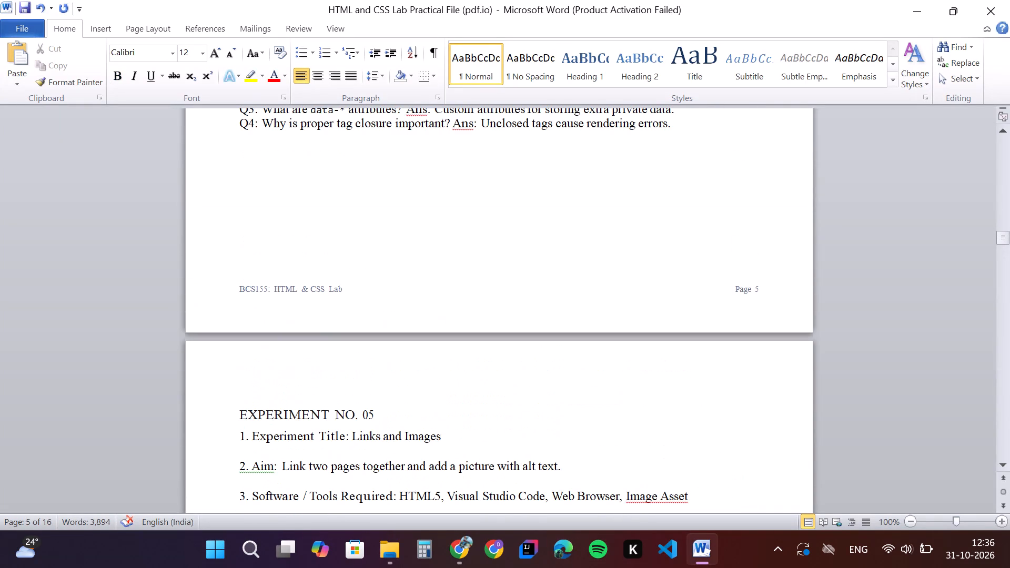
{"action": "left_click", "coordinate": [240, 288]}
{"action": "key", "text": "ctrl+v"}
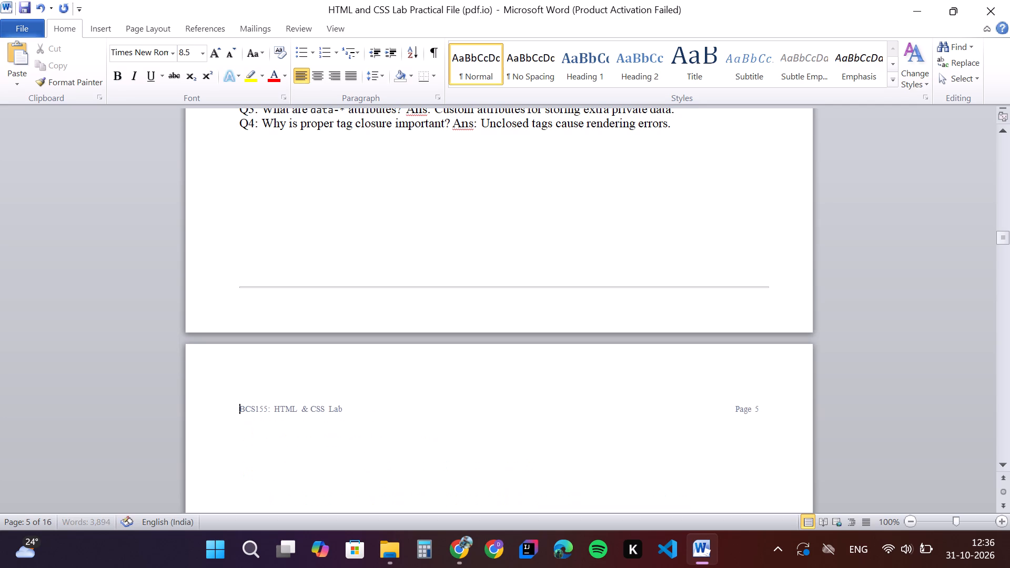
{"action": "key", "text": "BackSpace"}
{"action": "left_click", "coordinate": [276, 241]}
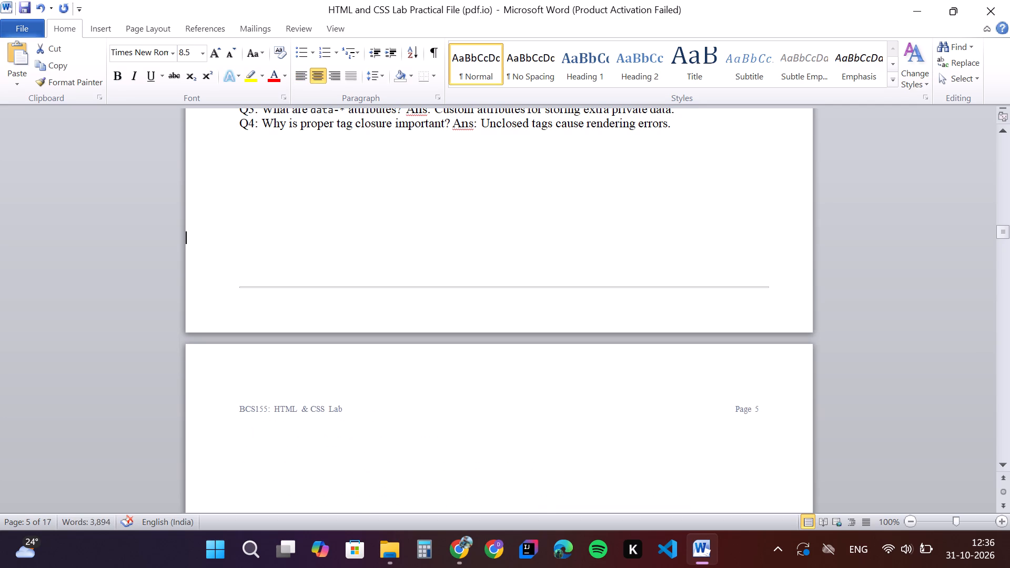
{"action": "key", "text": "BackSpace"}
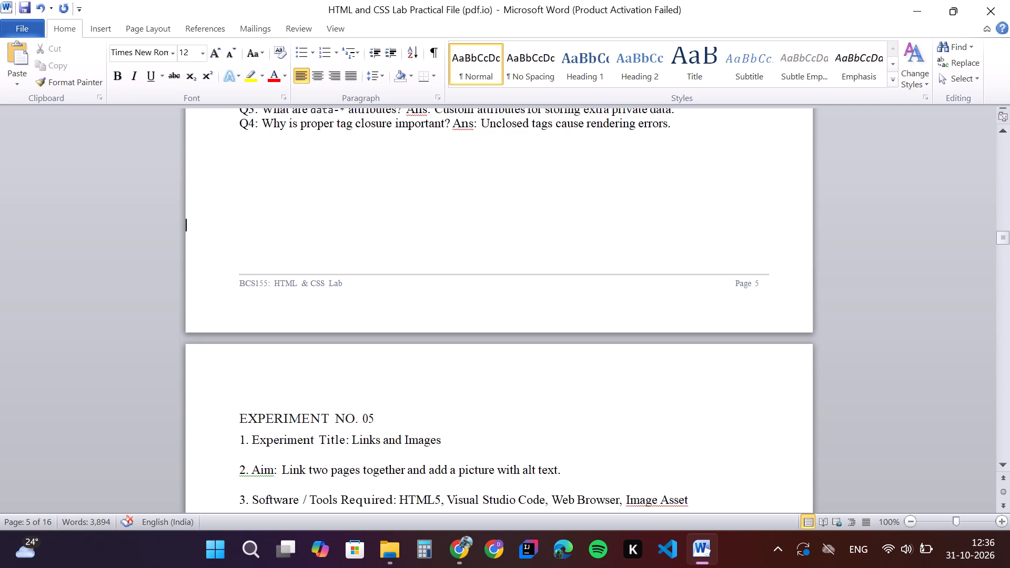
Apply the Copperplate Gothic Bold font and bold formatting to the Experiment 5 heading.
{"action": "left_click_drag", "start_coordinate": [393, 417], "coordinate": [234, 416]}
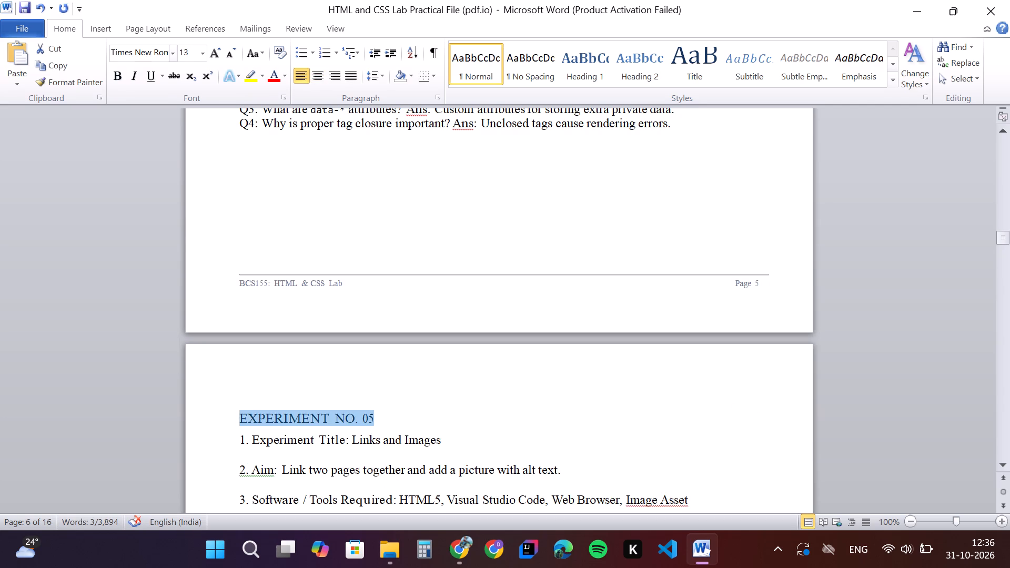
{"action": "left_click", "coordinate": [169, 53]}
{"action": "left_click", "coordinate": [165, 170]}
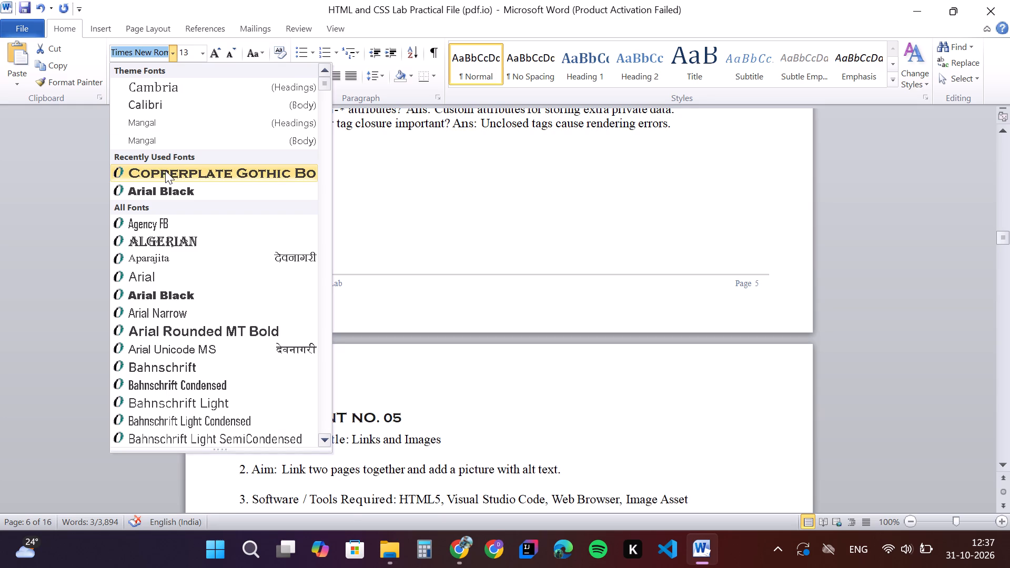
{"action": "key", "text": "ctrl+b"}
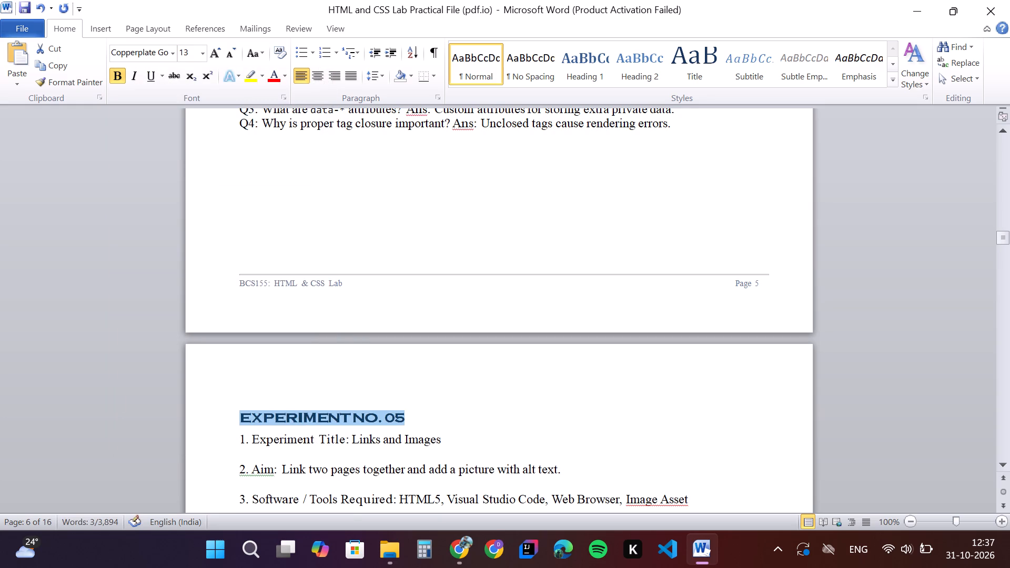
Change the number in the Experiment 5 heading to "5", preceded by a double dash "--" and a space.
{"action": "left_click", "coordinate": [393, 415]}
{"action": "key", "text": "Left"}
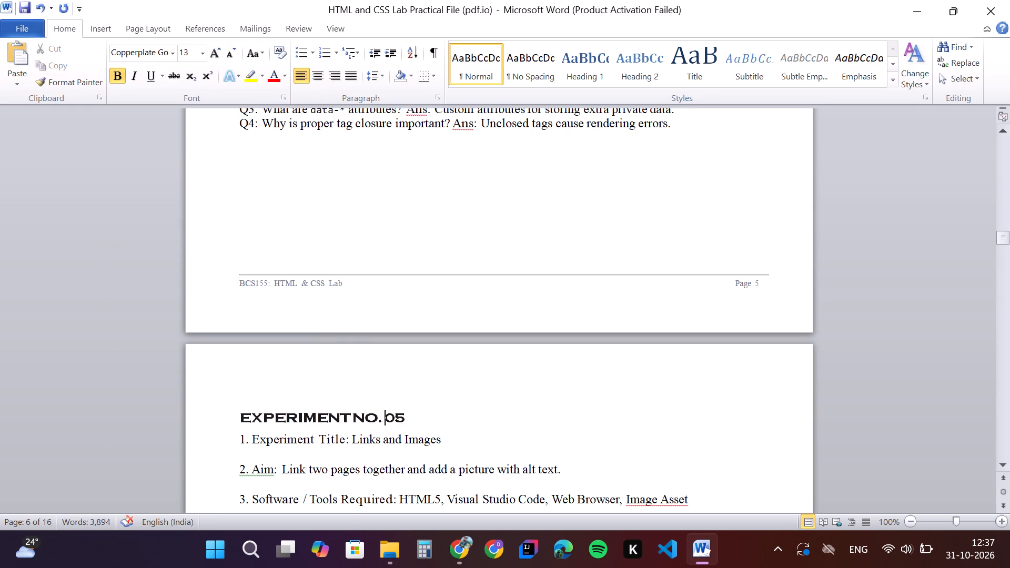
{"action": "type", "text": "--"}
{"action": "key", "text": "space"}
{"action": "left_click", "coordinate": [857, 285]}
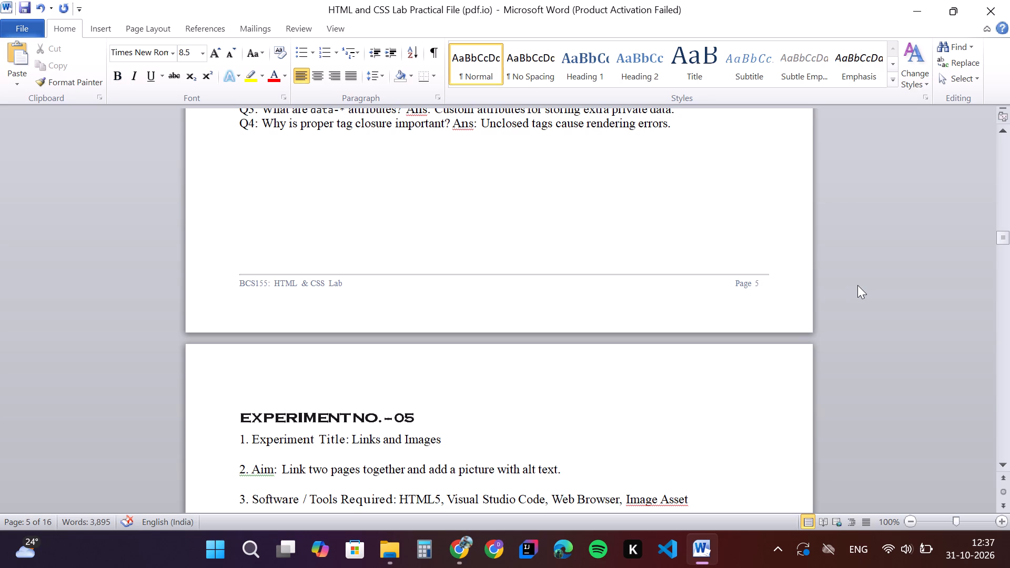
{"action": "left_click", "coordinate": [407, 411]}
{"action": "key", "text": "BackSpace"}
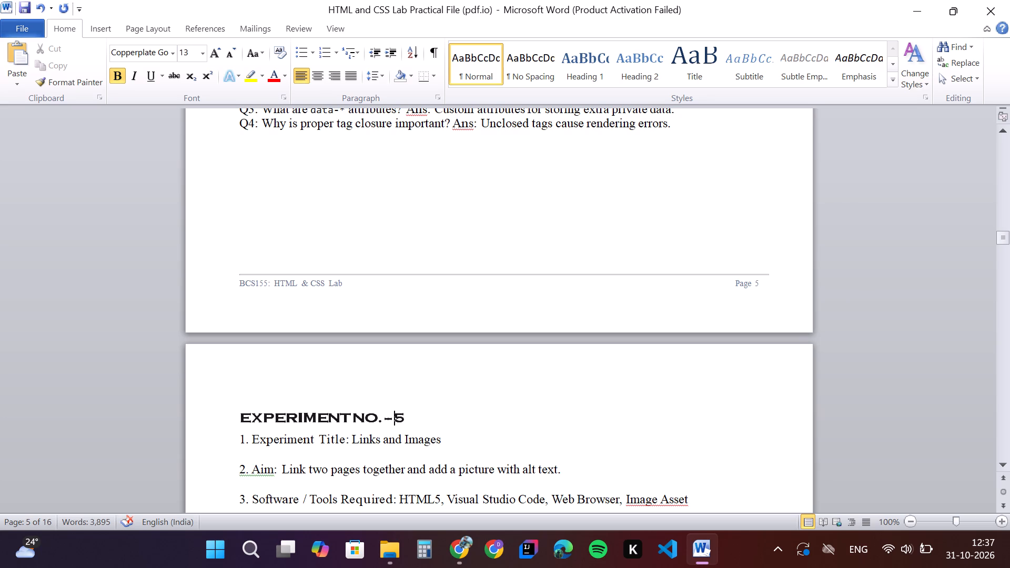
{"action": "left_click", "coordinate": [884, 341]}
{"action": "scroll", "coordinate": [884, 341], "scroll_direction": "down", "scroll_amount": 2}
{"action": "key", "text": "space"}
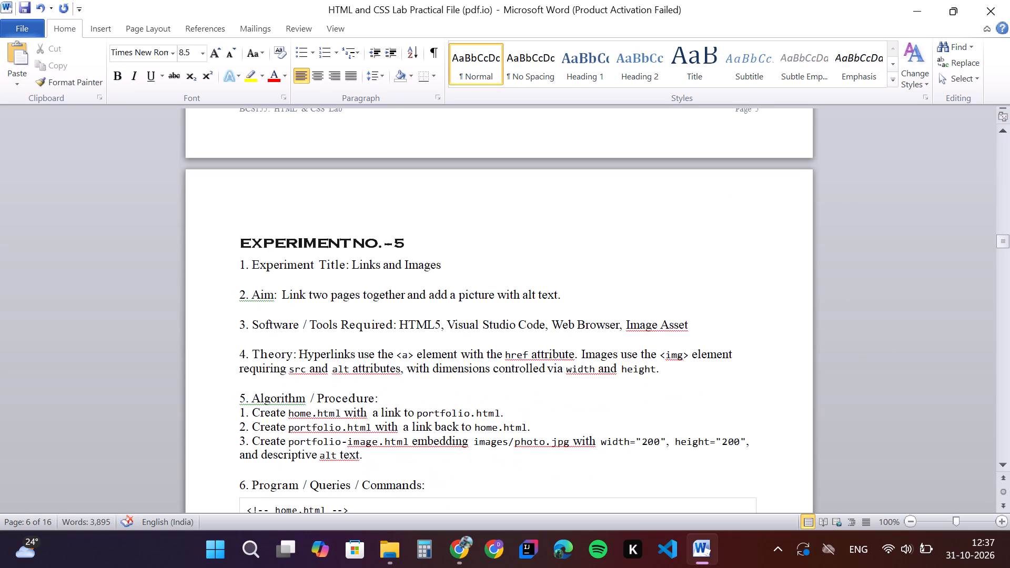
{"action": "left_click", "coordinate": [395, 242]}
{"action": "key", "text": "space"}
{"action": "key", "text": "space"}
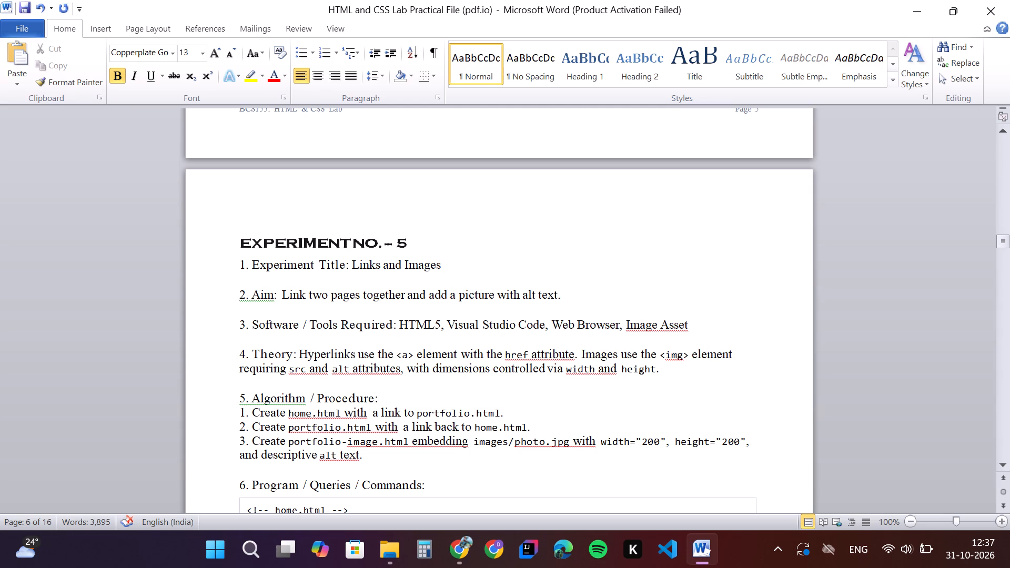
{"action": "left_click", "coordinate": [901, 298]}
Paste the separator line above the page 6 footer and adjust the blank lines so the footer stays on that page.
{"action": "scroll", "coordinate": [901, 298], "scroll_direction": "down", "scroll_amount": 7}
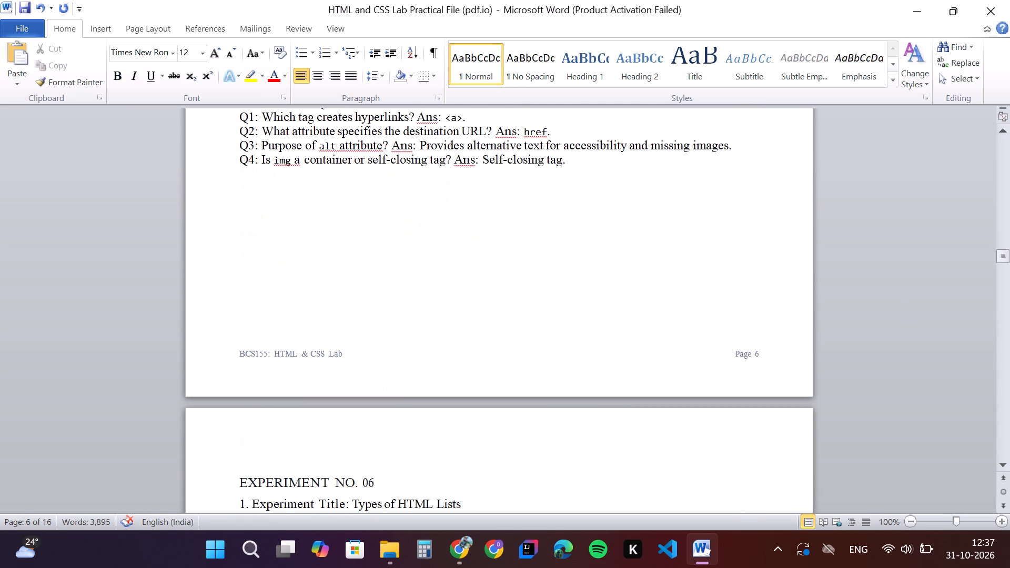
{"action": "left_click", "coordinate": [279, 281]}
{"action": "key", "text": "BackSpace"}
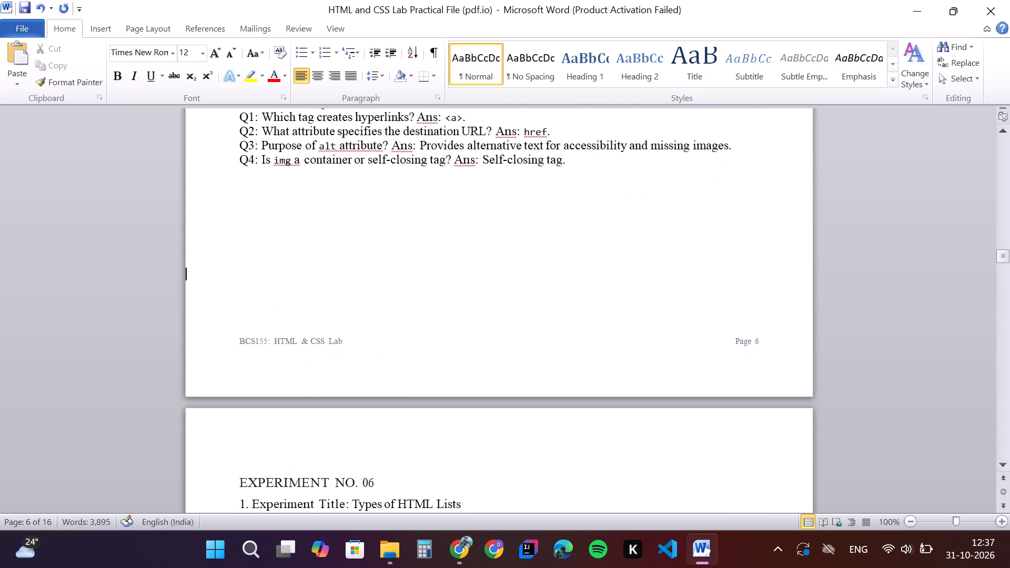
{"action": "left_click", "coordinate": [238, 340]}
{"action": "key", "text": "ctrl+v"}
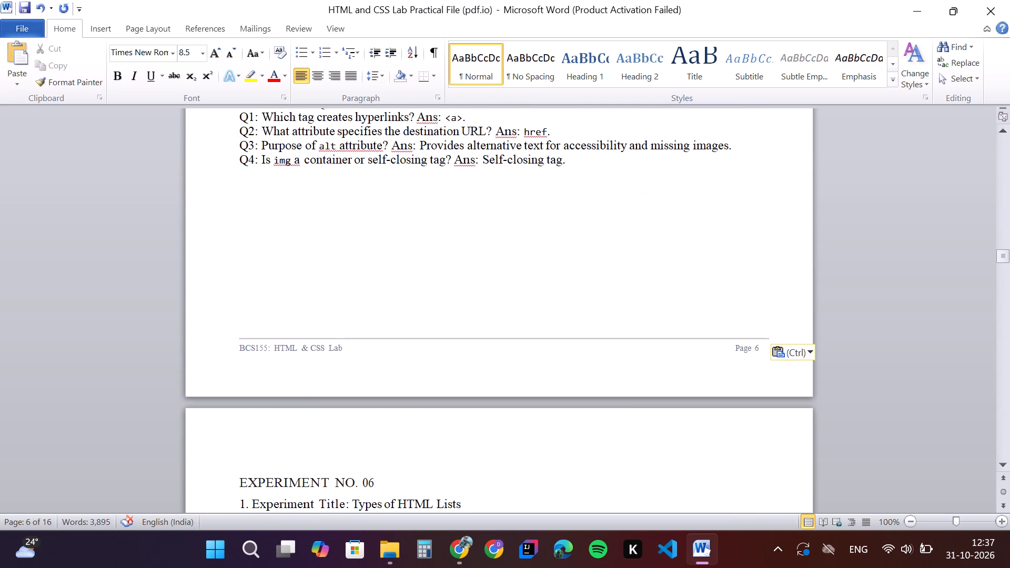
{"action": "key", "text": "Return"}
{"action": "key", "text": "Return"}
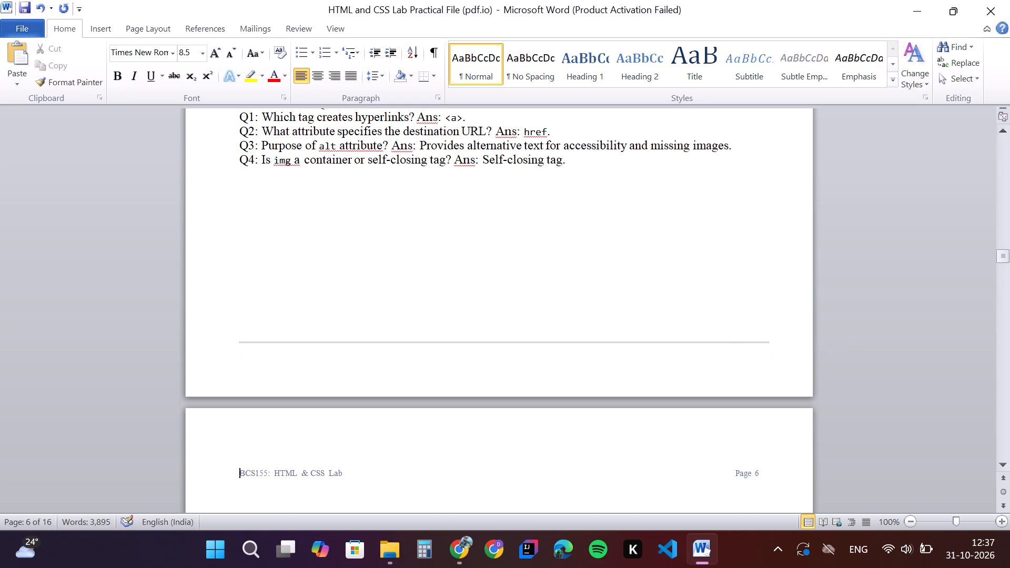
{"action": "key", "text": "BackSpace"}
{"action": "left_click", "coordinate": [931, 259]}
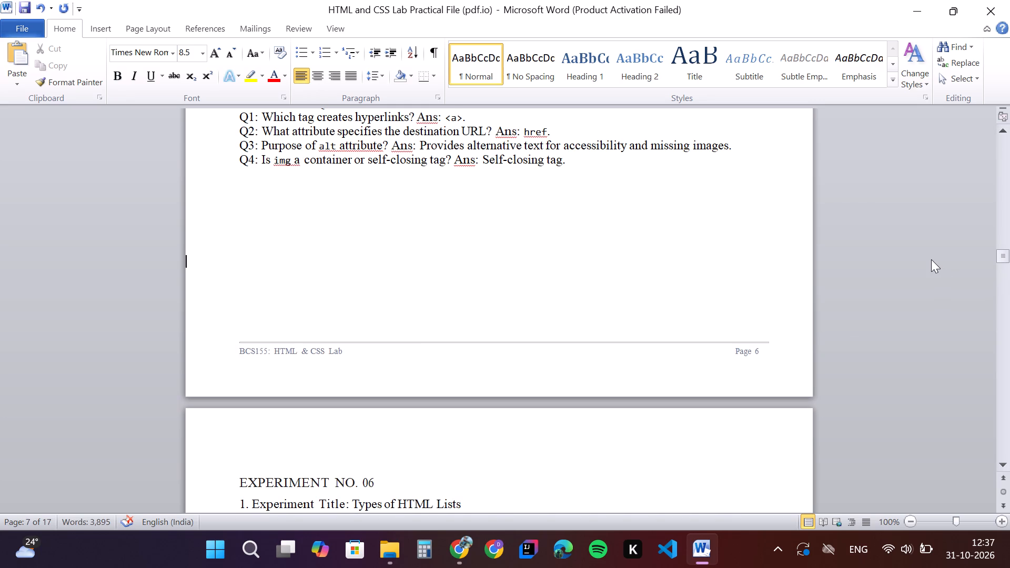
Apply bold formatting and the Copperplate Gothic Bold font to the Experiment 6 heading.
{"action": "scroll", "coordinate": [931, 259], "scroll_direction": "down", "scroll_amount": 3}
{"action": "left_click_drag", "start_coordinate": [387, 173], "coordinate": [231, 173]}
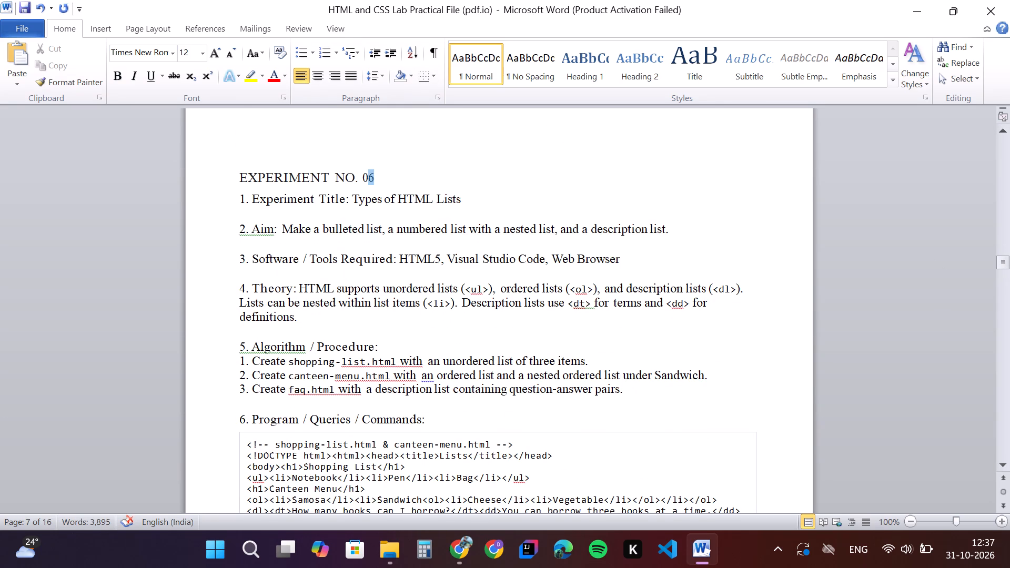
{"action": "left_click_drag", "start_coordinate": [231, 173], "coordinate": [228, 173]}
{"action": "key", "text": "ctrl+b"}
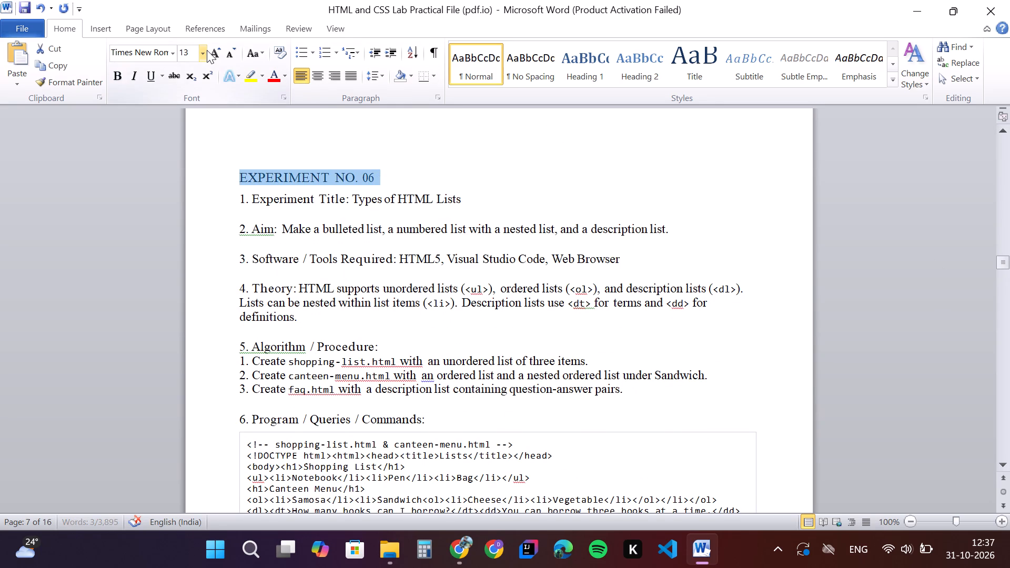
{"action": "left_click", "coordinate": [171, 55]}
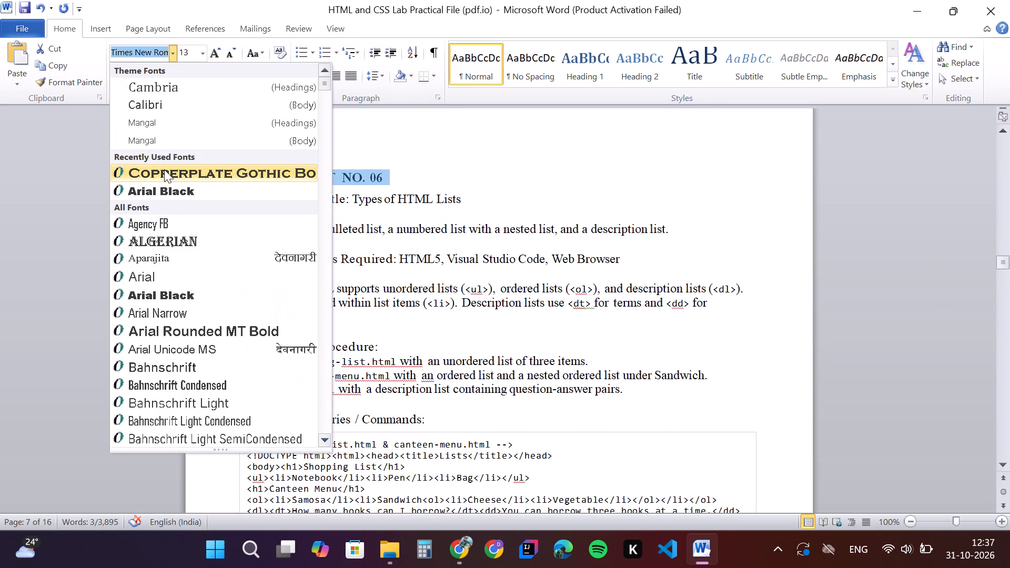
{"action": "left_click", "coordinate": [169, 173]}
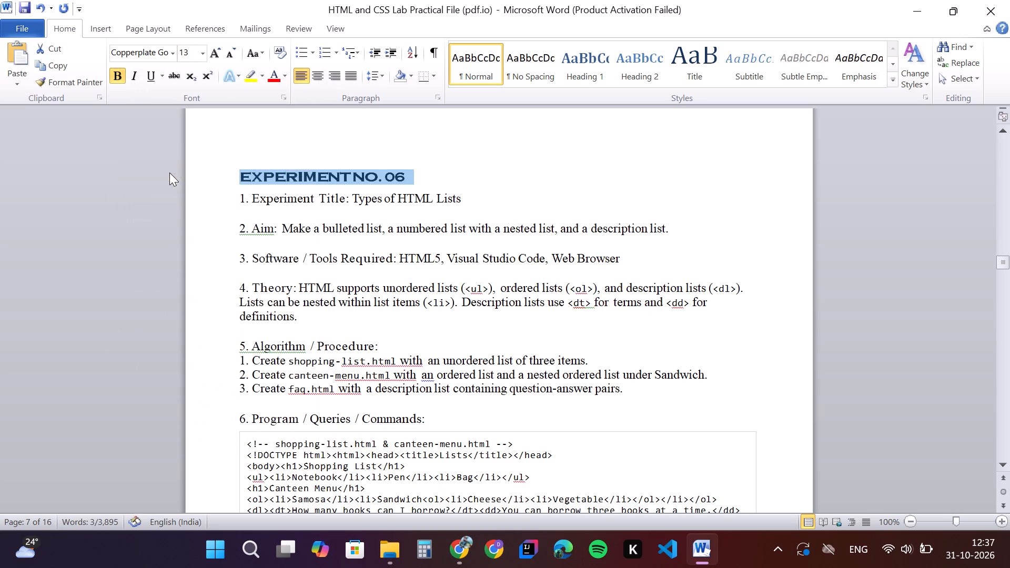
Change the number in the Experiment 6 heading to "6", preceded by a double dash "--" and a space.
{"action": "left_click", "coordinate": [397, 175]}
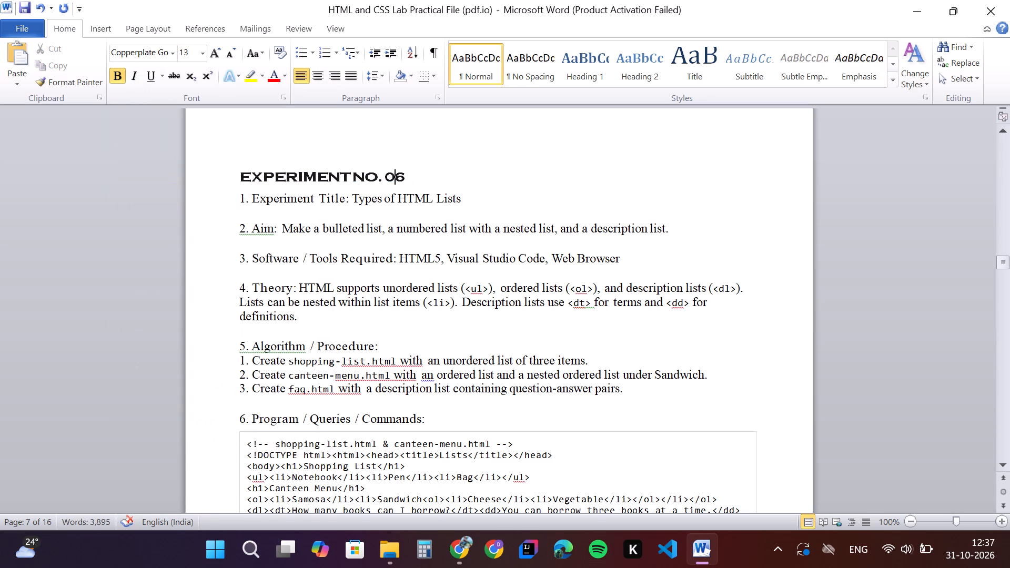
{"action": "key", "text": "BackSpace"}
{"action": "type", "text": "--"}
{"action": "key", "text": "space"}
{"action": "key", "text": "space"}
{"action": "left_click", "coordinate": [881, 275]}
Underline the whole Experiment 6 heading.
{"action": "left_click", "coordinate": [422, 178]}
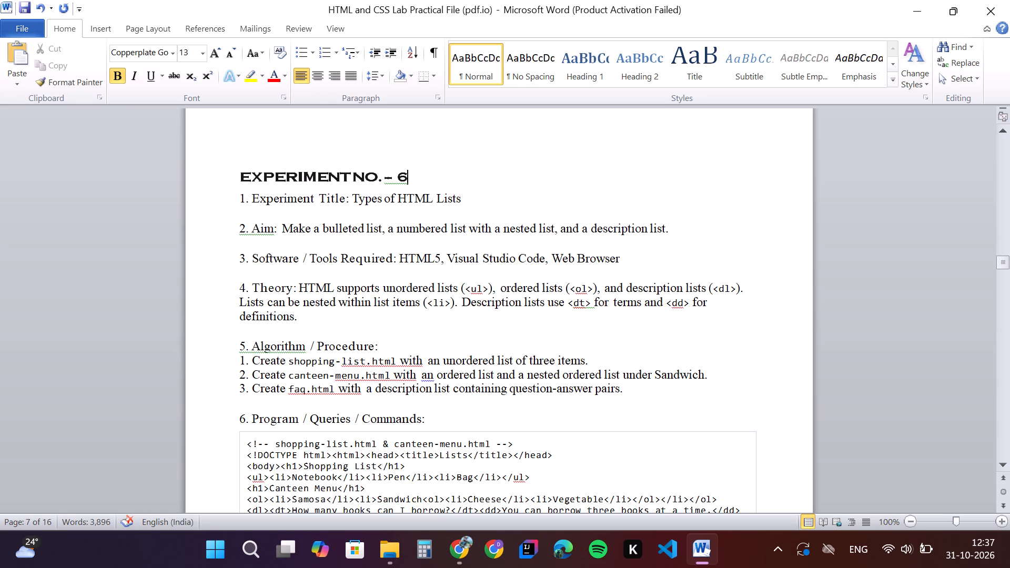
{"action": "left_click_drag", "start_coordinate": [238, 176], "coordinate": [395, 175]}
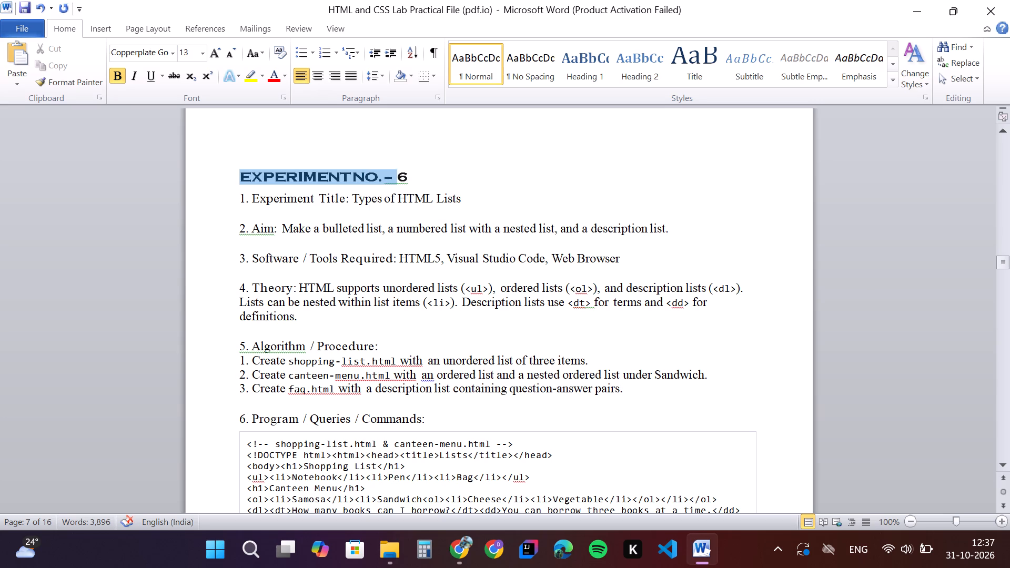
{"action": "left_click_drag", "start_coordinate": [395, 175], "coordinate": [405, 175]}
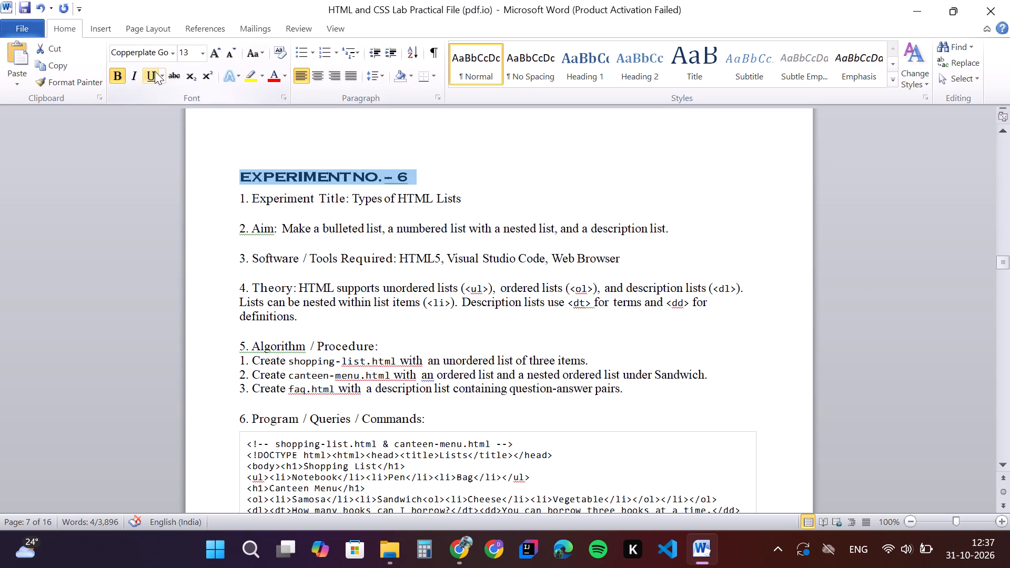
{"action": "left_click", "coordinate": [155, 71]}
{"action": "left_click", "coordinate": [123, 225]}
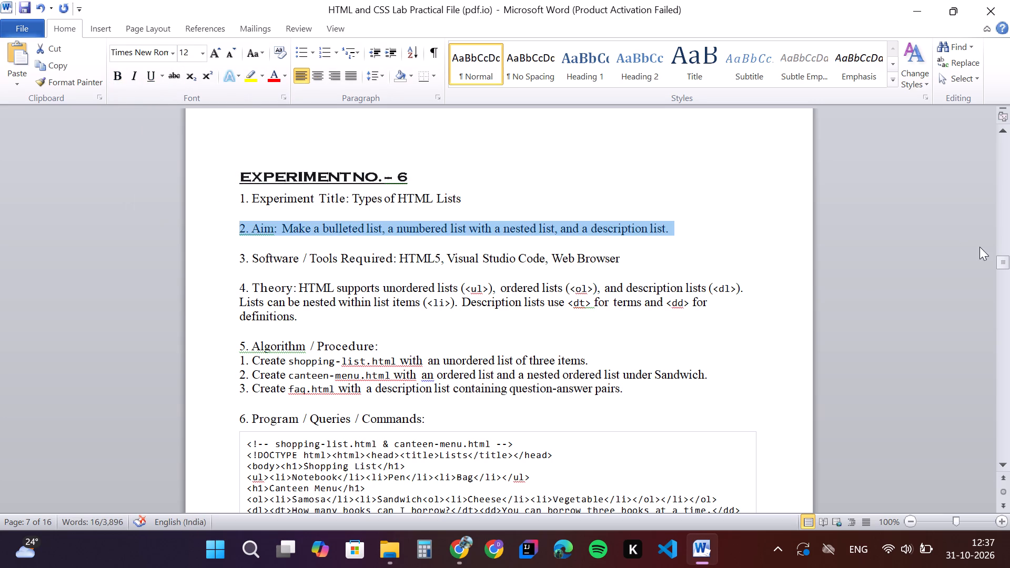
{"action": "left_click", "coordinate": [923, 245]}
Underline the whole Experiment 5 heading.
{"action": "scroll", "coordinate": [895, 215], "scroll_direction": "up", "scroll_amount": 5}
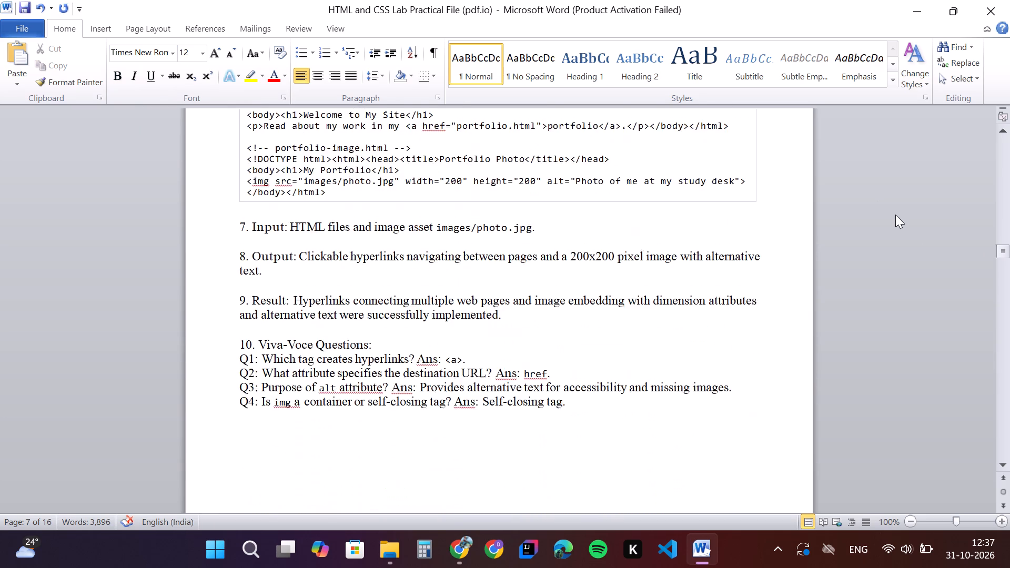
{"action": "scroll", "coordinate": [895, 215], "scroll_direction": "up", "scroll_amount": 5}
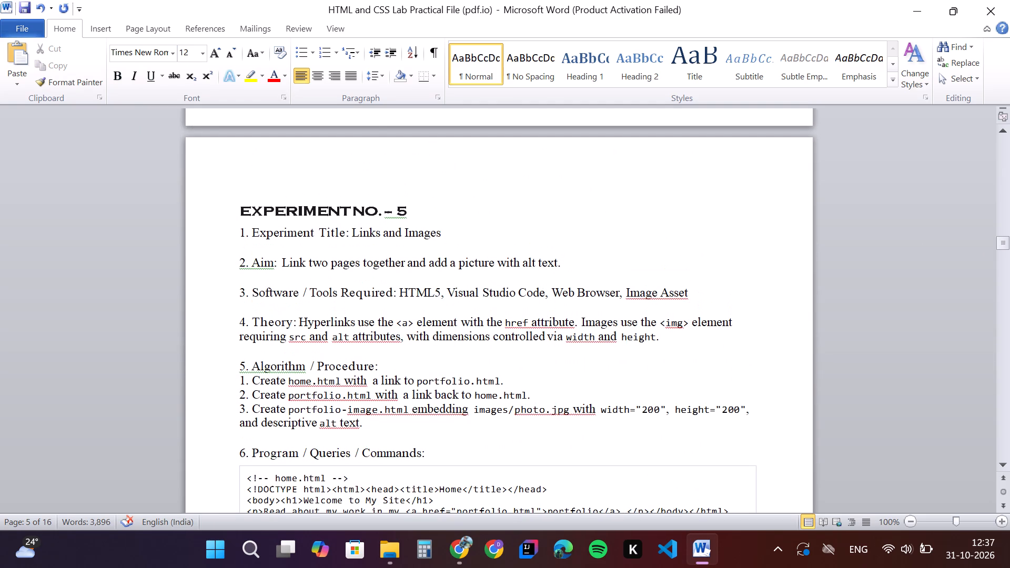
{"action": "left_click_drag", "start_coordinate": [409, 201], "coordinate": [283, 222]}
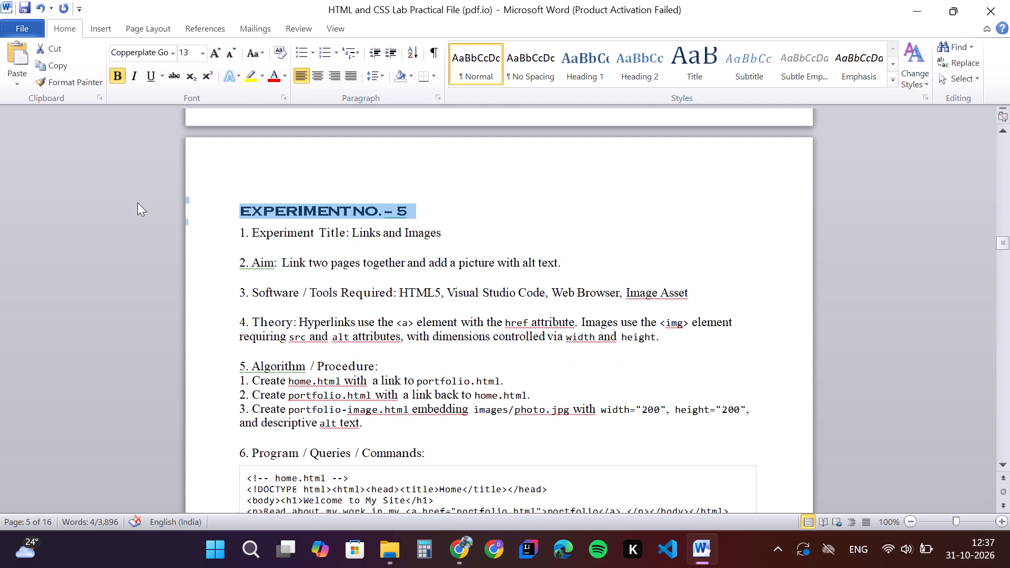
{"action": "key", "text": "ctrl+u"}
{"action": "left_click", "coordinate": [137, 202]}
Underline the whole Experiment 4 heading.
{"action": "scroll", "coordinate": [863, 270], "scroll_direction": "up", "scroll_amount": 1}
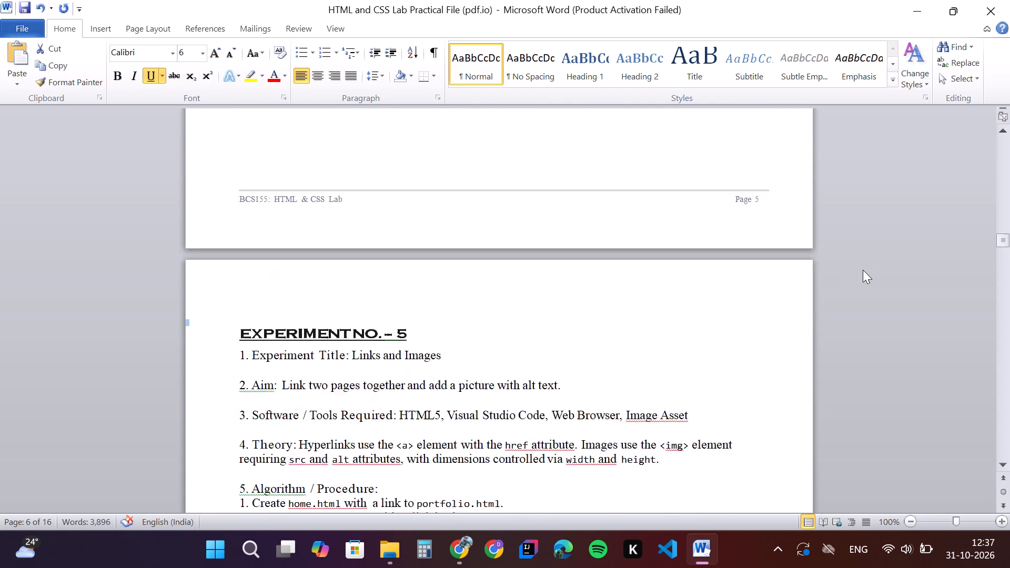
{"action": "scroll", "coordinate": [863, 270], "scroll_direction": "up", "scroll_amount": 2}
{"action": "scroll", "coordinate": [555, 298], "scroll_direction": "up", "scroll_amount": 5}
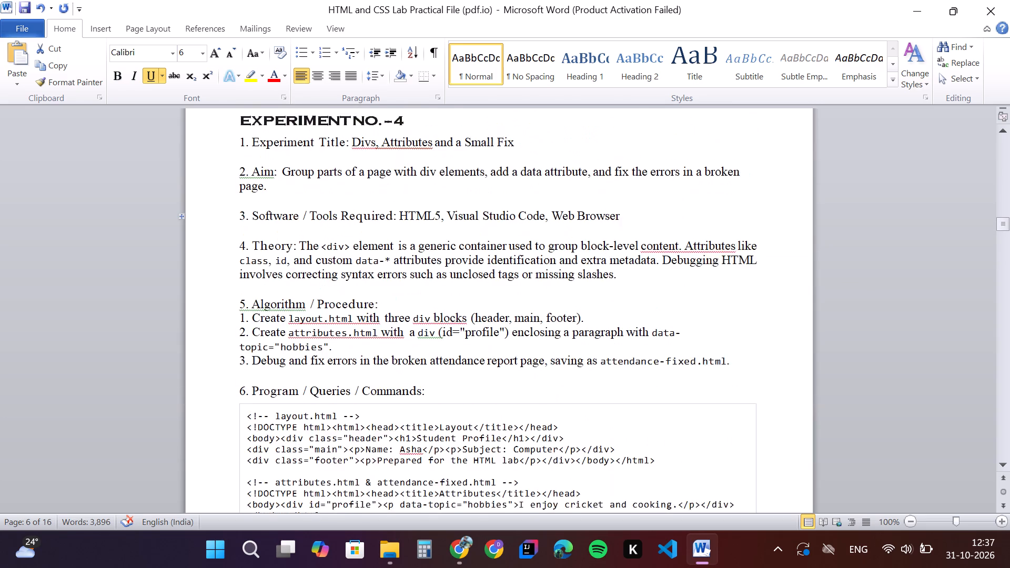
{"action": "scroll", "coordinate": [555, 298], "scroll_direction": "up", "scroll_amount": 2}
{"action": "left_click_drag", "start_coordinate": [405, 318], "coordinate": [279, 319]}
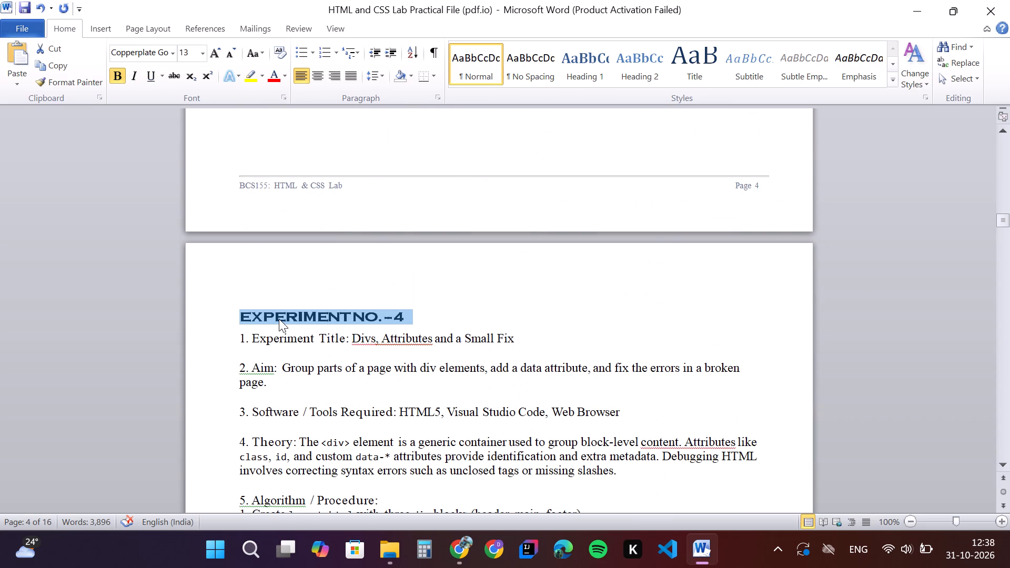
{"action": "key", "text": "ctrl+u"}
{"action": "left_click", "coordinate": [926, 288]}
Underline the whole Experiment 3 heading.
{"action": "scroll", "coordinate": [926, 288], "scroll_direction": "up", "scroll_amount": 5}
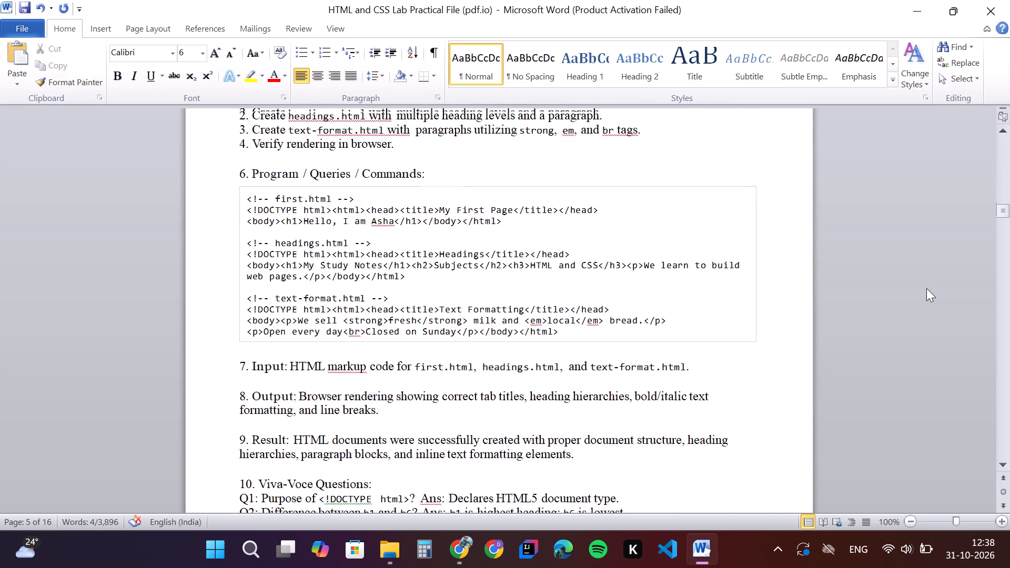
{"action": "scroll", "coordinate": [926, 288], "scroll_direction": "up", "scroll_amount": 4}
{"action": "left_click_drag", "start_coordinate": [410, 195], "coordinate": [329, 207]}
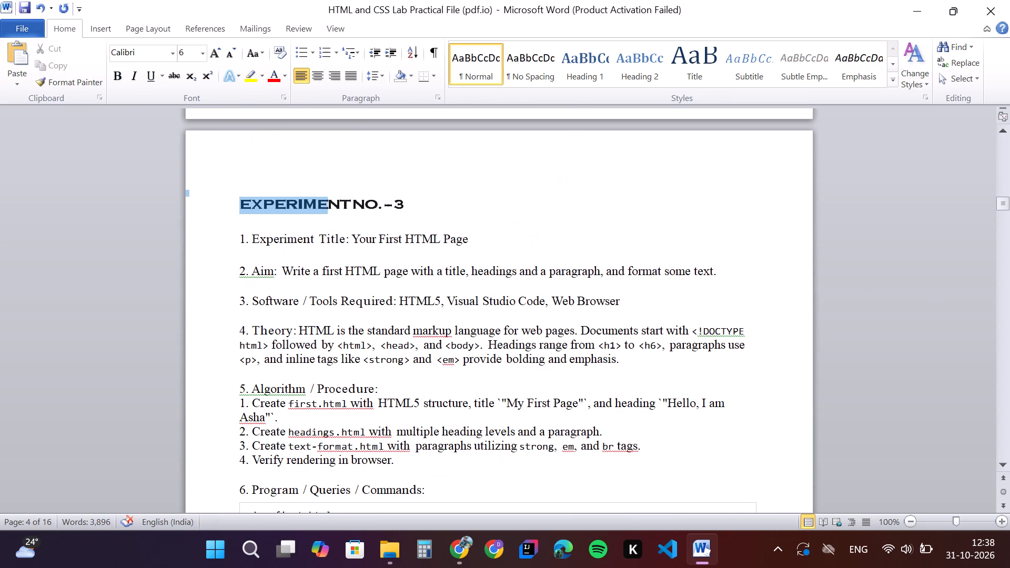
{"action": "left_click_drag", "start_coordinate": [329, 207], "coordinate": [417, 204]}
{"action": "key", "text": "ctrl+u"}
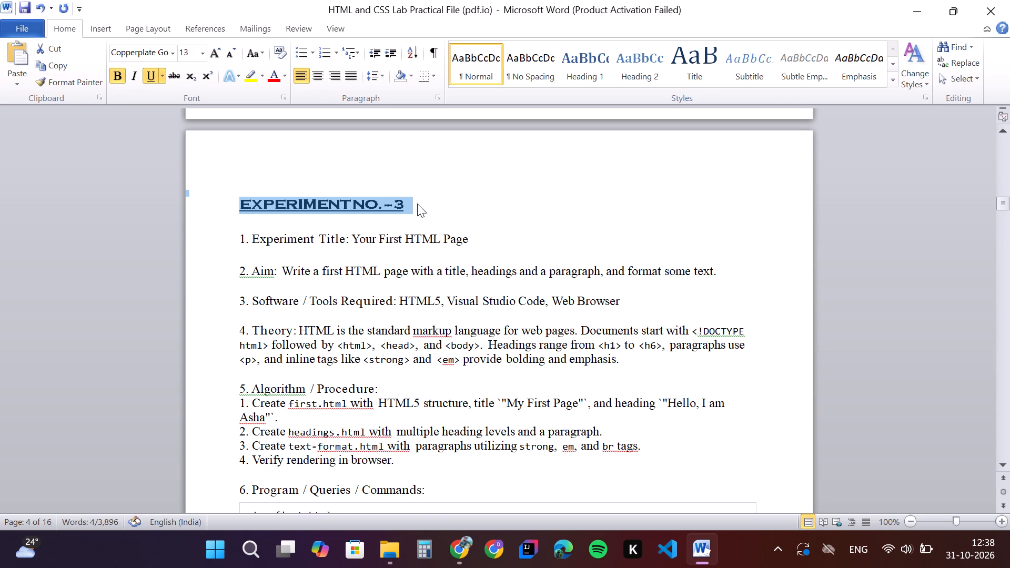
{"action": "left_click", "coordinate": [238, 236]}
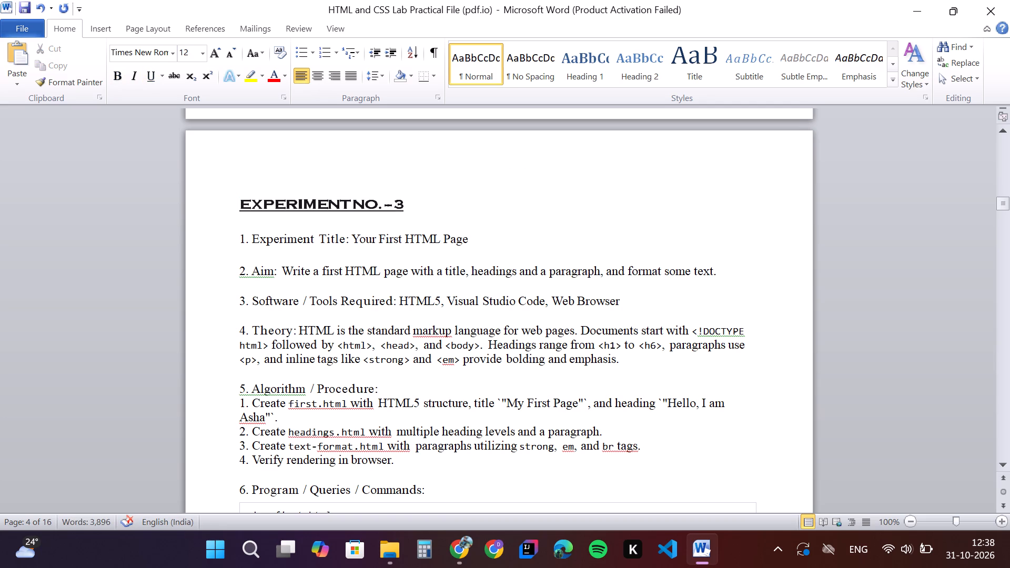
Underline the whole Experiment 2 heading.
{"action": "scroll", "coordinate": [874, 248], "scroll_direction": "up", "scroll_amount": 11}
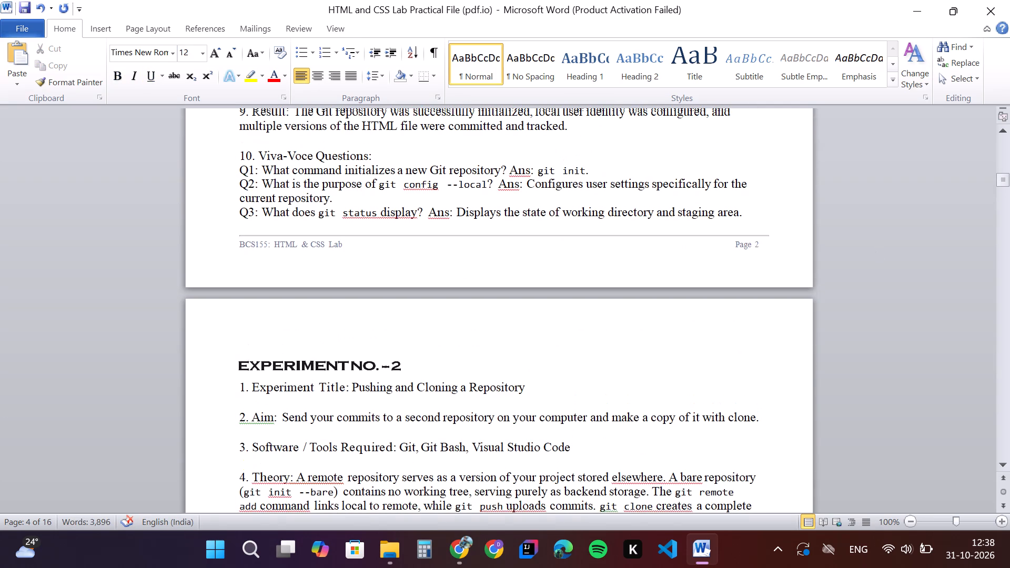
{"action": "left_click_drag", "start_coordinate": [412, 364], "coordinate": [257, 361]}
{"action": "key", "text": "ctrl+u"}
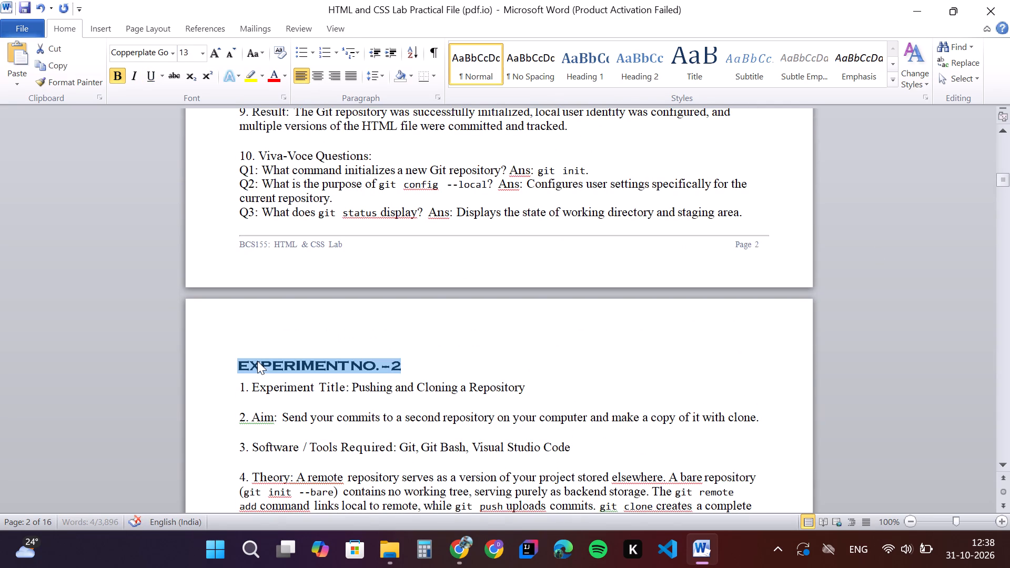
{"action": "left_click", "coordinate": [906, 226]}
Underline the whole Experiment 1 heading.
{"action": "scroll", "coordinate": [906, 226], "scroll_direction": "up", "scroll_amount": 8}
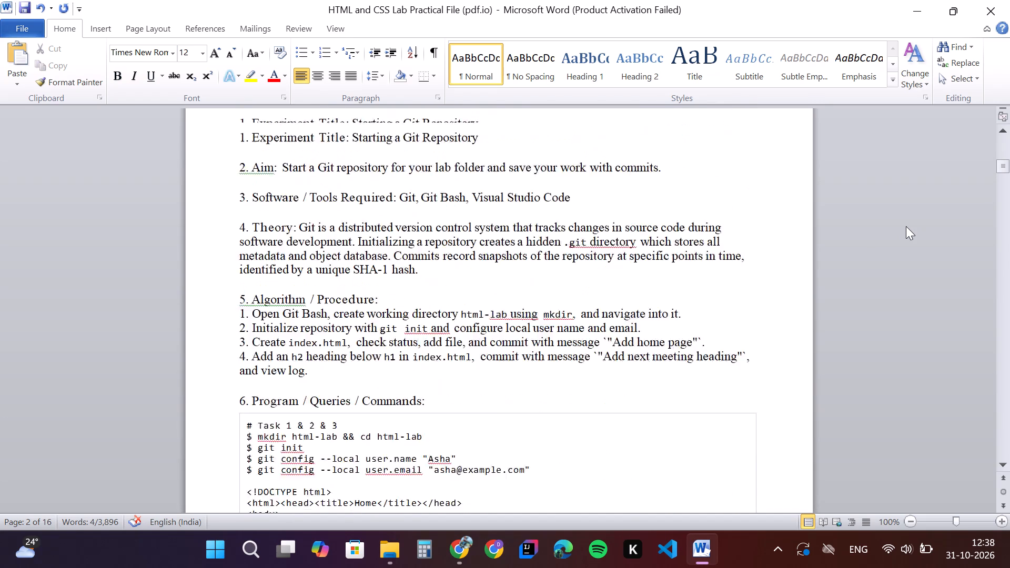
{"action": "scroll", "coordinate": [906, 226], "scroll_direction": "up", "scroll_amount": 1}
{"action": "left_click_drag", "start_coordinate": [430, 189], "coordinate": [243, 182]}
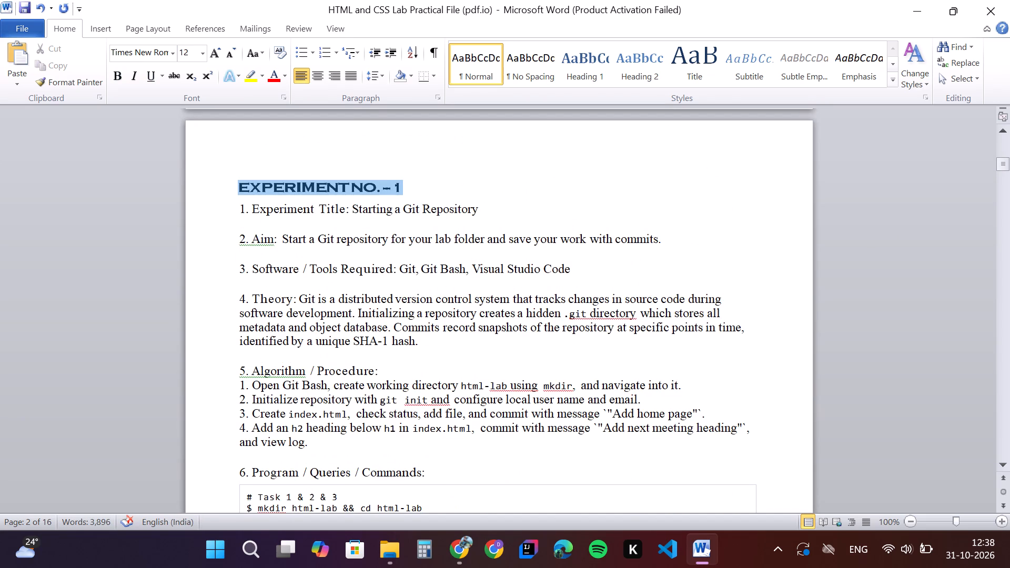
{"action": "left_click_drag", "start_coordinate": [243, 182], "coordinate": [243, 182]}
{"action": "key", "text": "ctrl+u"}
{"action": "left_click", "coordinate": [867, 211]}
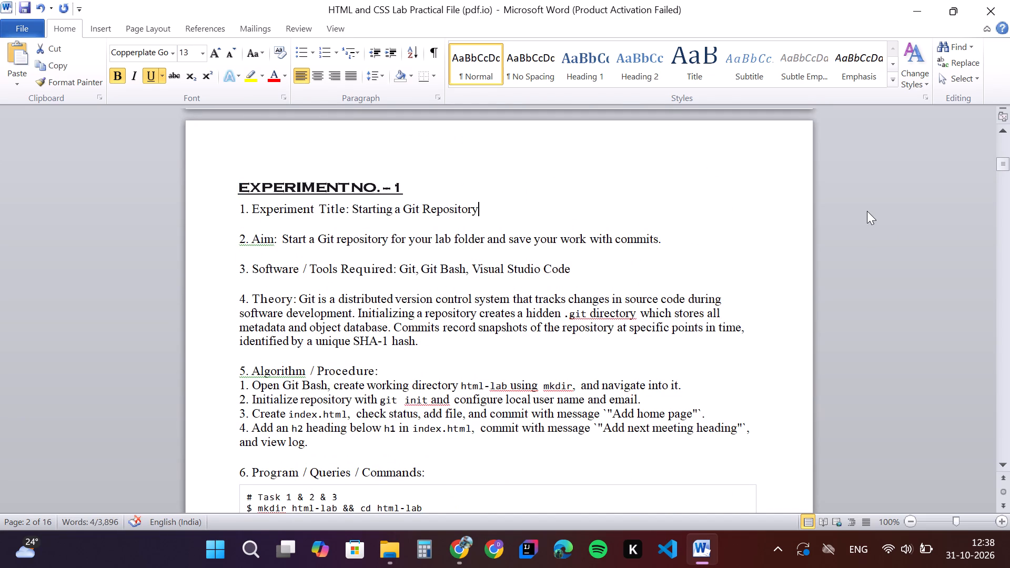
Paste the separator line above the page 7 footer and delete a blank line above it so the footer stays on that page.
{"action": "scroll", "coordinate": [867, 211], "scroll_direction": "down", "scroll_amount": 18}
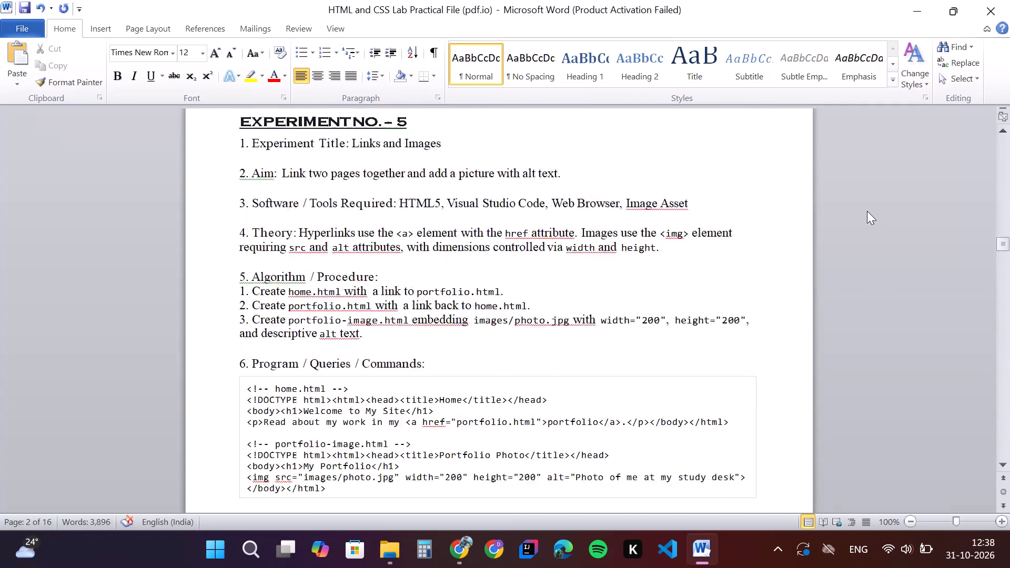
{"action": "scroll", "coordinate": [867, 211], "scroll_direction": "down", "scroll_amount": 19}
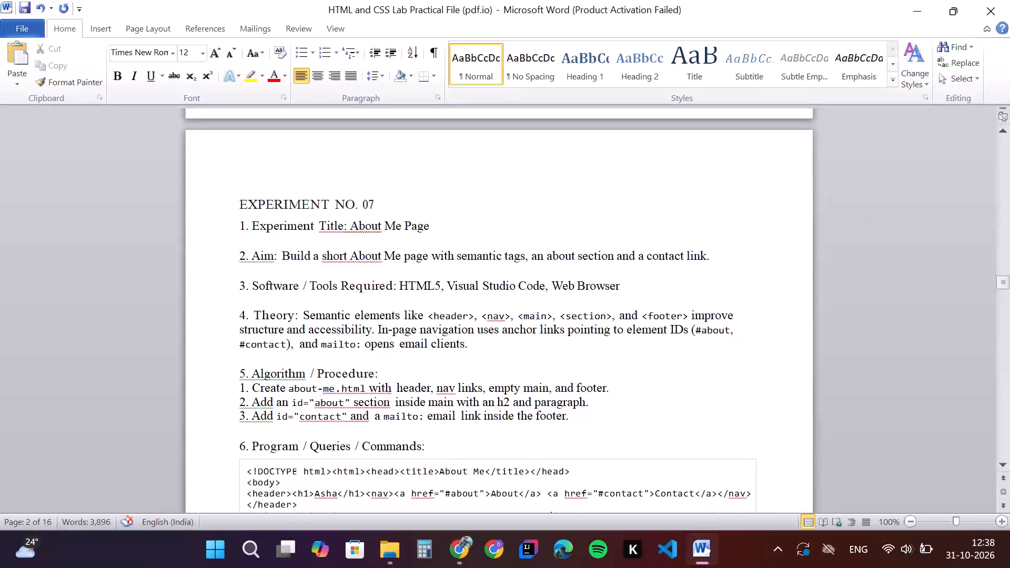
{"action": "scroll", "coordinate": [740, 173], "scroll_direction": "up", "scroll_amount": 11}
{"action": "scroll", "coordinate": [740, 173], "scroll_direction": "down", "scroll_amount": 1}
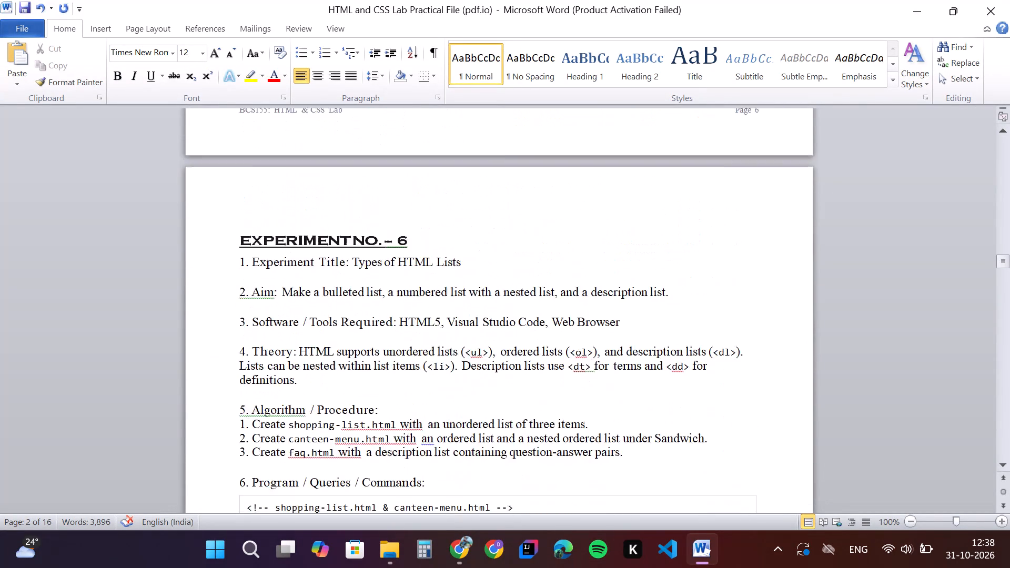
{"action": "scroll", "coordinate": [740, 173], "scroll_direction": "down", "scroll_amount": 3}
{"action": "left_click", "coordinate": [235, 337]}
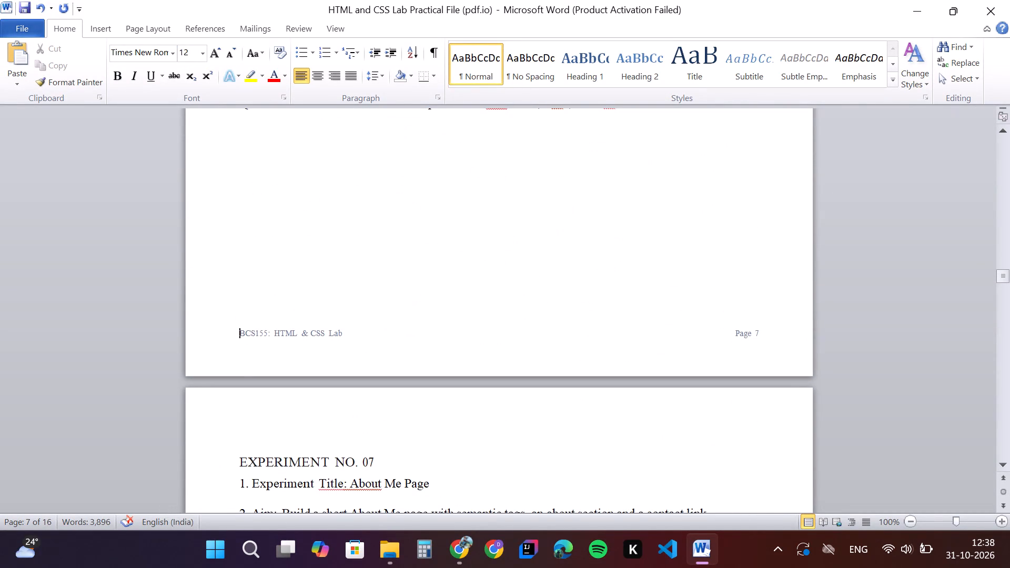
{"action": "key", "text": "ctrl+v"}
{"action": "key", "text": "BackSpace"}
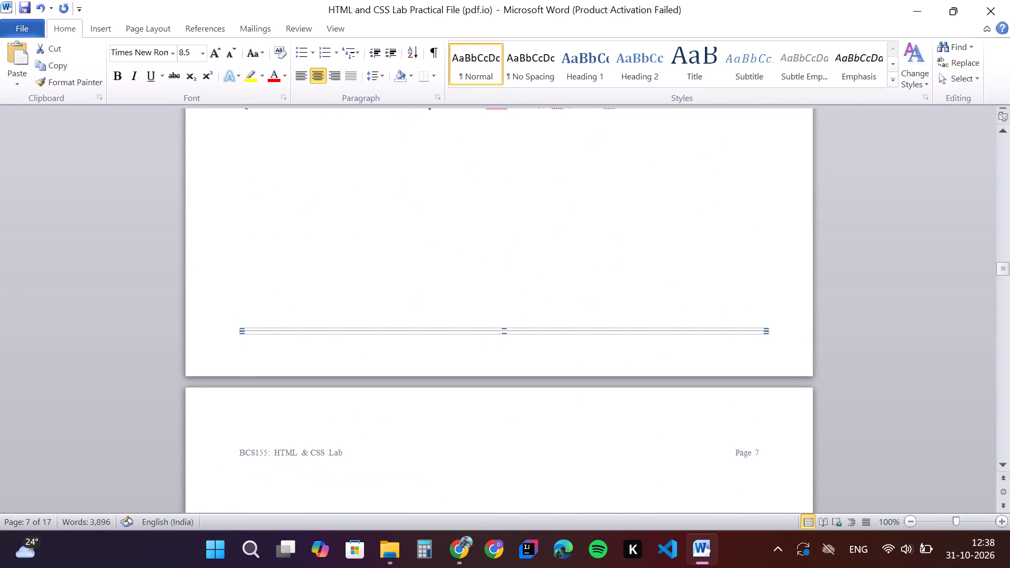
{"action": "key", "text": "Up"}
{"action": "key", "text": "Up"}
{"action": "key", "text": "BackSpace"}
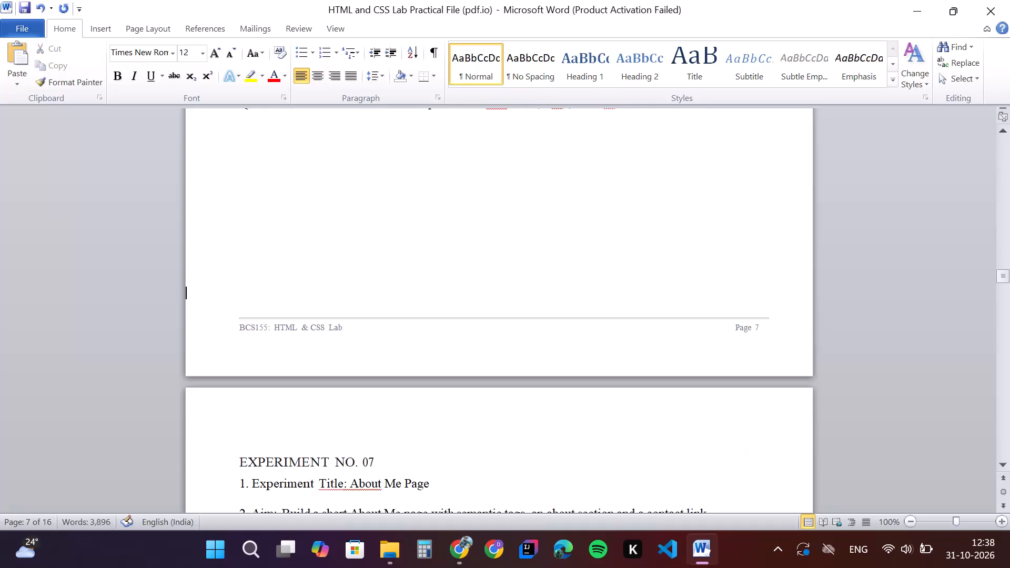
Make the Experiment 07 heading bold and underlined in the Copperplate Gothic Bold font.
{"action": "left_click_drag", "start_coordinate": [410, 462], "coordinate": [229, 466]}
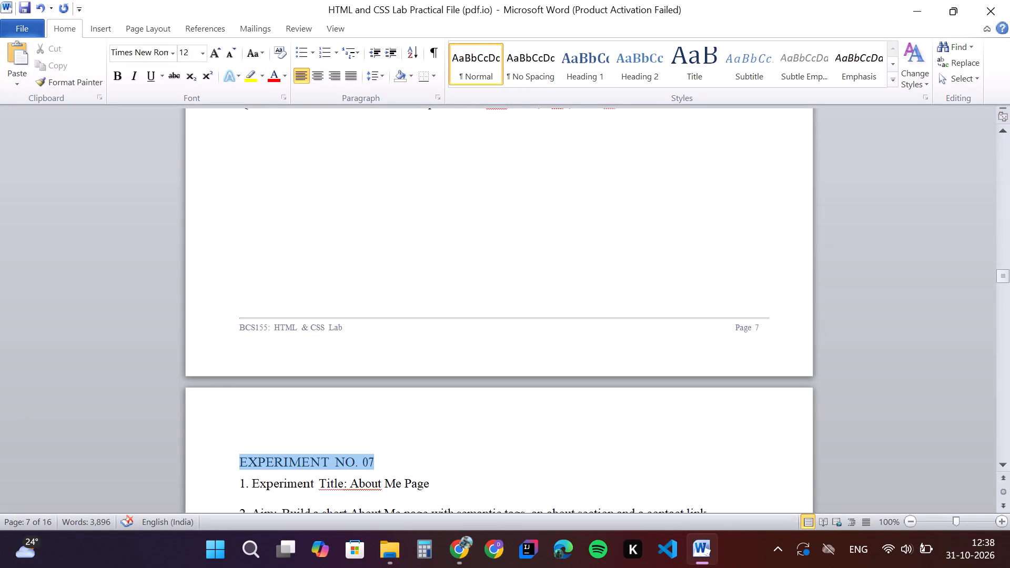
{"action": "left_click_drag", "start_coordinate": [229, 466], "coordinate": [234, 465]}
{"action": "key", "text": "ctrl+b"}
{"action": "key", "text": "ctrl+u"}
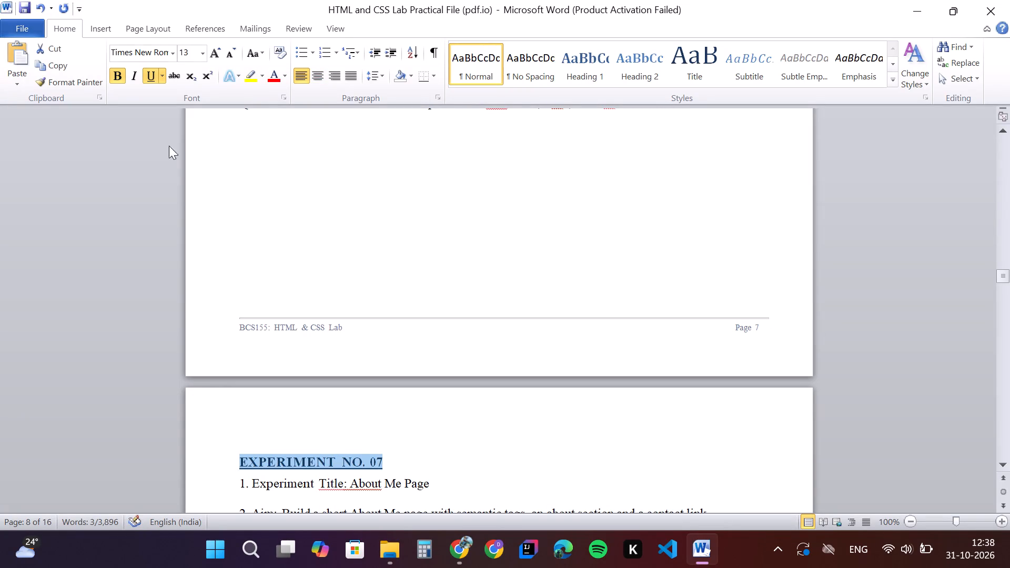
{"action": "left_click", "coordinate": [176, 50]}
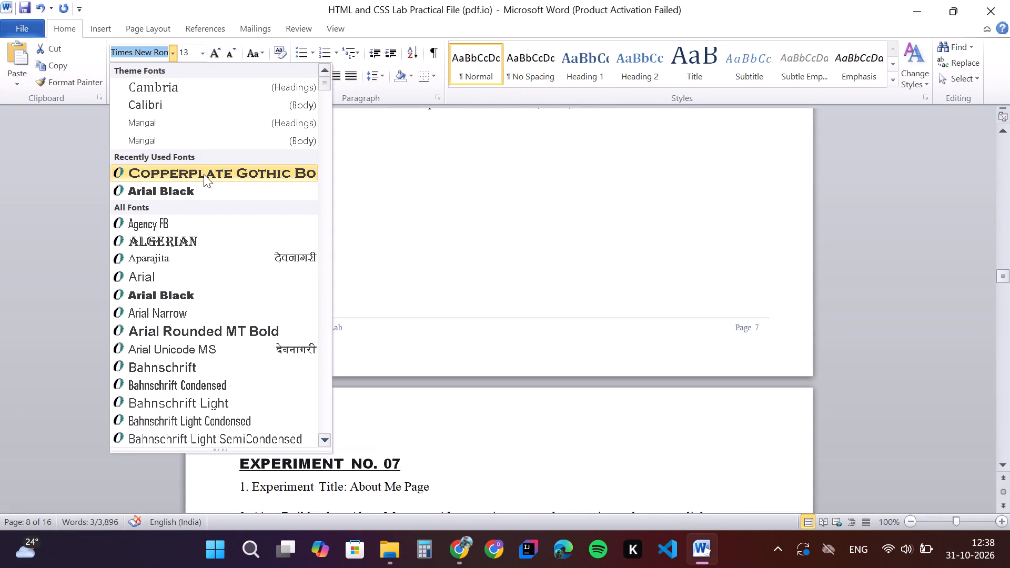
{"action": "left_click", "coordinate": [204, 174]}
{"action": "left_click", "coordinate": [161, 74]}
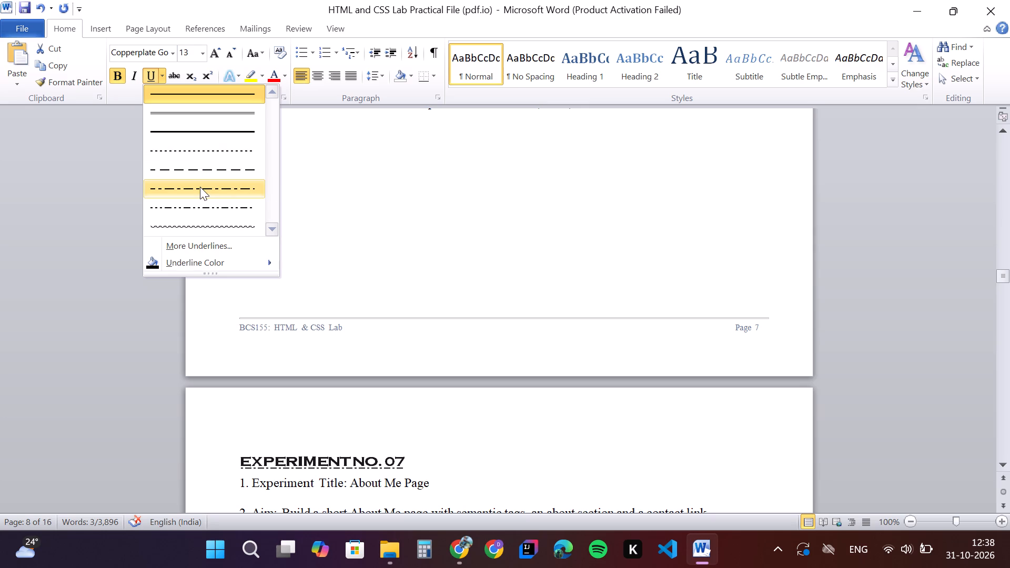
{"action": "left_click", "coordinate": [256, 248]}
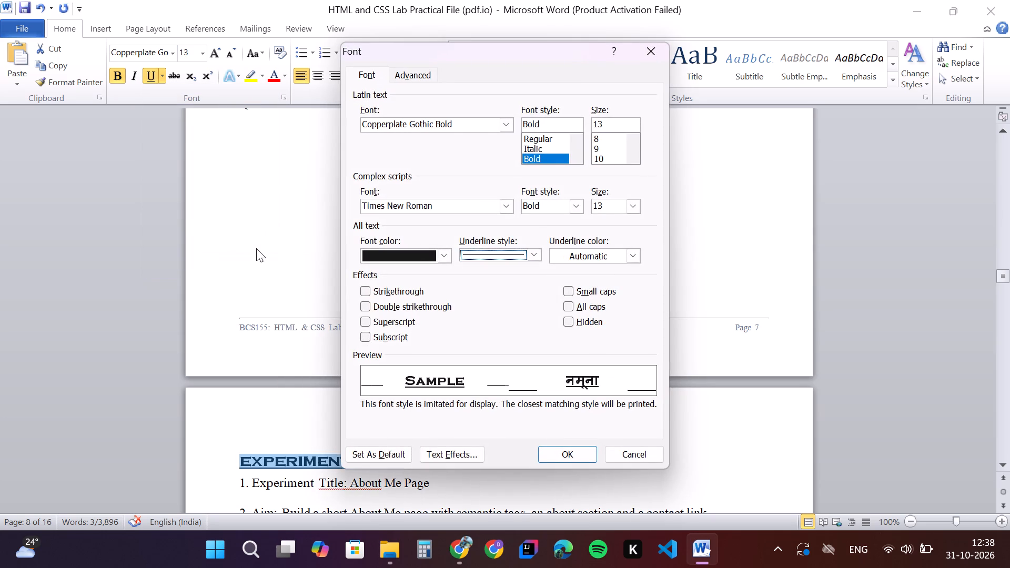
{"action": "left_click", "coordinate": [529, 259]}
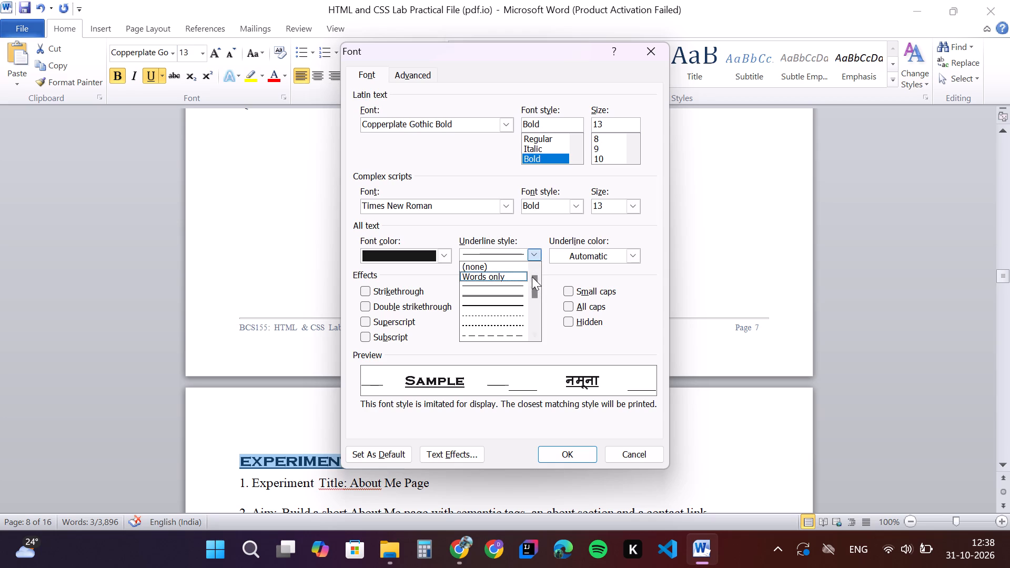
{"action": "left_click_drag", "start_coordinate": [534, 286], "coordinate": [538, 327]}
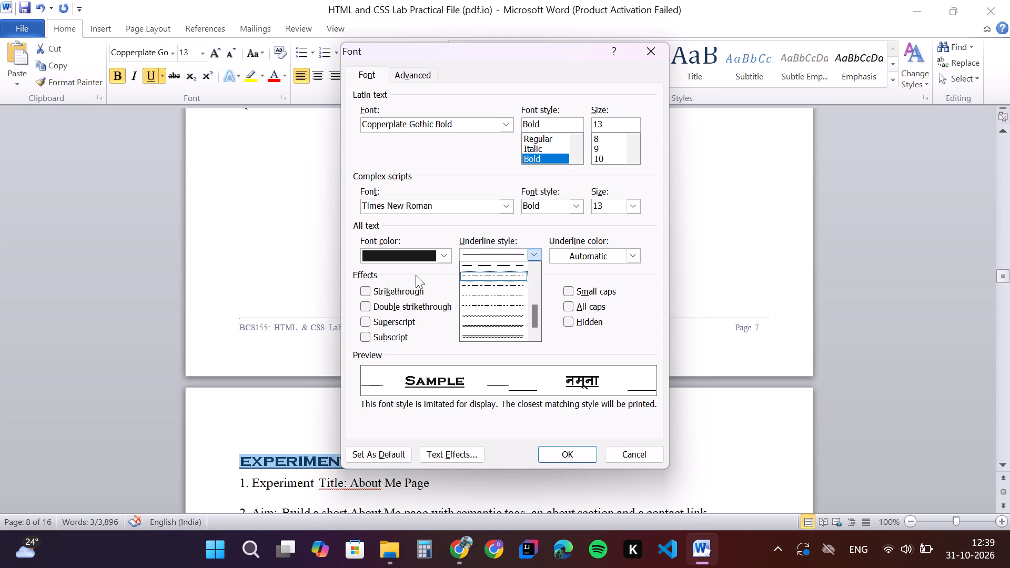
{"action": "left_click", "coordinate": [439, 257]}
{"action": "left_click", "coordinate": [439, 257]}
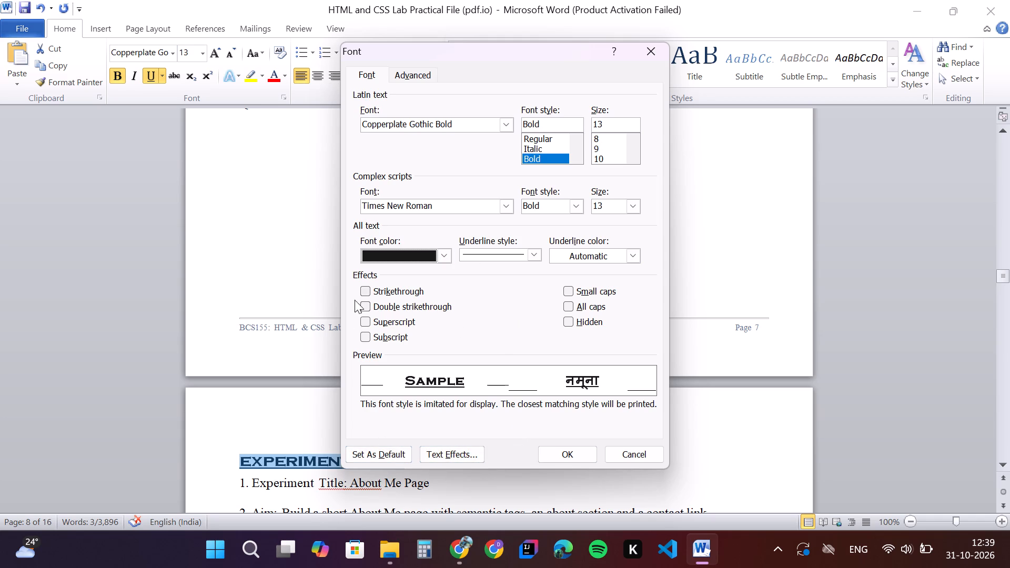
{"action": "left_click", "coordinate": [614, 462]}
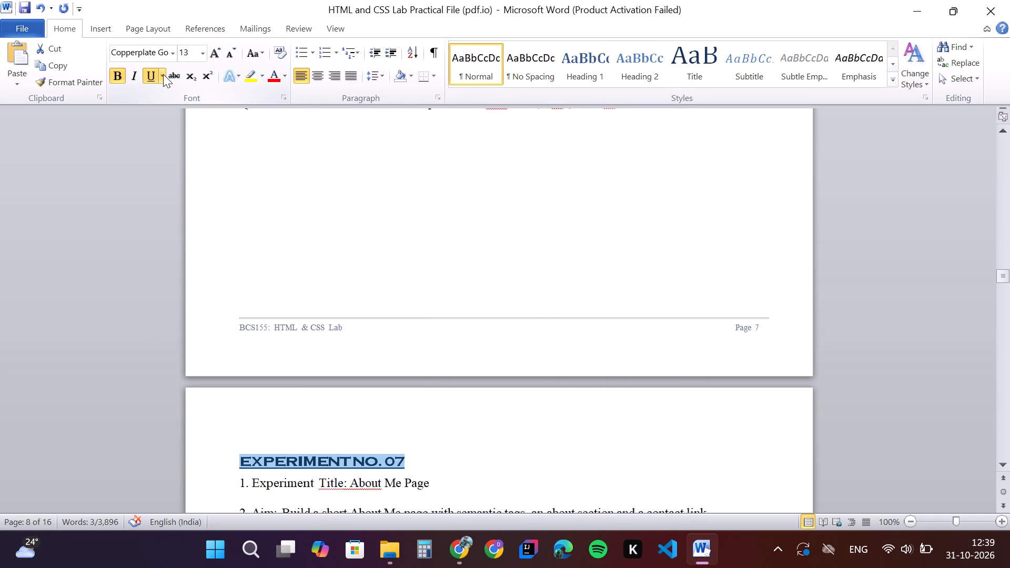
Change the underline of the Experiment 07 heading to a double line.
{"action": "left_click", "coordinate": [163, 74]}
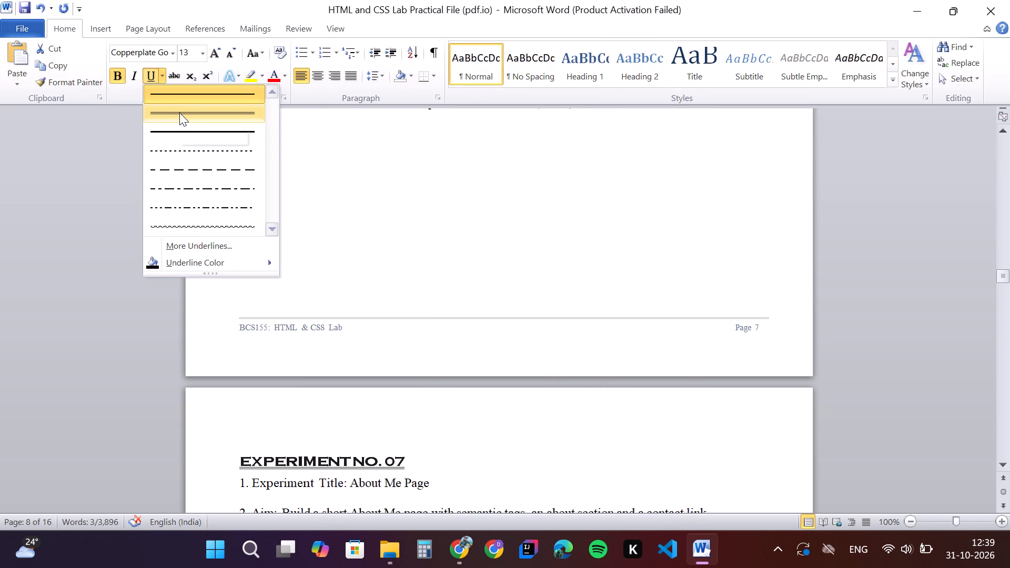
{"action": "left_click", "coordinate": [179, 113]}
{"action": "left_click", "coordinate": [148, 288]}
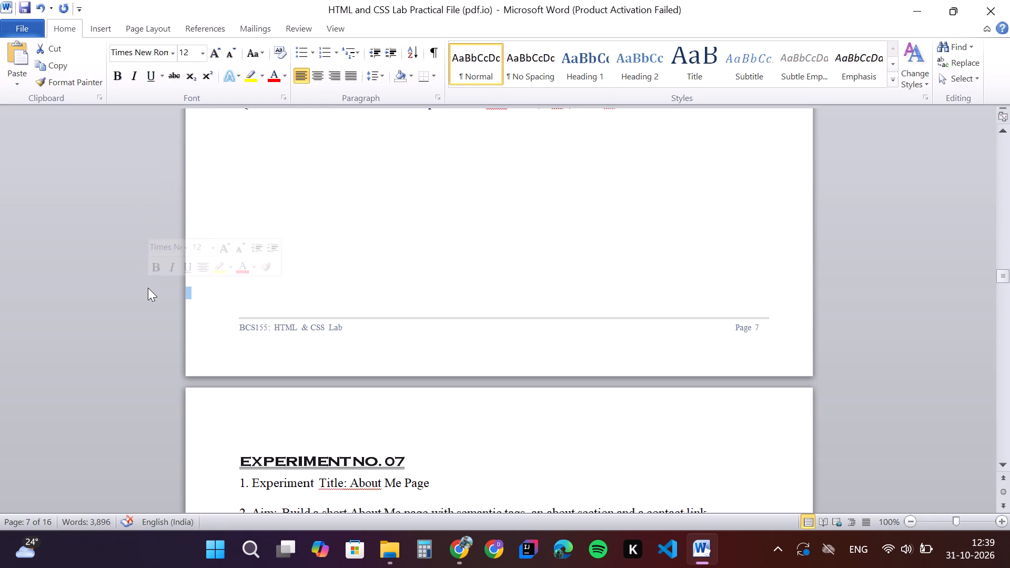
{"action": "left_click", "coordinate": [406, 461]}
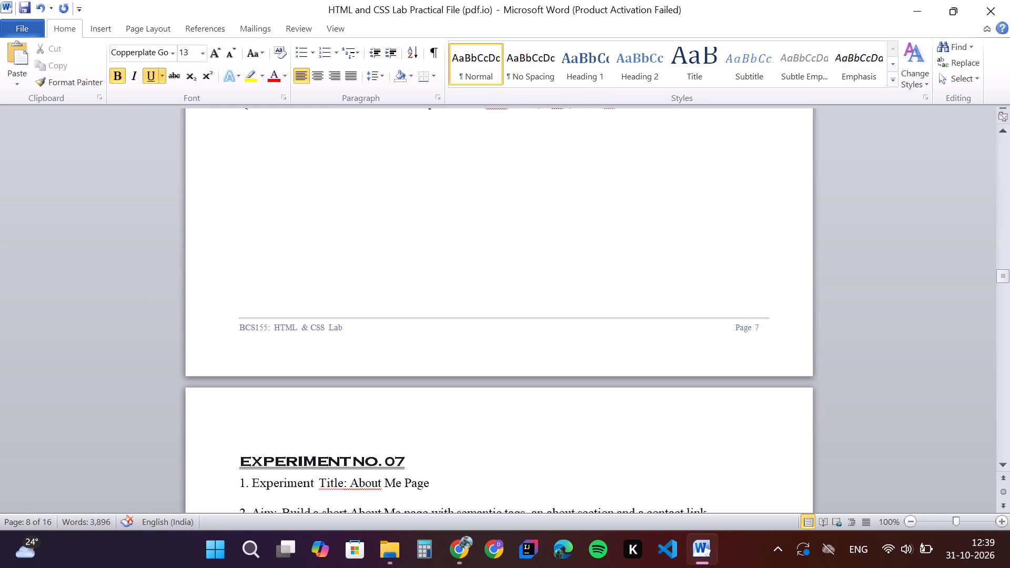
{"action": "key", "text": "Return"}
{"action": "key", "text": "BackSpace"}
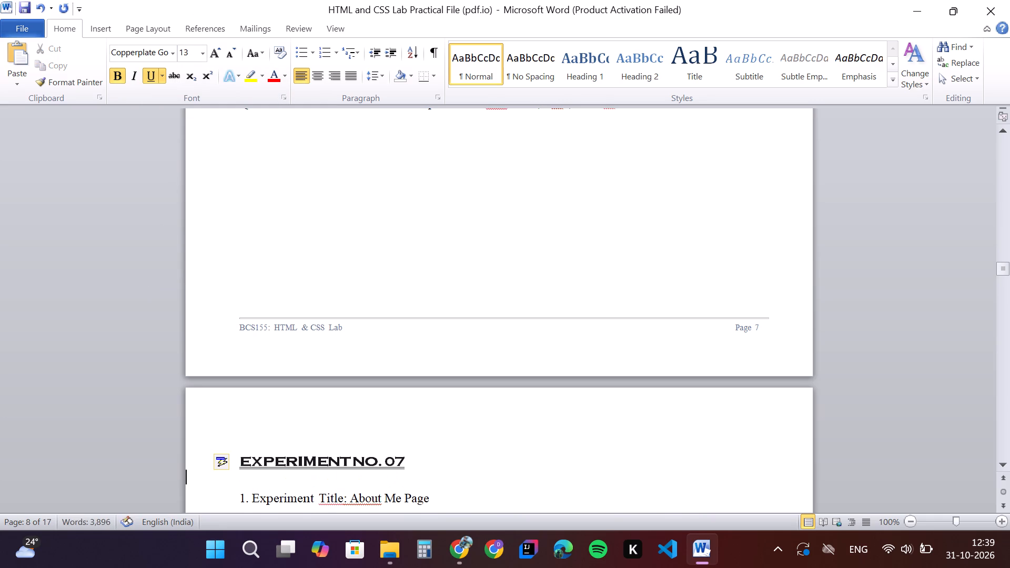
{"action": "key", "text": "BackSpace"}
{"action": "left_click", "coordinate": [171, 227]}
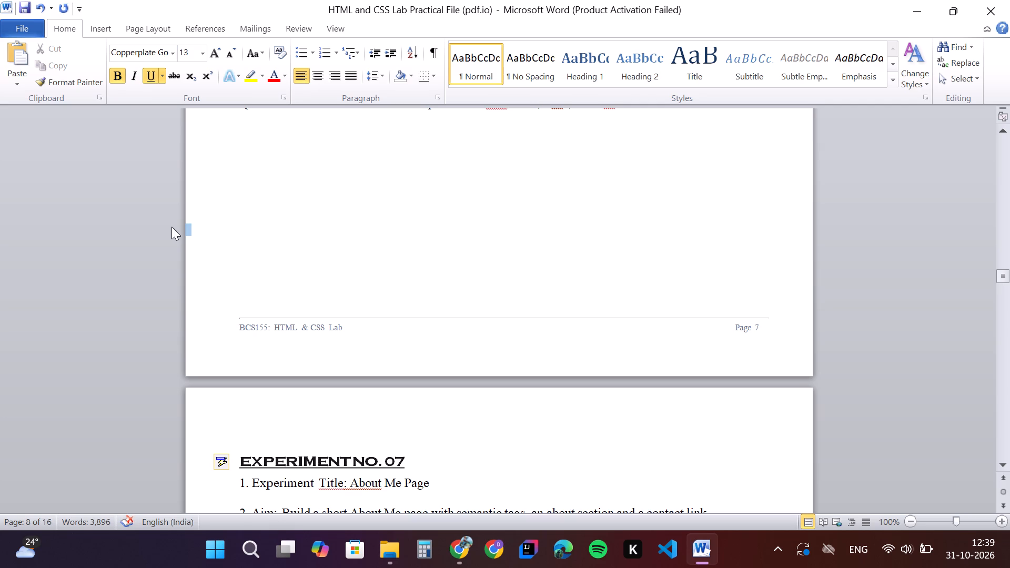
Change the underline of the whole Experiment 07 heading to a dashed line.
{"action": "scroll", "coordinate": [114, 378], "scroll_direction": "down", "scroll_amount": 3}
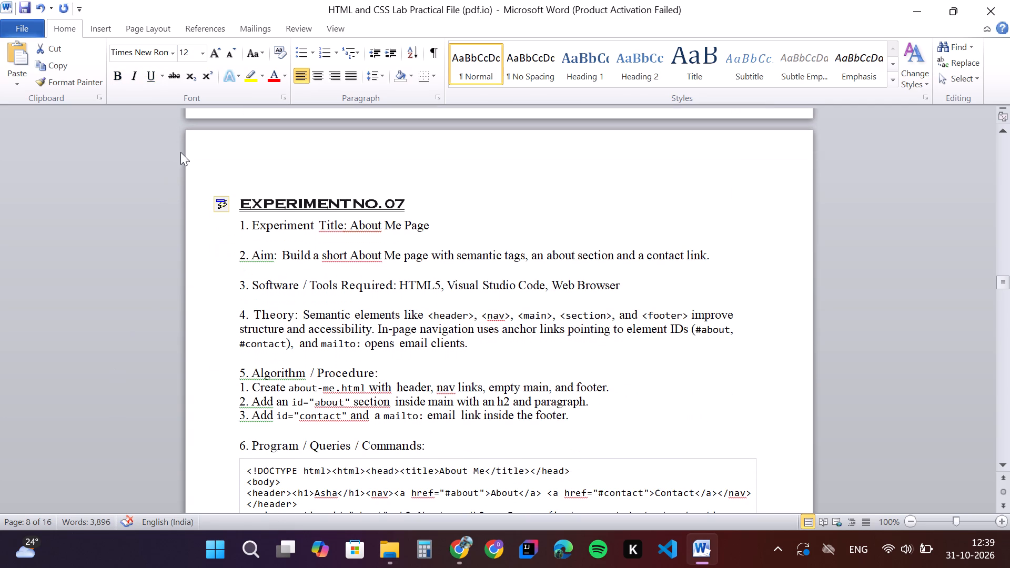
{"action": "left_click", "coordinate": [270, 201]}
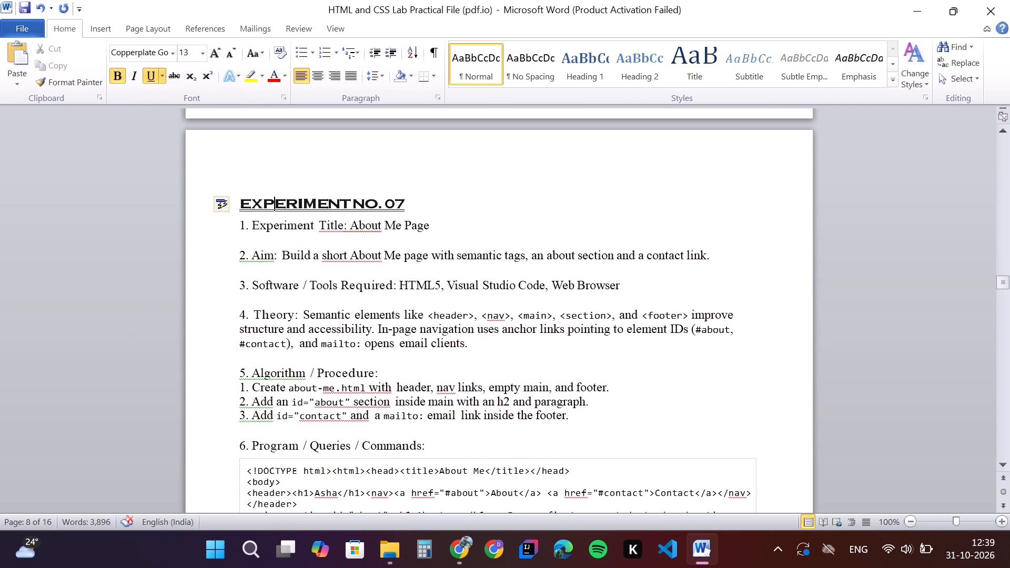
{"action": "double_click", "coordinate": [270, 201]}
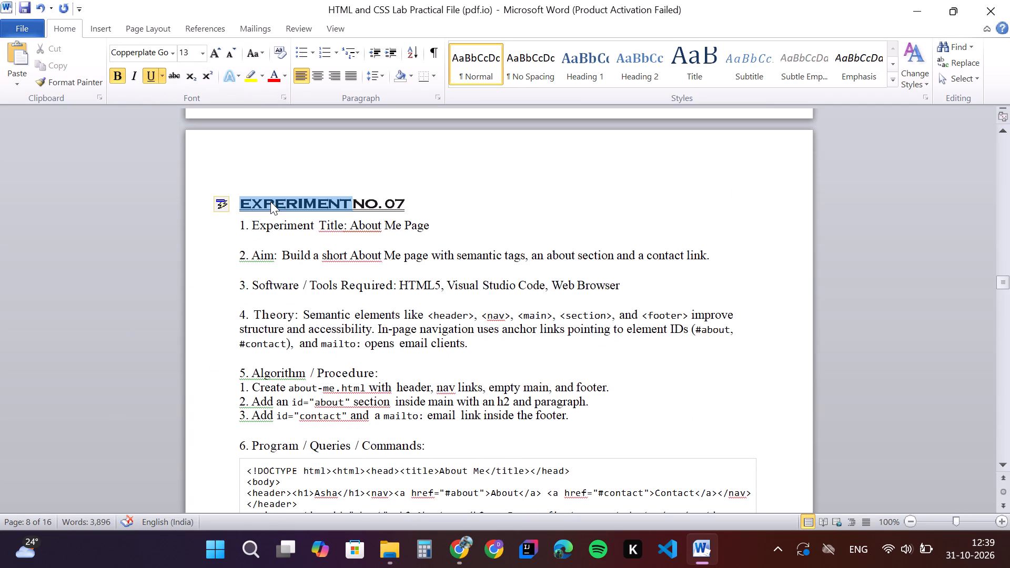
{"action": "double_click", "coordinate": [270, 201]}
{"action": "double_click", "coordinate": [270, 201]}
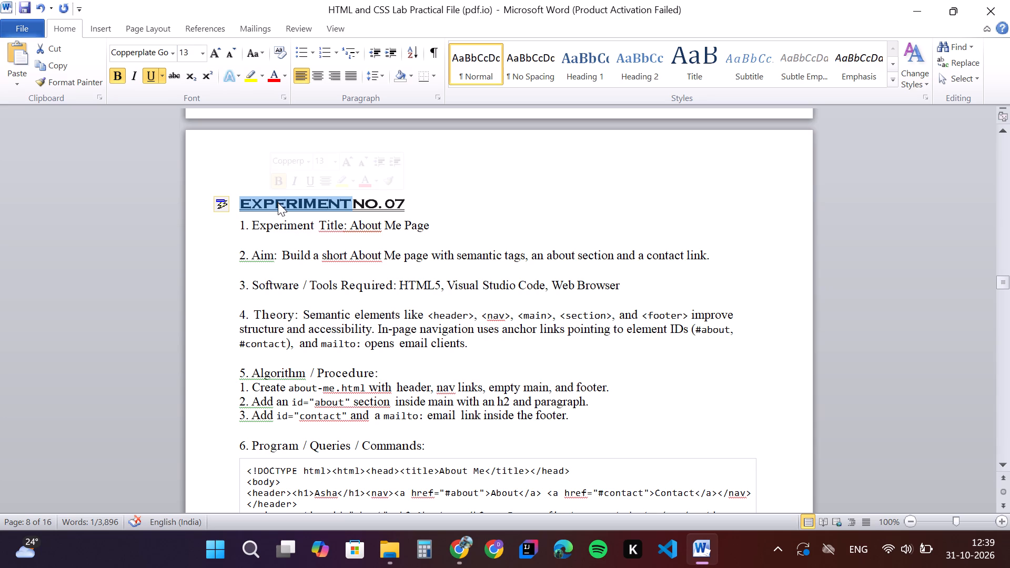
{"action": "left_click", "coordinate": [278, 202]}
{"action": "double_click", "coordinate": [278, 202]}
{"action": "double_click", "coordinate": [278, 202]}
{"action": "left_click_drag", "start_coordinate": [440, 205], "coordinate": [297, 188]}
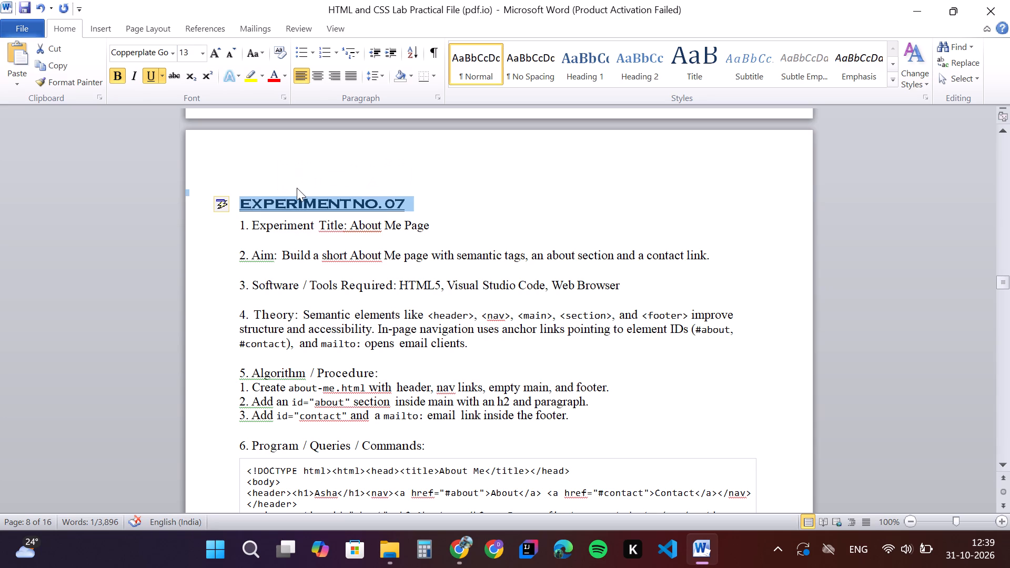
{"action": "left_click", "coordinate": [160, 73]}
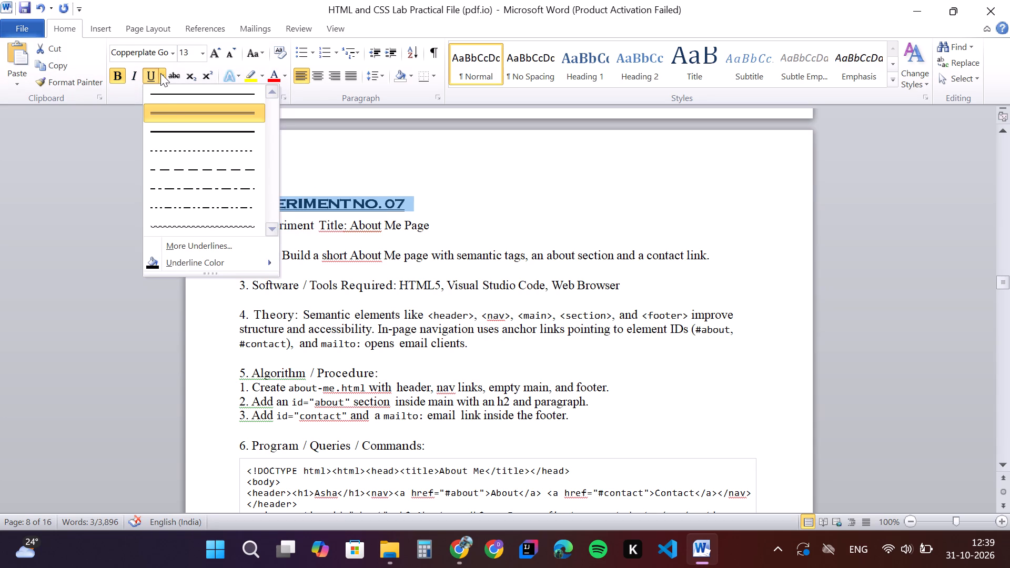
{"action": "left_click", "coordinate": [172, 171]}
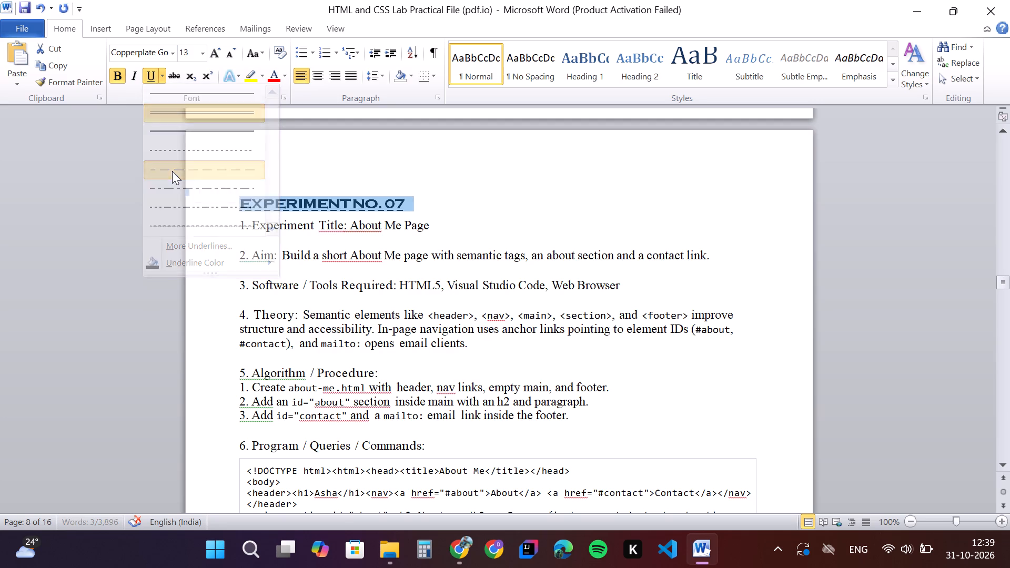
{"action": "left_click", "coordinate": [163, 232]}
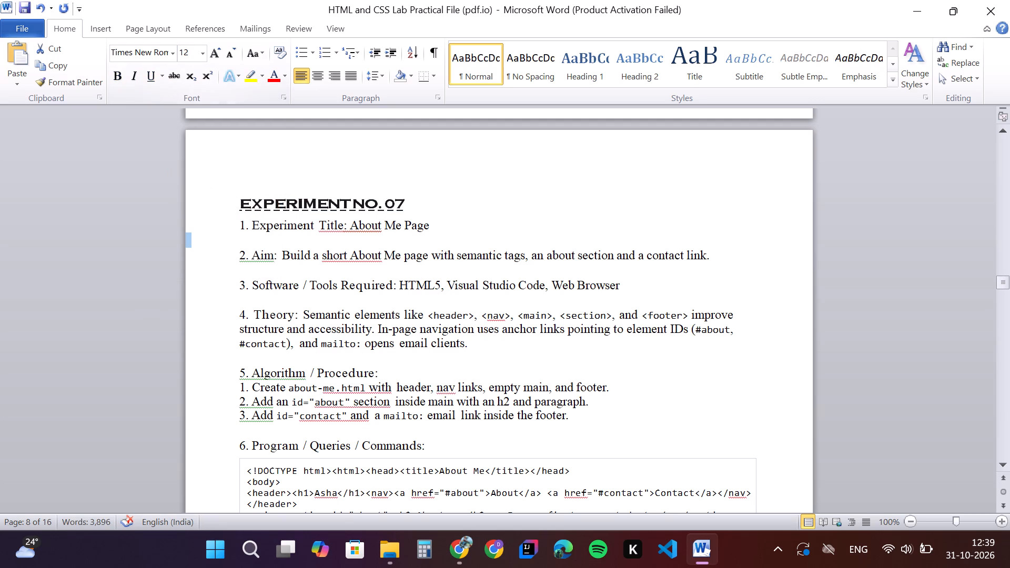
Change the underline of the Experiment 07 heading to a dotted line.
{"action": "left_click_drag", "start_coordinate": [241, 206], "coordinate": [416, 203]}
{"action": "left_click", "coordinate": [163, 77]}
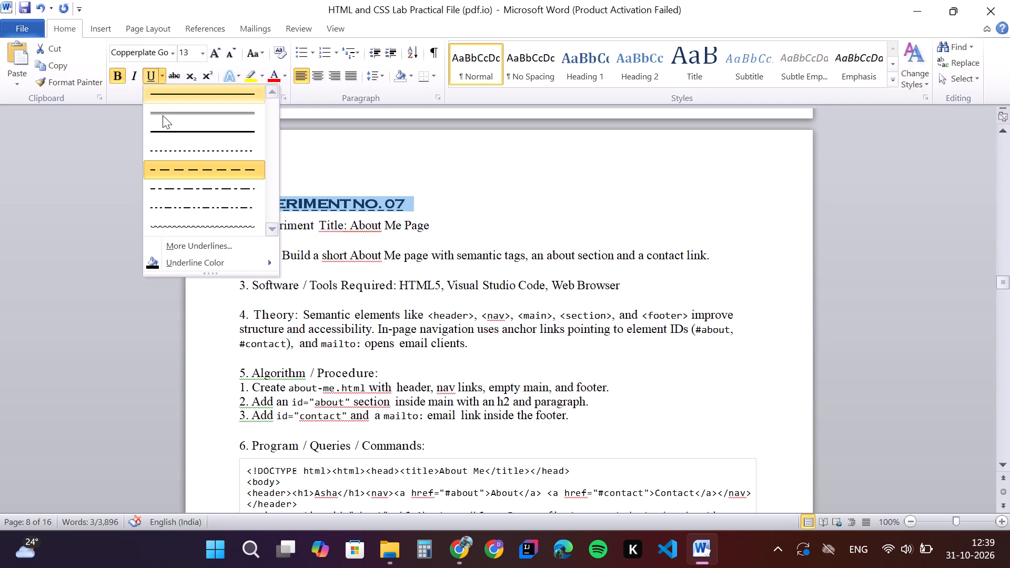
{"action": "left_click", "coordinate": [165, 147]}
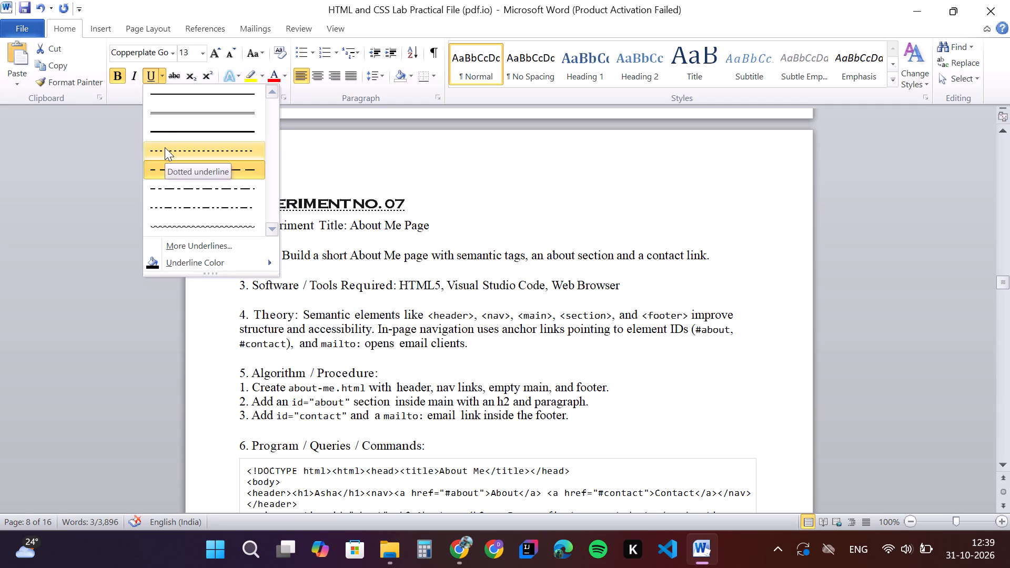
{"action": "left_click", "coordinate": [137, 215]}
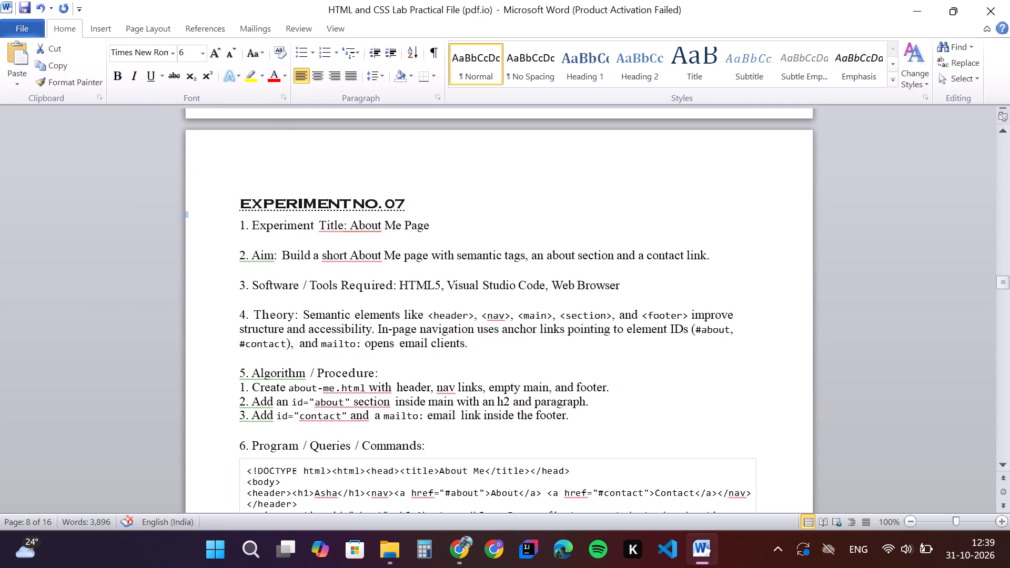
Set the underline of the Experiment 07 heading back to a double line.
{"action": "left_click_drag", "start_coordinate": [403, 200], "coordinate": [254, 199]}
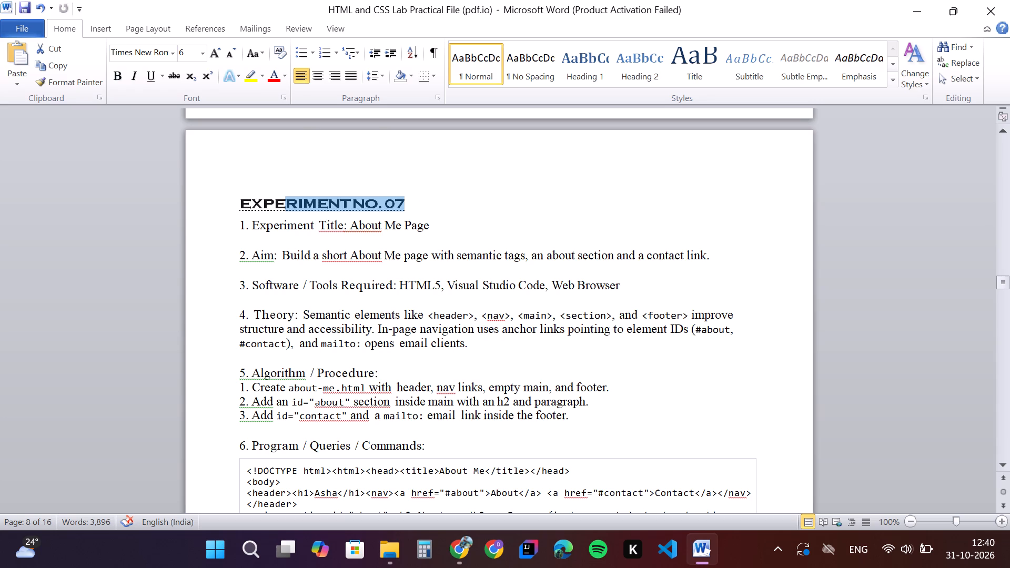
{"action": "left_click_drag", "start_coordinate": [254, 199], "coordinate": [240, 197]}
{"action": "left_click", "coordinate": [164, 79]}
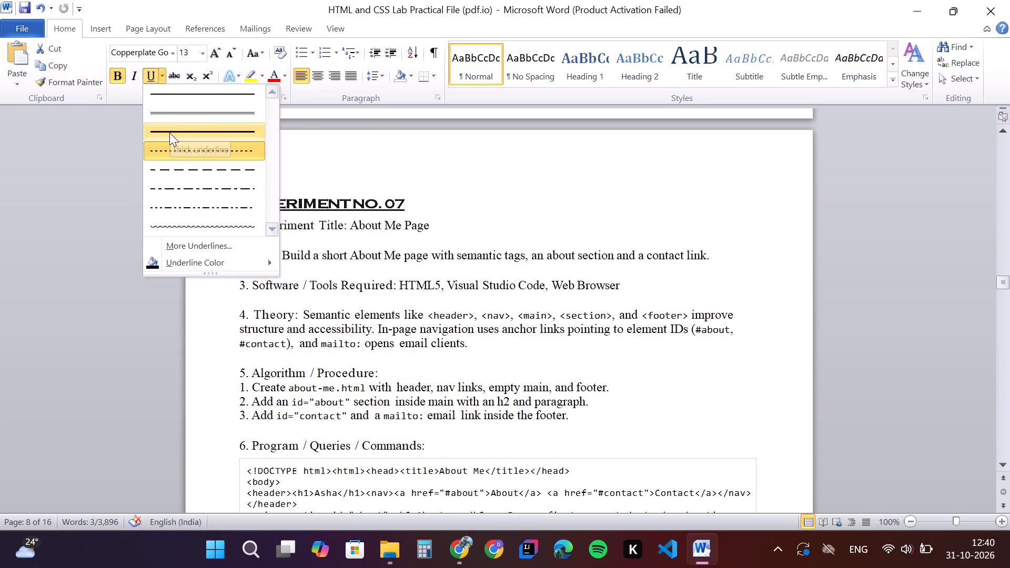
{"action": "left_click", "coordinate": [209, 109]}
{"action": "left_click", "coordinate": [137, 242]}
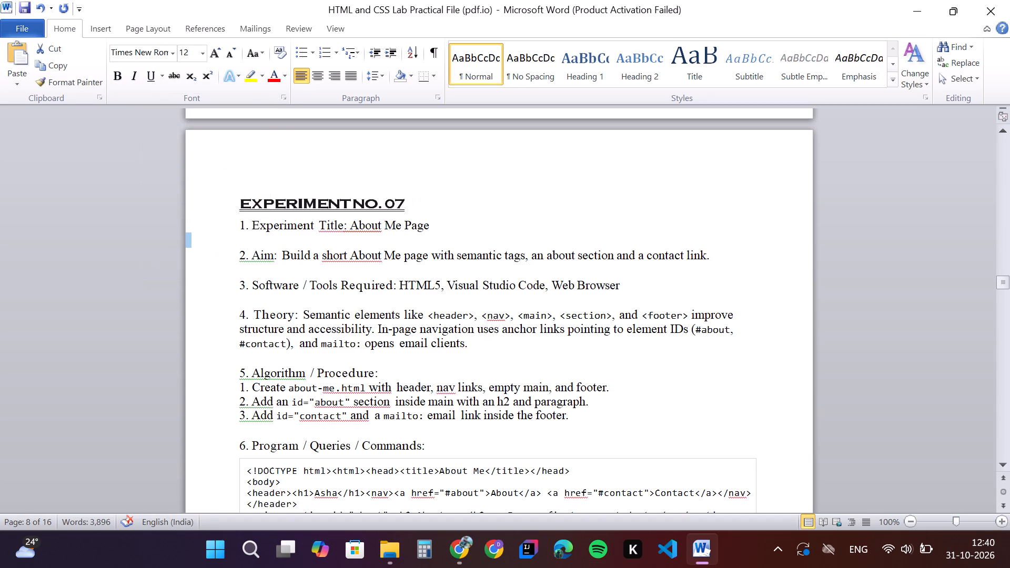
Give the Experiment 07 heading a thick underline in the dark blue theme colour.
{"action": "left_click", "coordinate": [820, 281]}
{"action": "left_click_drag", "start_coordinate": [411, 202], "coordinate": [228, 172]}
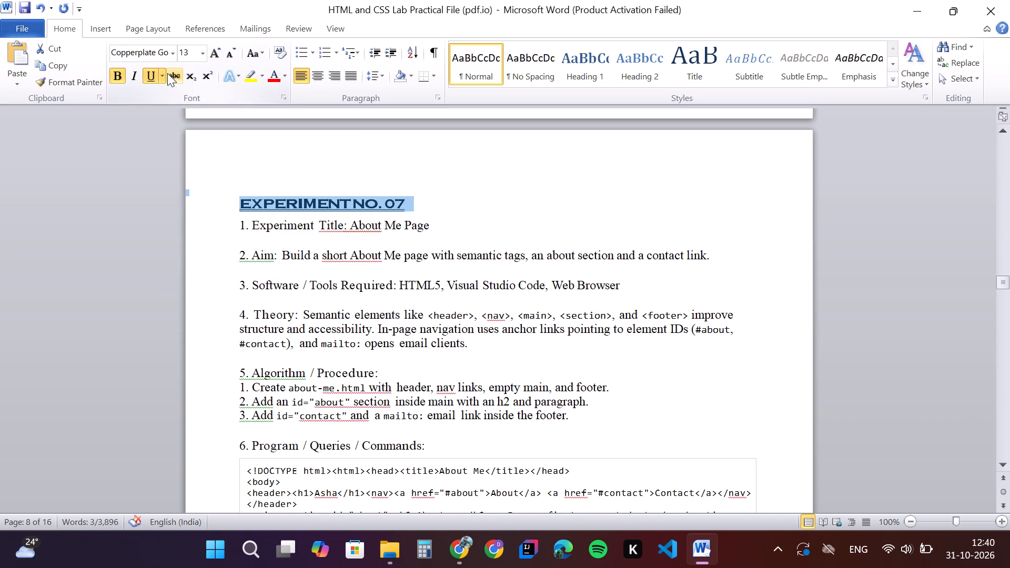
{"action": "left_click", "coordinate": [161, 76]}
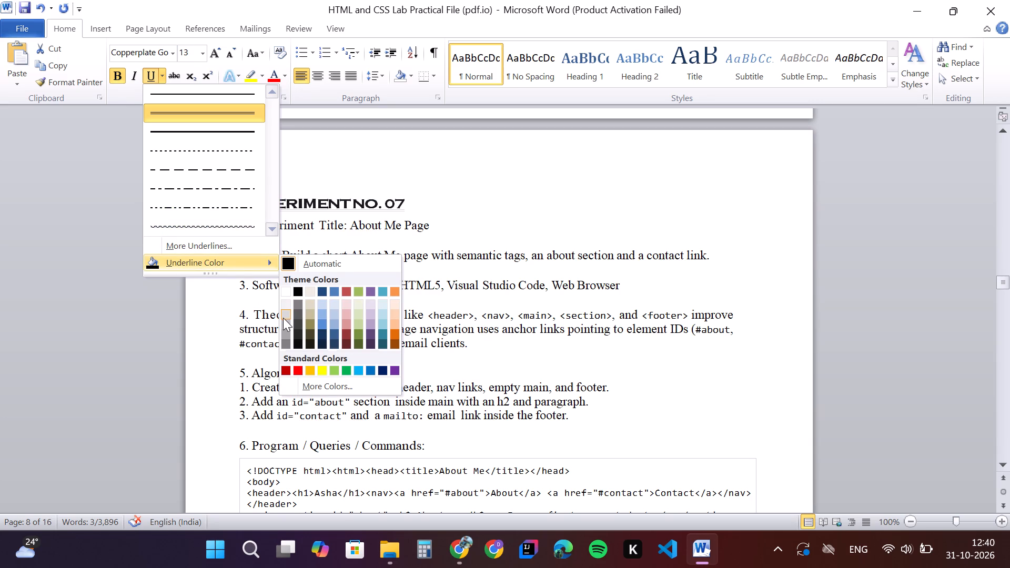
{"action": "left_click", "coordinate": [321, 287]}
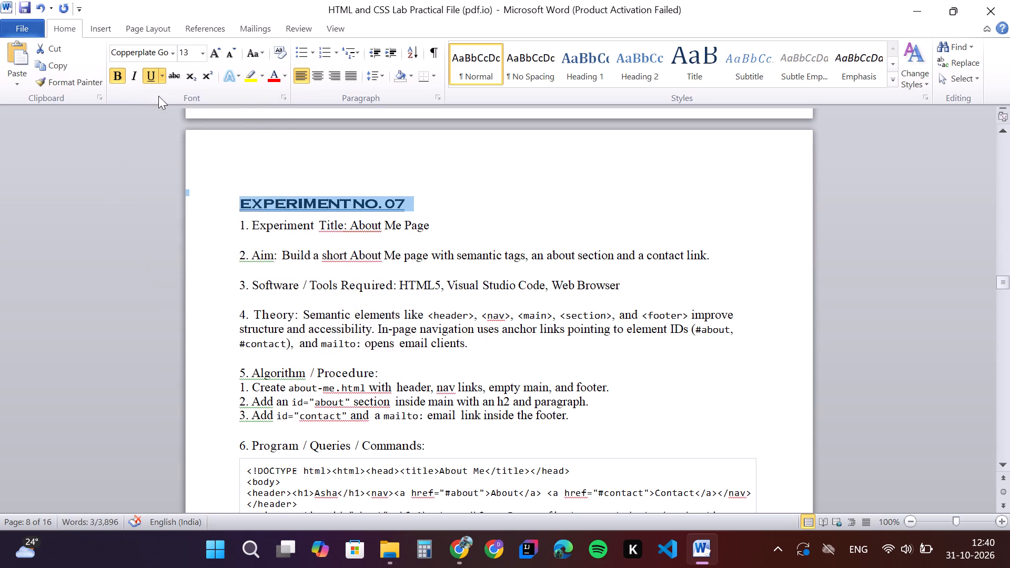
{"action": "left_click", "coordinate": [163, 73]}
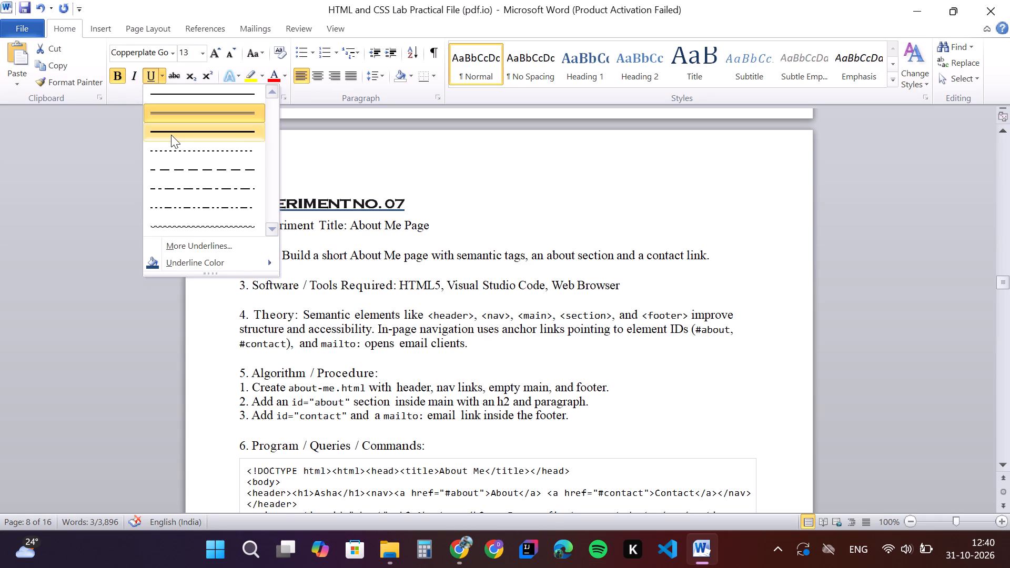
{"action": "left_click", "coordinate": [171, 135]}
{"action": "left_click", "coordinate": [124, 247]}
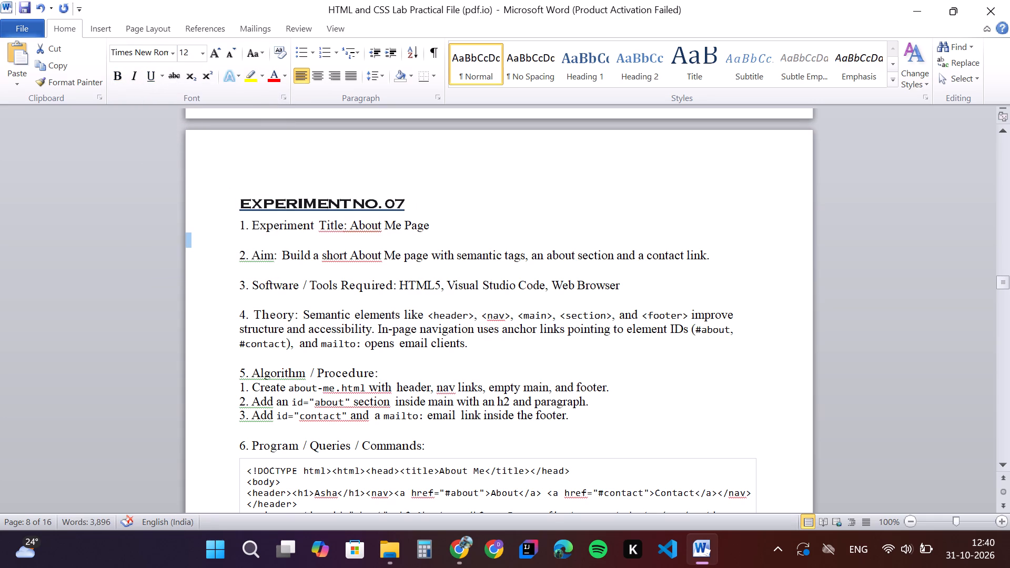
Change the underline of the Experiment 6 heading to a thick line in the dark blue theme colour.
{"action": "scroll", "coordinate": [903, 285], "scroll_direction": "up", "scroll_amount": 6}
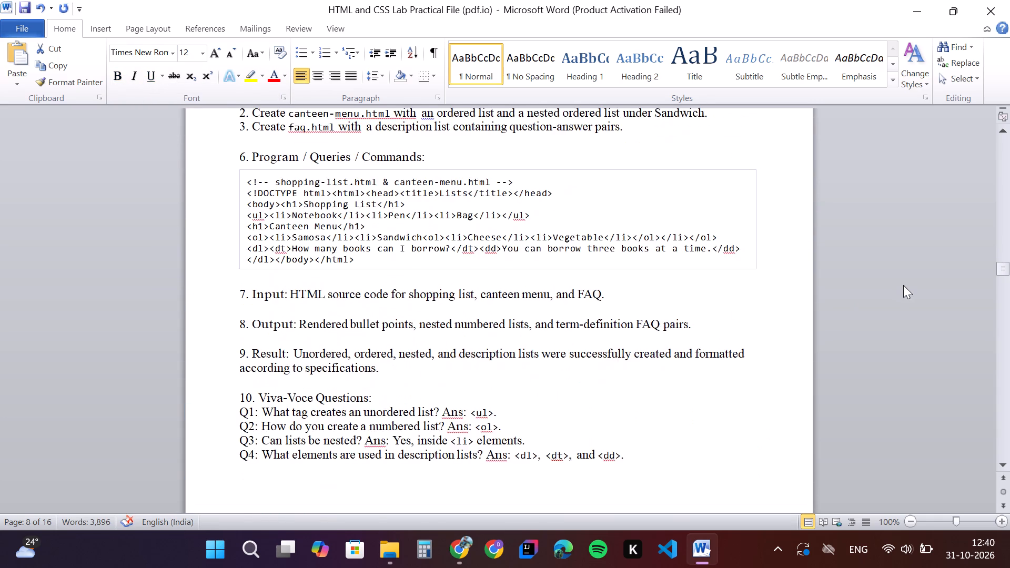
{"action": "scroll", "coordinate": [903, 285], "scroll_direction": "up", "scroll_amount": 4}
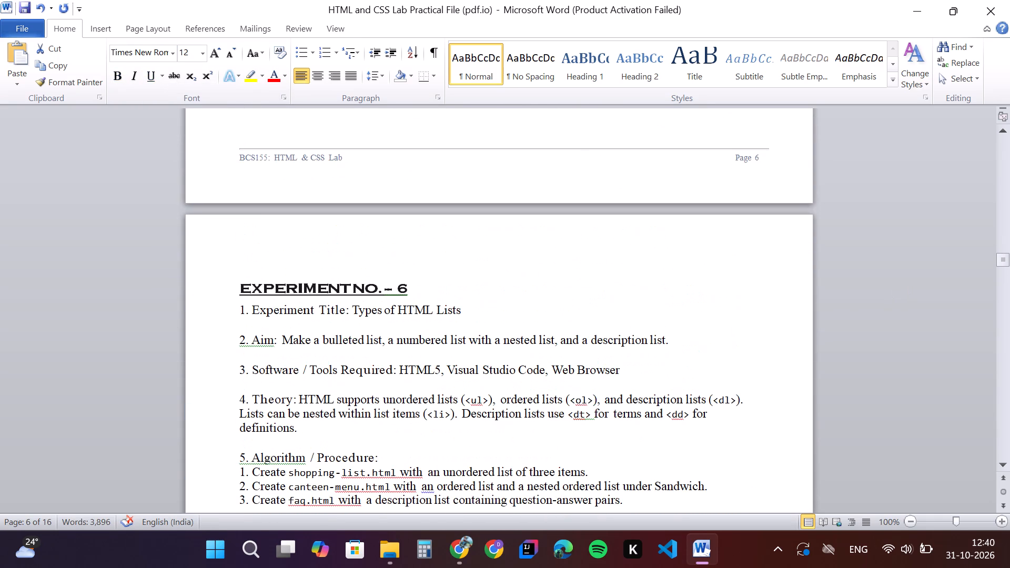
{"action": "left_click_drag", "start_coordinate": [405, 287], "coordinate": [262, 288]}
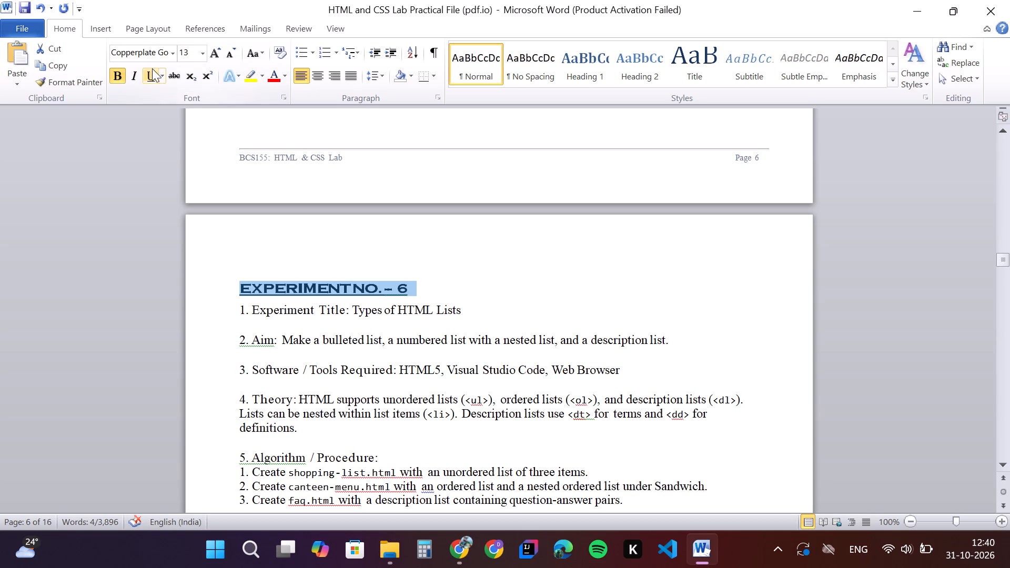
{"action": "left_click", "coordinate": [159, 73]}
{"action": "left_click", "coordinate": [171, 129]}
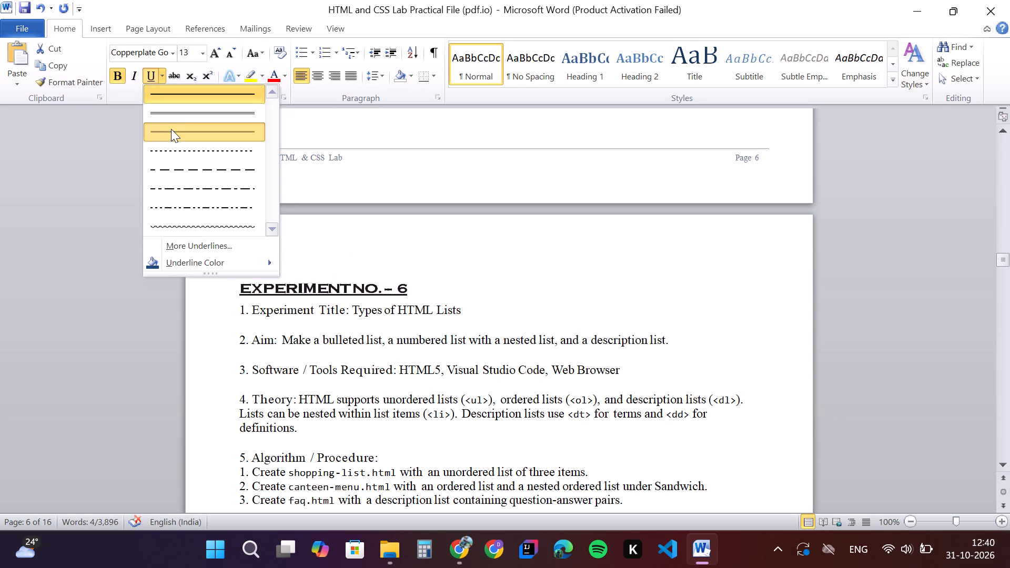
{"action": "left_click", "coordinate": [159, 73]}
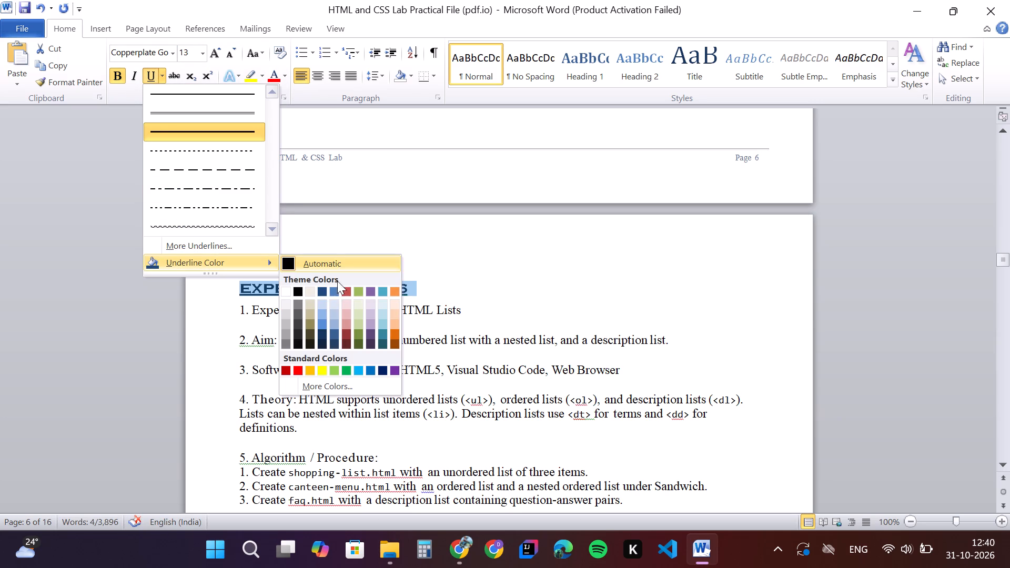
{"action": "left_click", "coordinate": [320, 291]}
{"action": "left_click", "coordinate": [146, 292]}
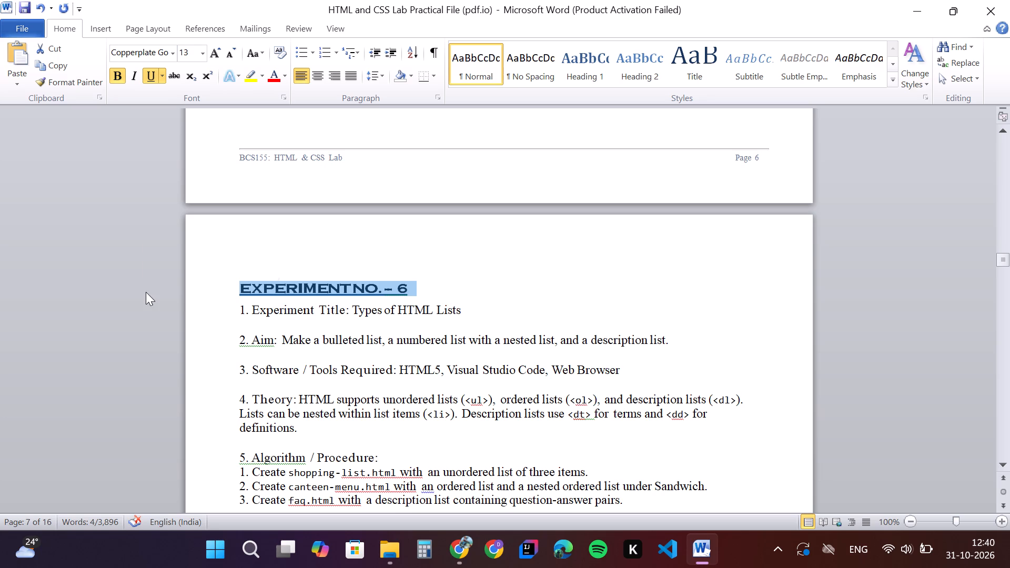
{"action": "left_click", "coordinate": [910, 268]}
Change the underline of the Experiment 5 heading to a thick line in the dark blue theme colour.
{"action": "scroll", "coordinate": [910, 268], "scroll_direction": "up", "scroll_amount": 6}
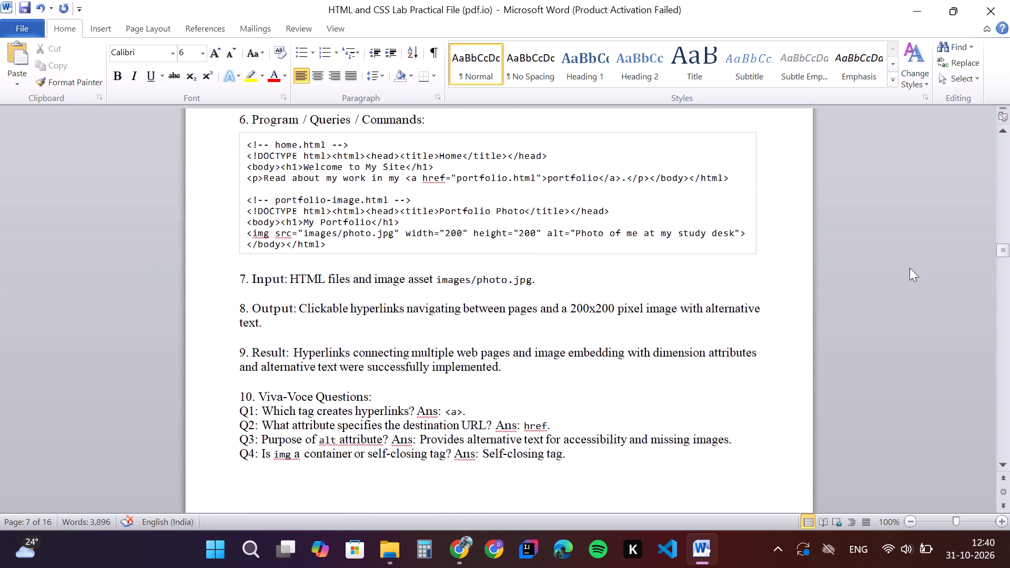
{"action": "scroll", "coordinate": [910, 268], "scroll_direction": "up", "scroll_amount": 5}
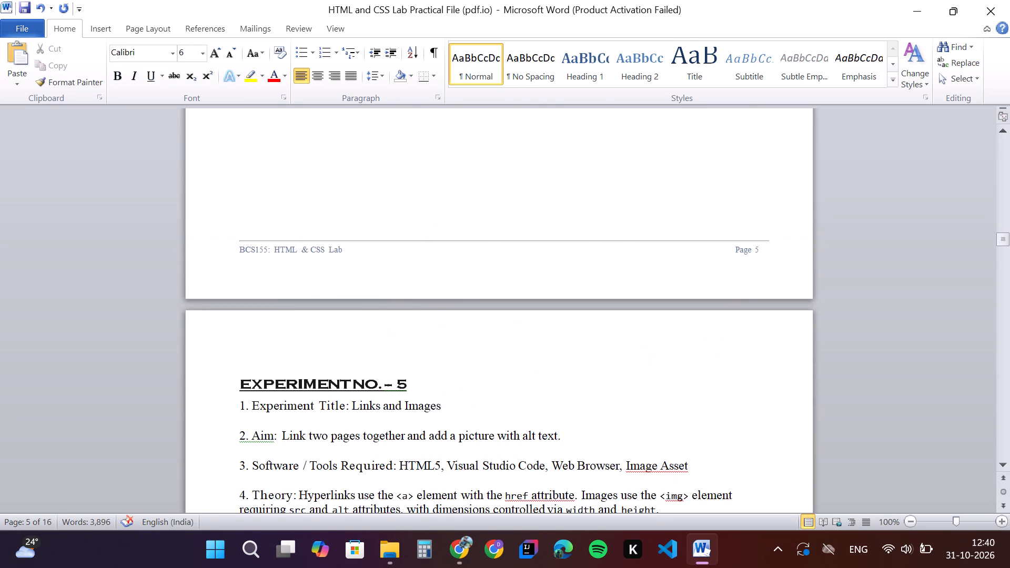
{"action": "left_click_drag", "start_coordinate": [410, 389], "coordinate": [249, 391]}
{"action": "left_click", "coordinate": [153, 77]}
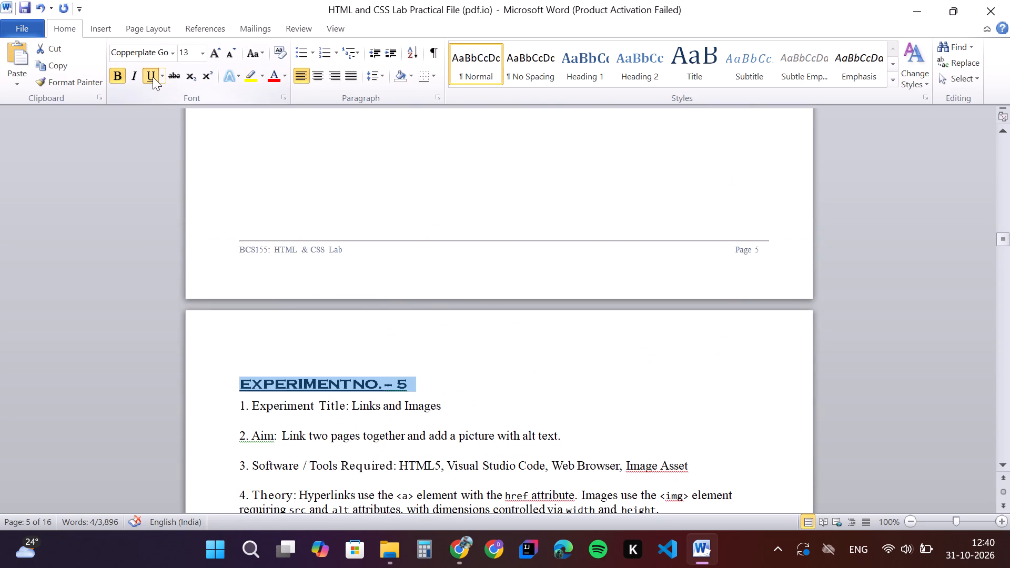
{"action": "left_click", "coordinate": [160, 77]}
{"action": "left_click", "coordinate": [170, 129]}
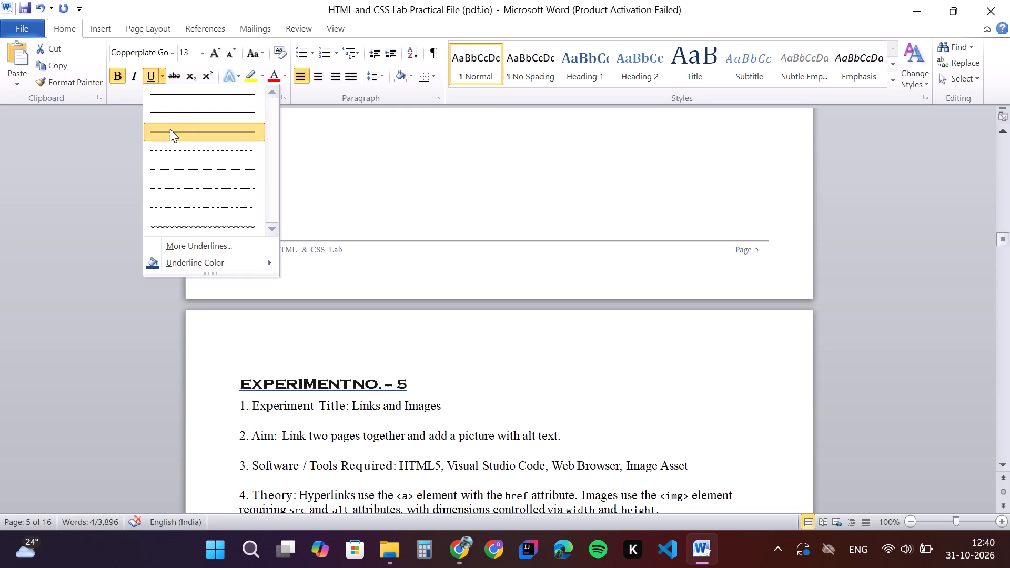
{"action": "left_click", "coordinate": [162, 75]}
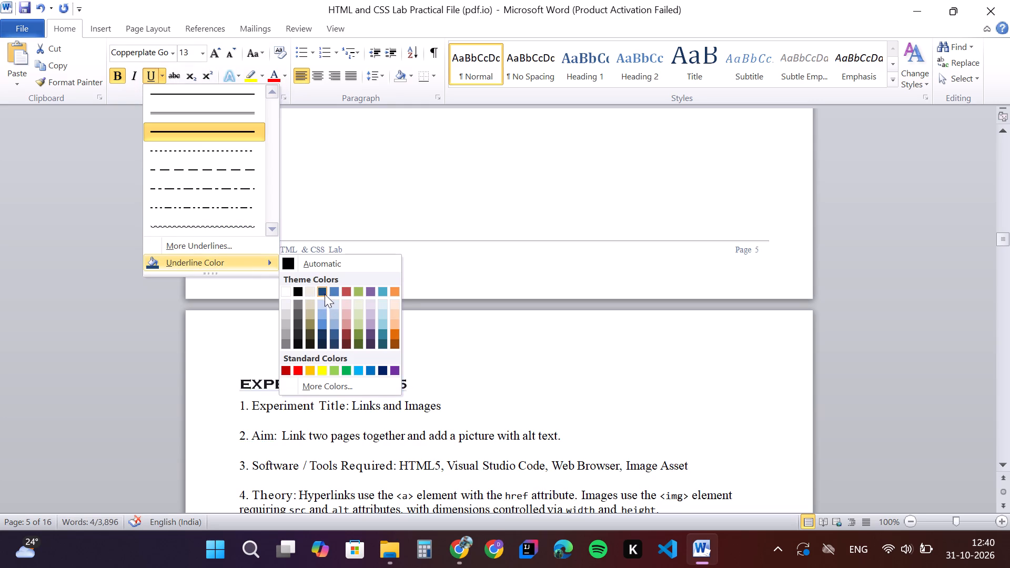
{"action": "left_click", "coordinate": [321, 291]}
{"action": "left_click", "coordinate": [853, 233]}
Change the underline of the Experiment 4 heading to a thick line in the dark blue theme colour.
{"action": "scroll", "coordinate": [853, 233], "scroll_direction": "up", "scroll_amount": 2}
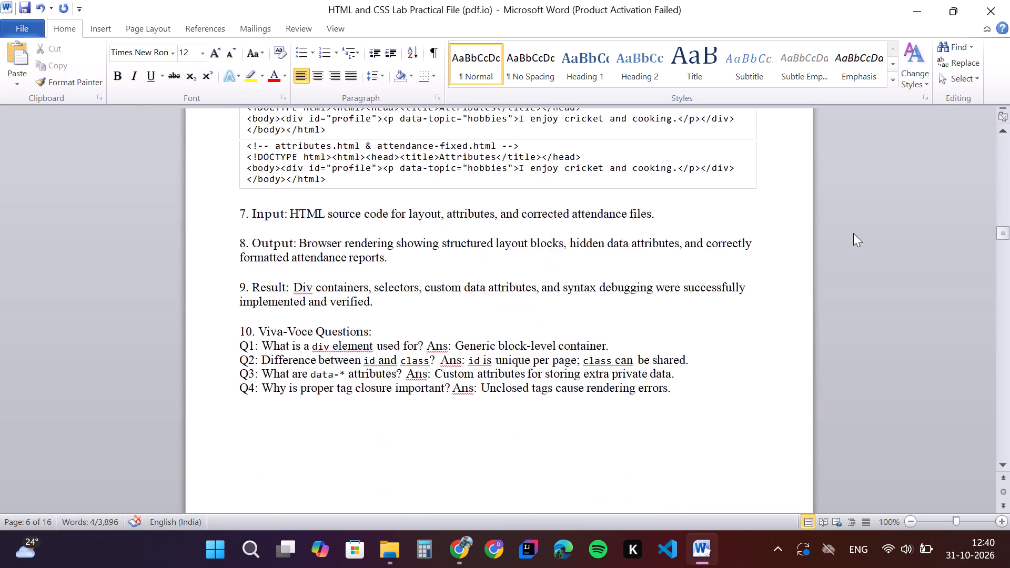
{"action": "scroll", "coordinate": [853, 233], "scroll_direction": "up", "scroll_amount": 5}
{"action": "left_click_drag", "start_coordinate": [422, 204], "coordinate": [249, 208]}
{"action": "key", "text": "ctrl+u"}
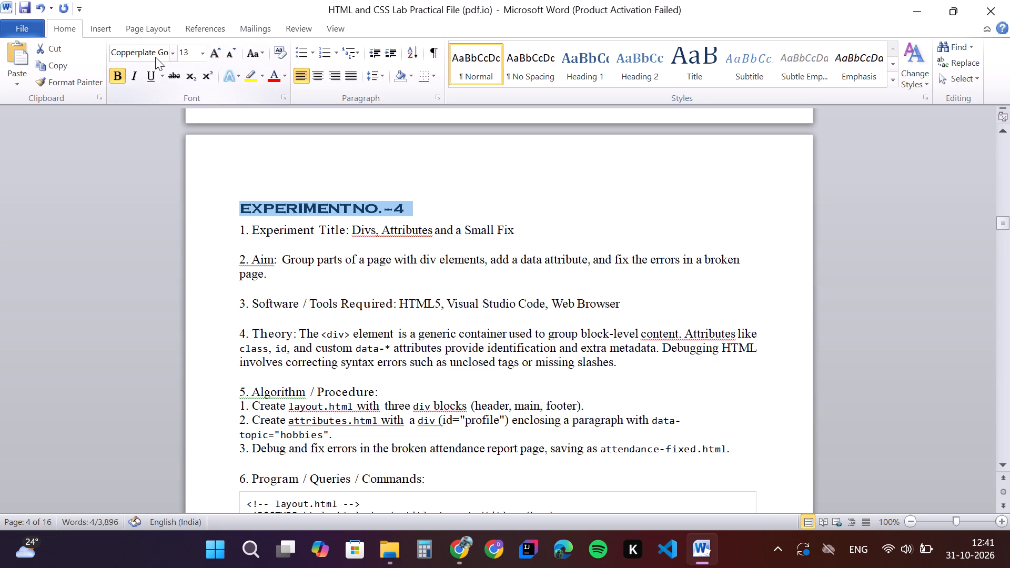
{"action": "key", "text": "ctrl+u"}
{"action": "left_click", "coordinate": [163, 69]}
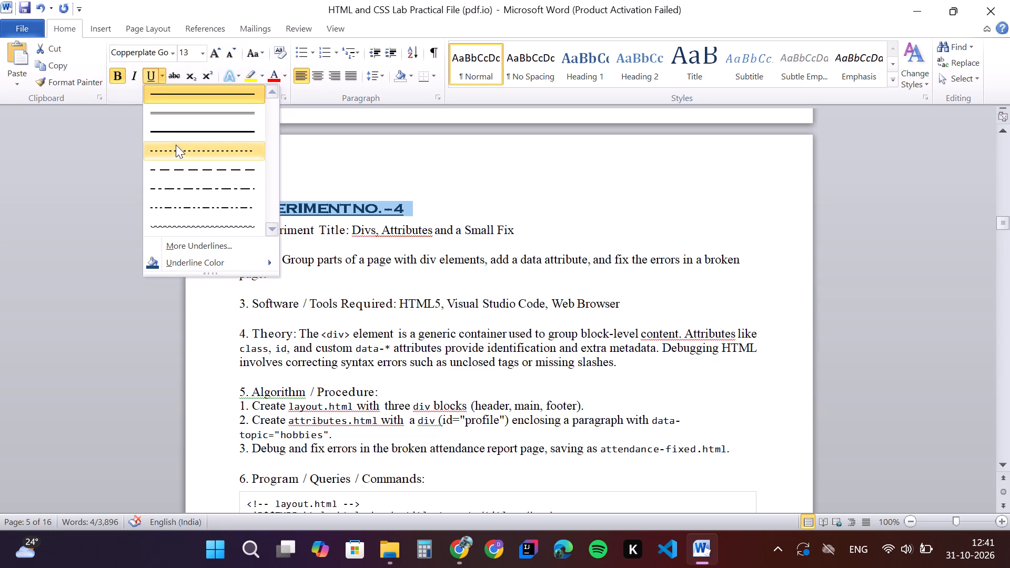
{"action": "left_click", "coordinate": [187, 137]}
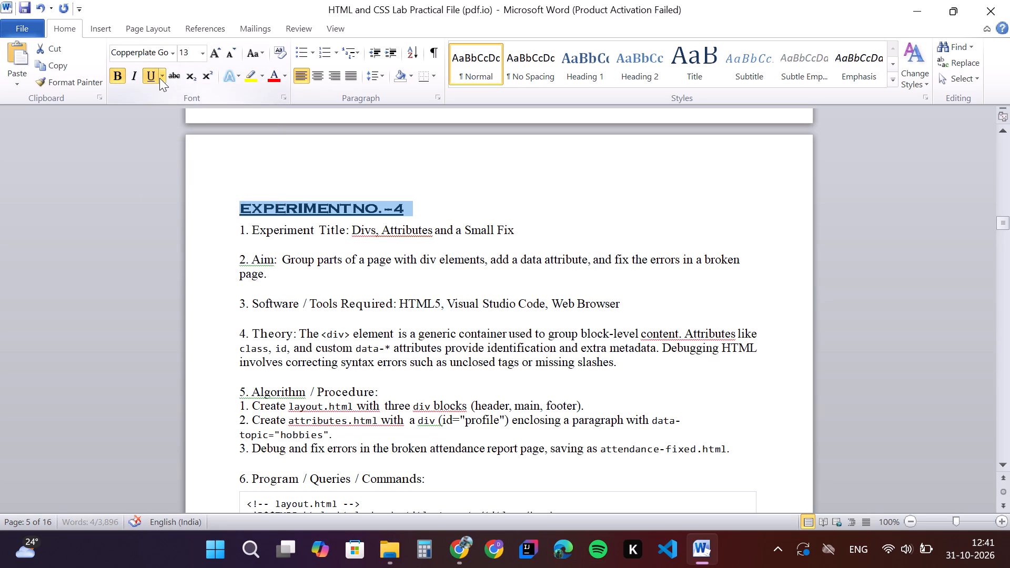
{"action": "left_click", "coordinate": [159, 78]}
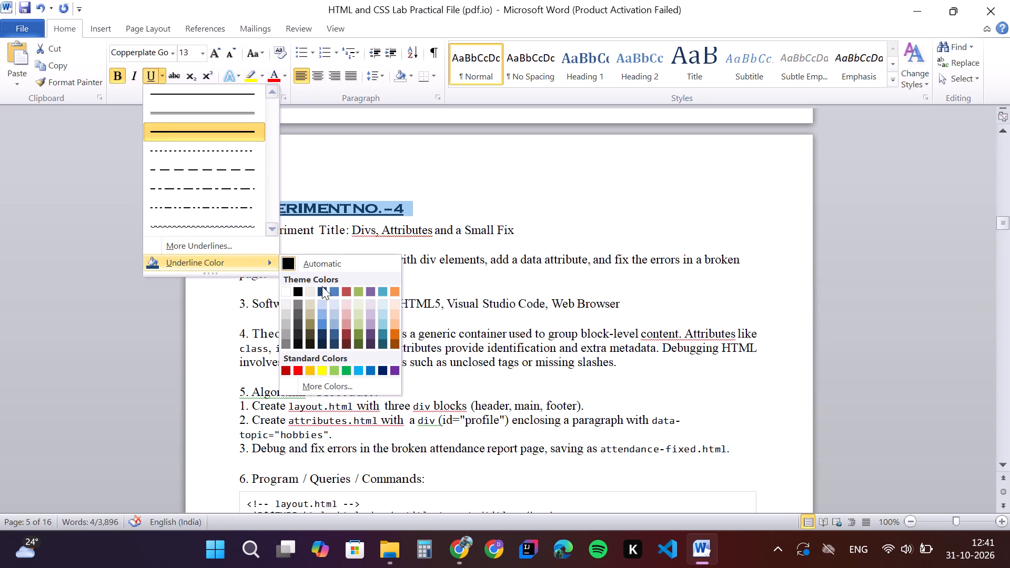
{"action": "left_click", "coordinate": [322, 290]}
{"action": "left_click", "coordinate": [894, 271]}
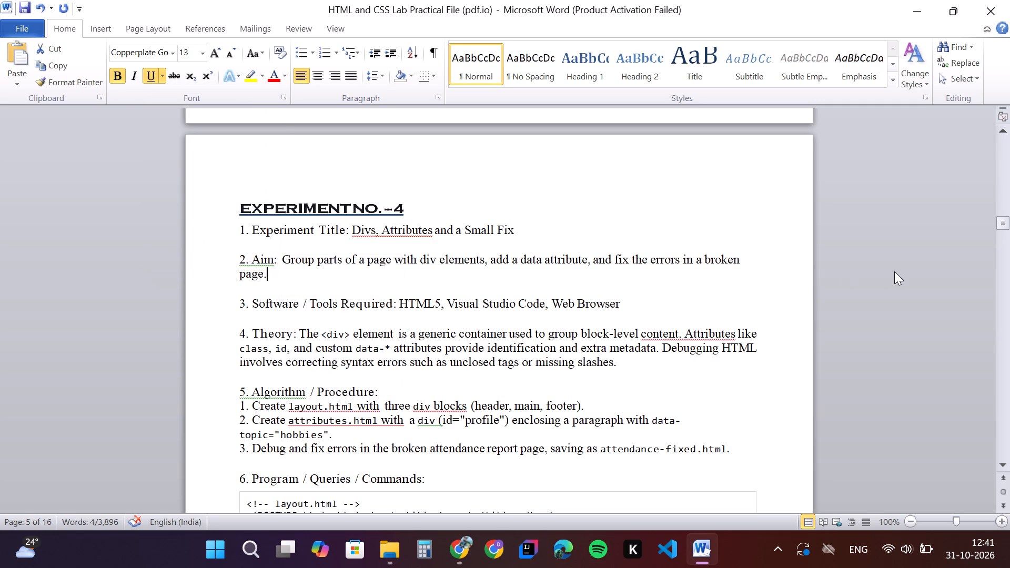
Change the underline of the Experiment 3 heading to a thick line in the dark blue theme colour.
{"action": "scroll", "coordinate": [894, 271], "scroll_direction": "up", "scroll_amount": 5}
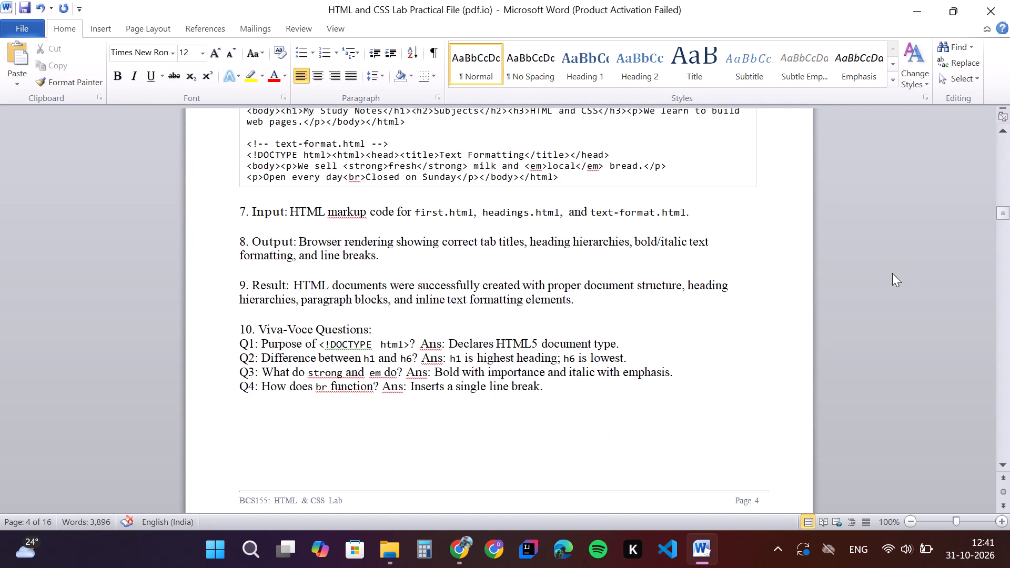
{"action": "scroll", "coordinate": [892, 273], "scroll_direction": "up", "scroll_amount": 2}
{"action": "scroll", "coordinate": [897, 295], "scroll_direction": "down", "scroll_amount": 4}
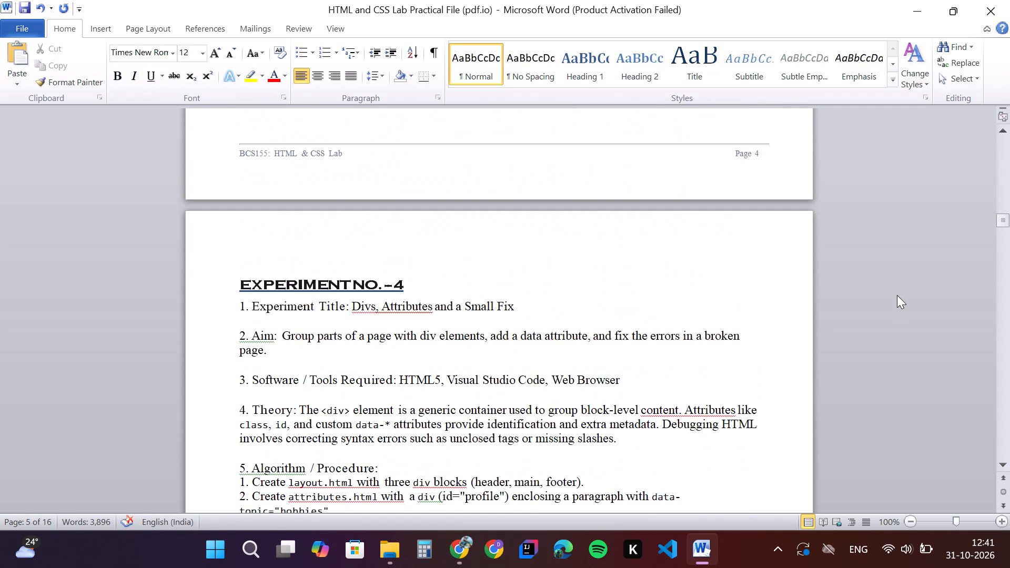
{"action": "scroll", "coordinate": [897, 295], "scroll_direction": "up", "scroll_amount": 9}
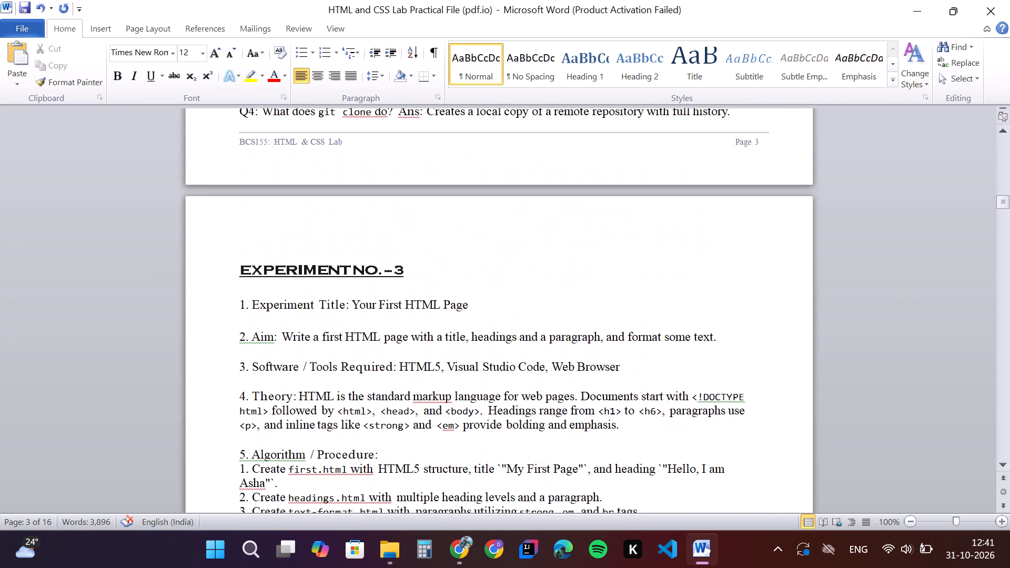
{"action": "left_click_drag", "start_coordinate": [407, 269], "coordinate": [249, 269]}
{"action": "left_click", "coordinate": [160, 70]}
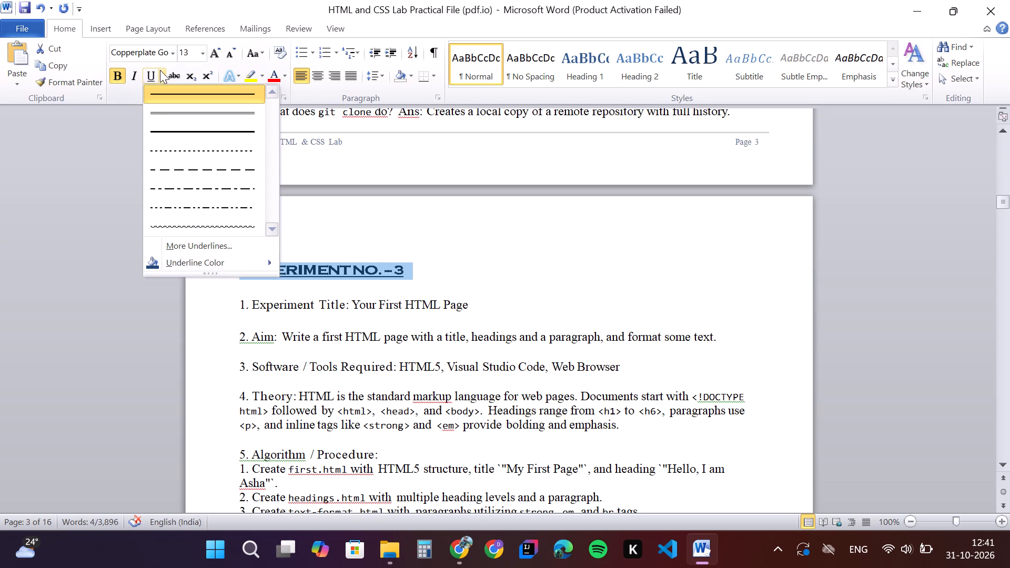
{"action": "left_click", "coordinate": [171, 141]}
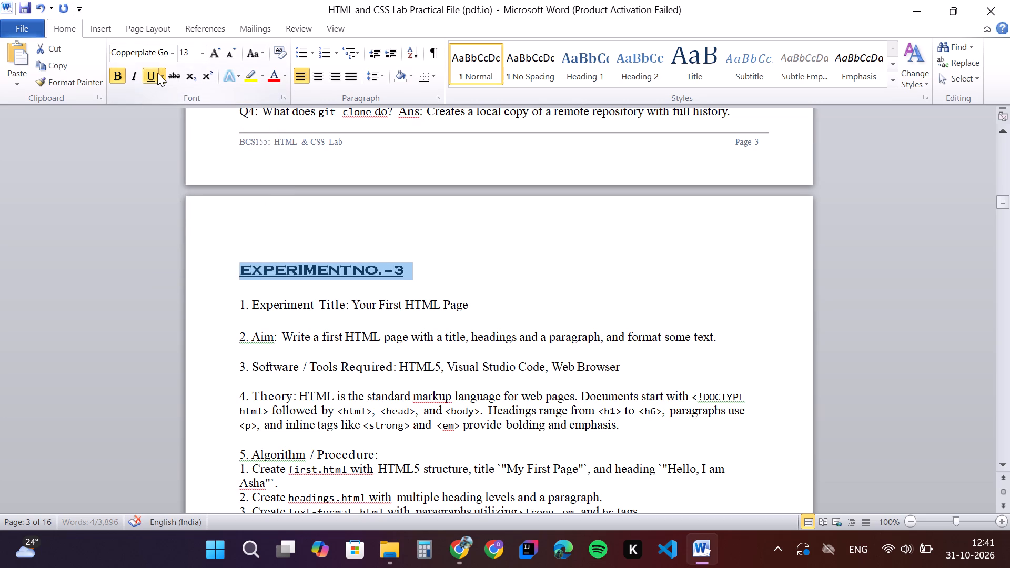
{"action": "left_click", "coordinate": [161, 74]}
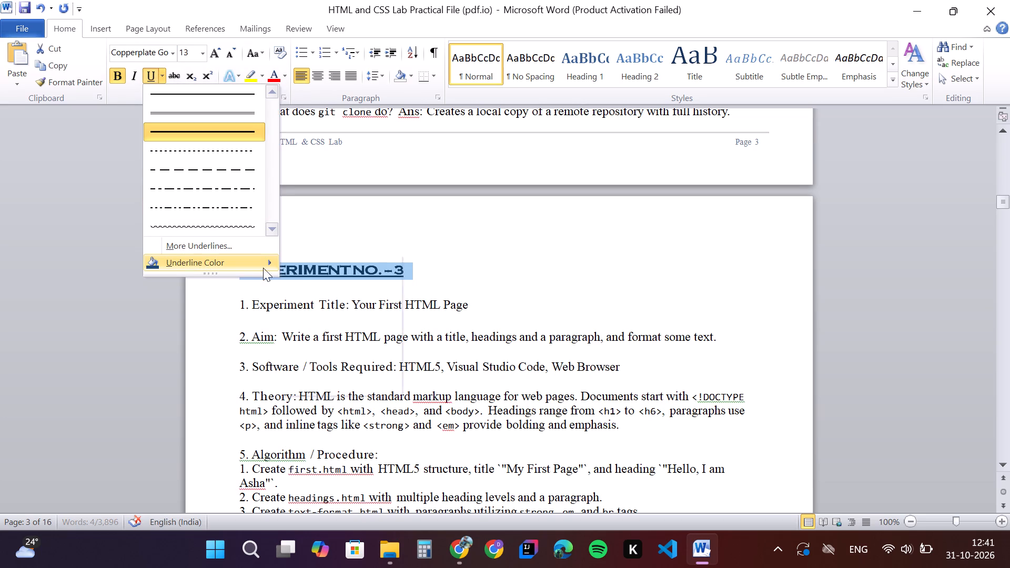
{"action": "left_click", "coordinate": [323, 291]}
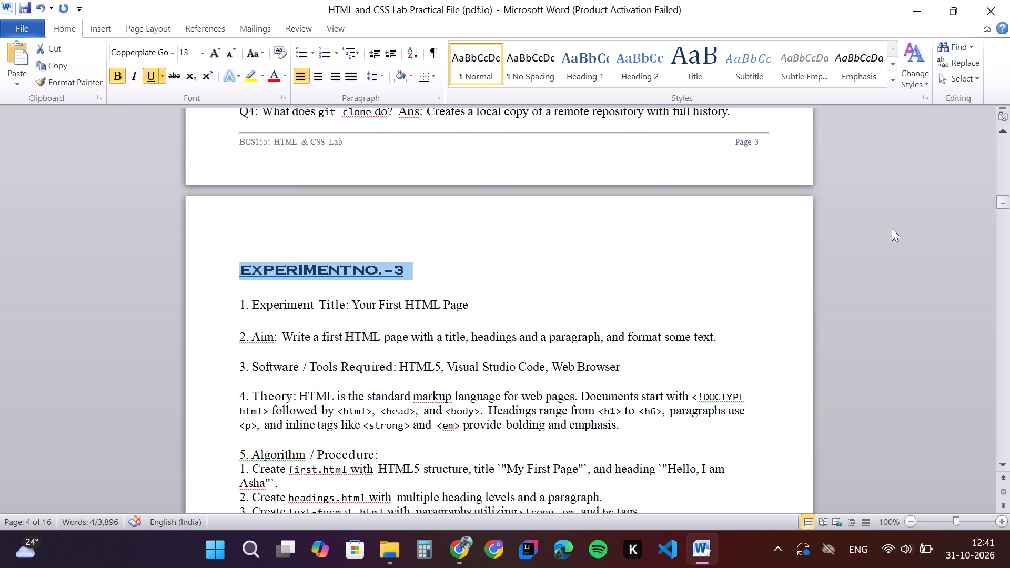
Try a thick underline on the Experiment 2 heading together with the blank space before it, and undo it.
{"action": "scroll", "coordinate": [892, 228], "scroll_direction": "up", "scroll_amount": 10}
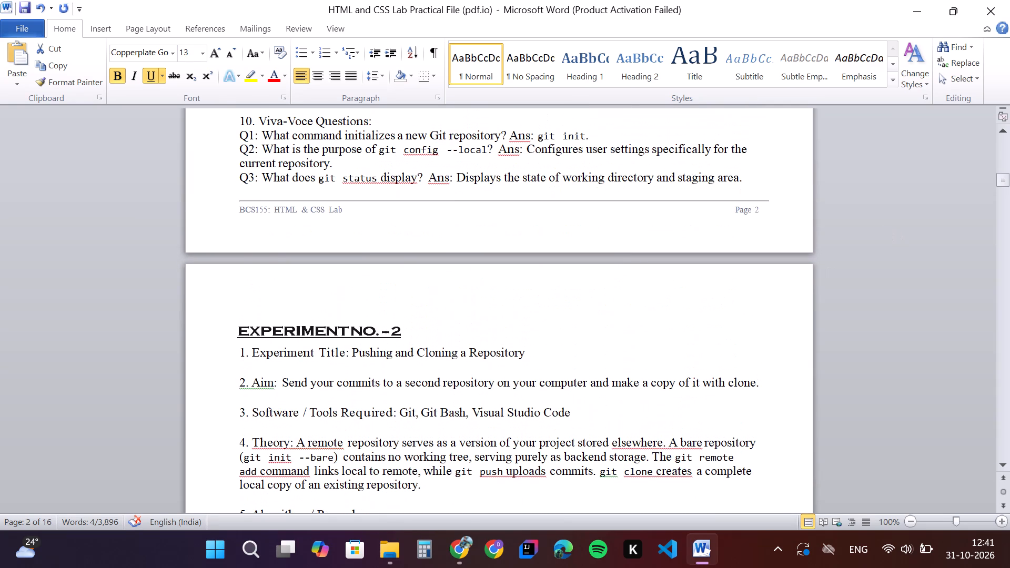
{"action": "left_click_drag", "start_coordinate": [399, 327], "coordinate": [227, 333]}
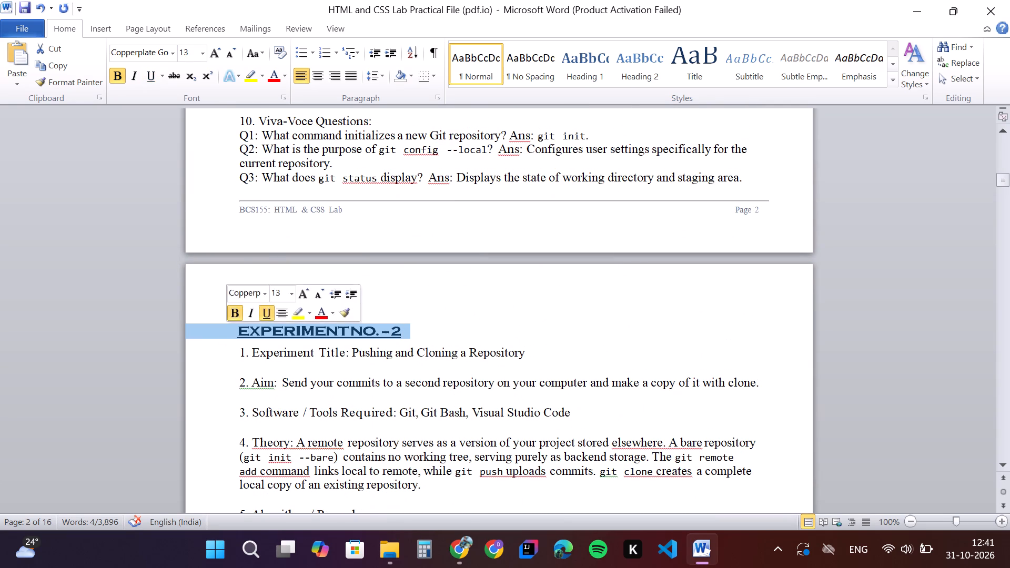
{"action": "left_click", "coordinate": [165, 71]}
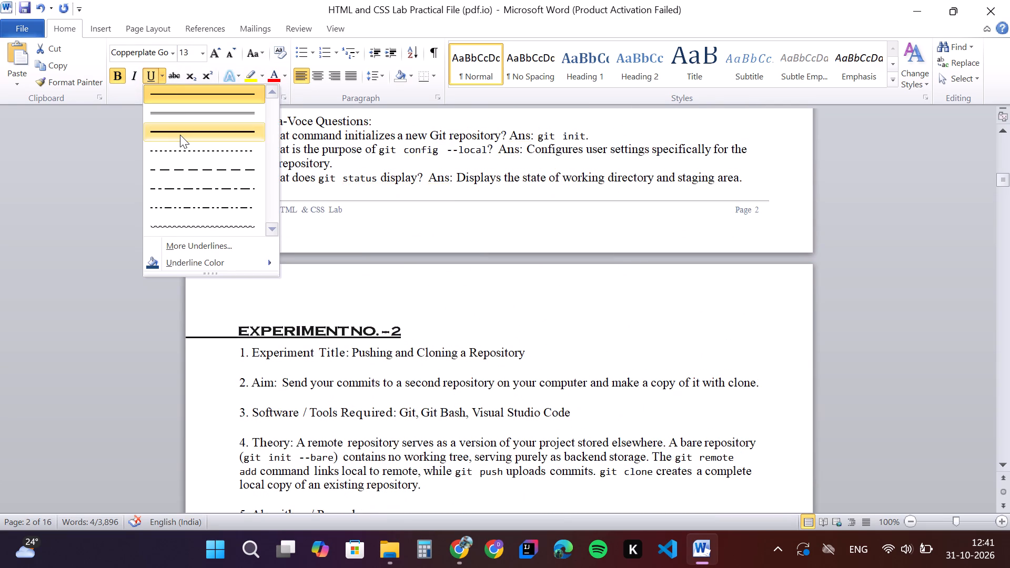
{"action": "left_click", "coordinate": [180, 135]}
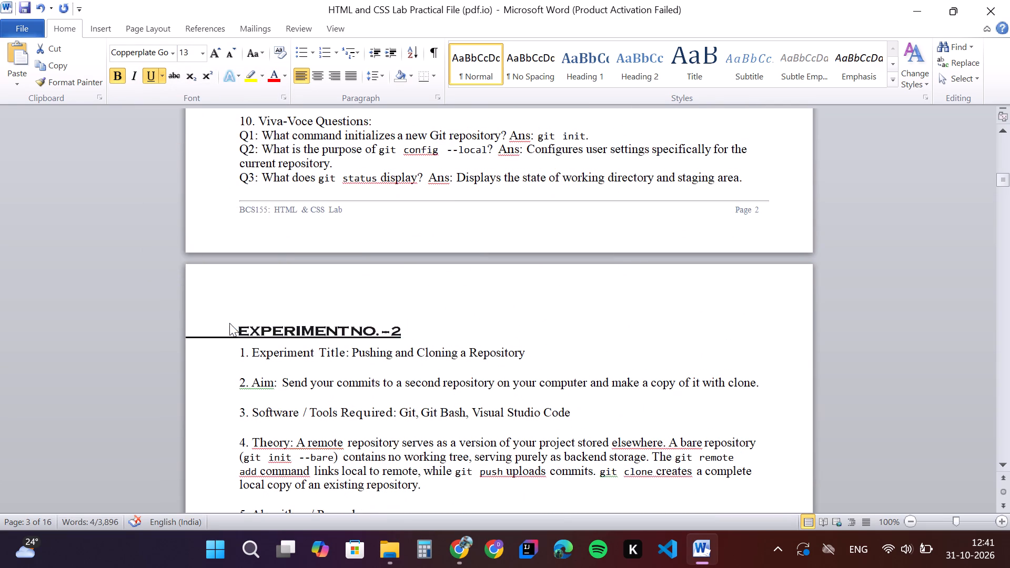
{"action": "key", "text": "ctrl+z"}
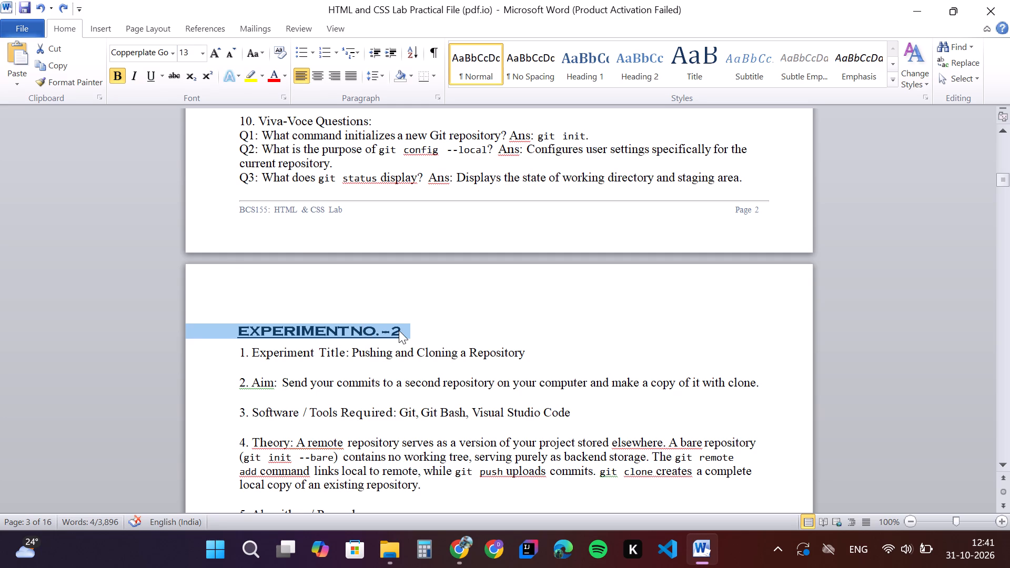
Change the underline of only the Experiment 2 heading text to a thick line in the dark blue theme colour.
{"action": "left_click", "coordinate": [399, 330]}
{"action": "left_click_drag", "start_coordinate": [399, 330], "coordinate": [265, 310]}
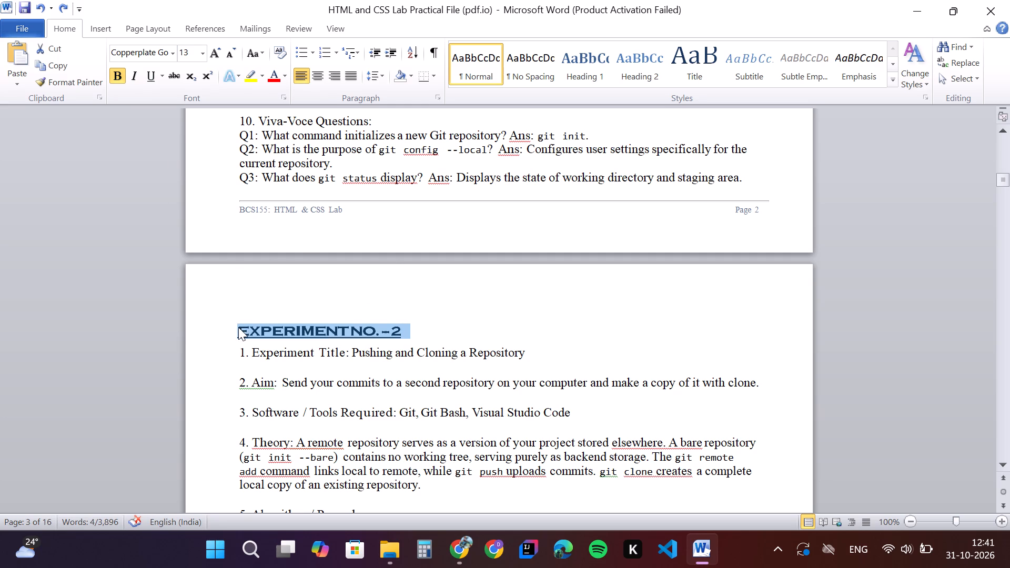
{"action": "left_click", "coordinate": [238, 327]}
{"action": "left_click_drag", "start_coordinate": [238, 327], "coordinate": [390, 334]}
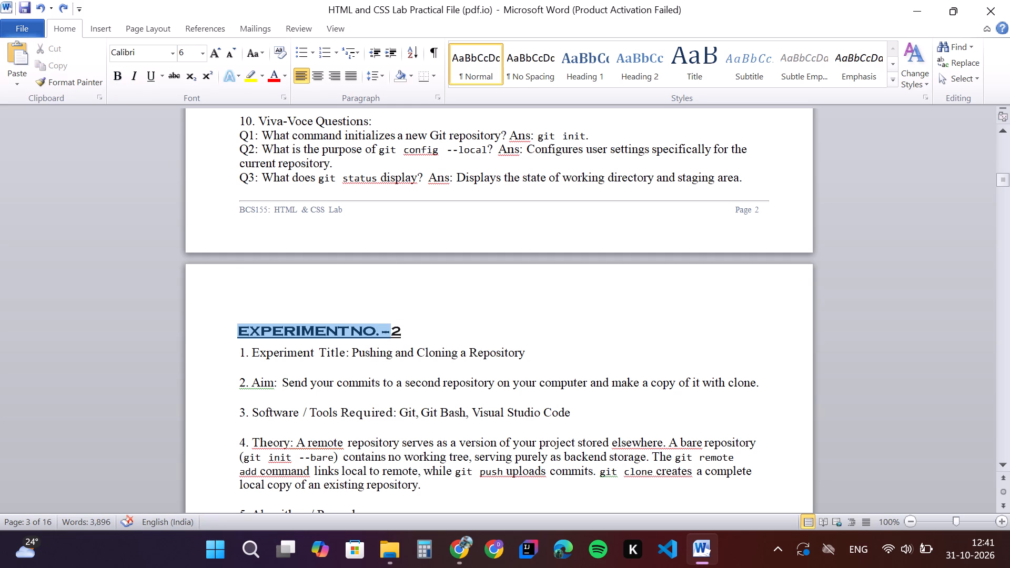
{"action": "left_click_drag", "start_coordinate": [390, 334], "coordinate": [397, 334]}
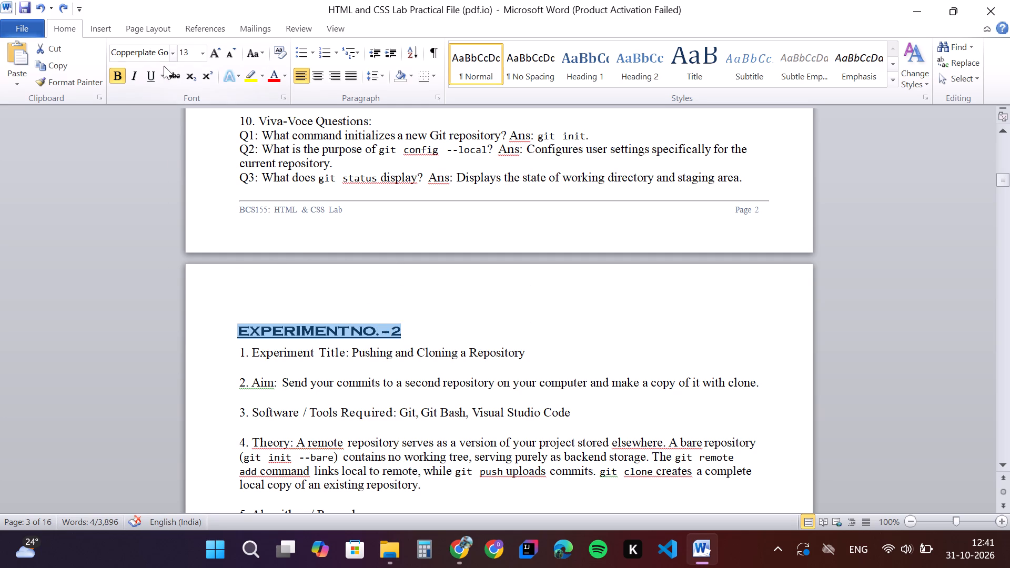
{"action": "left_click", "coordinate": [161, 78]}
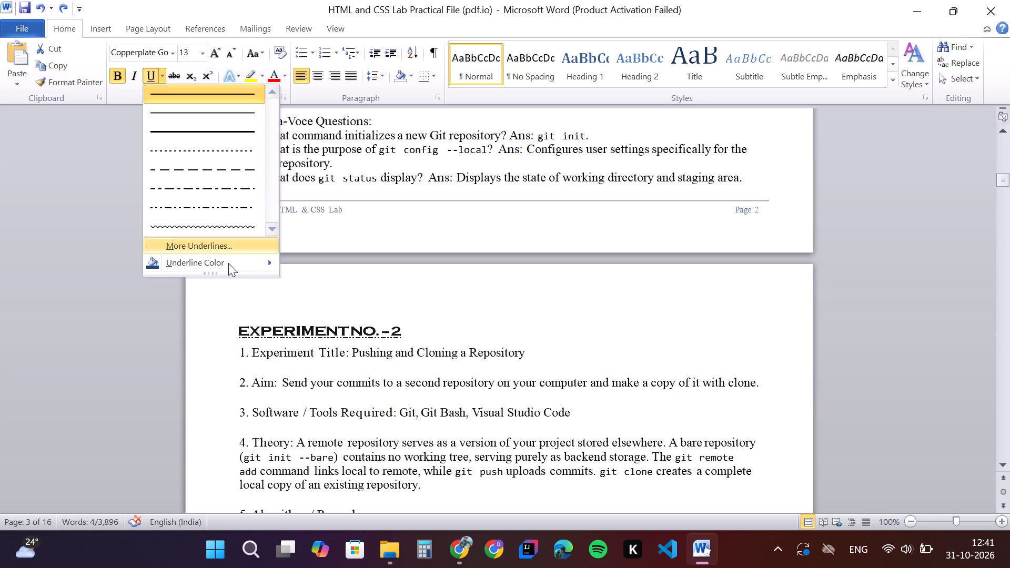
{"action": "left_click", "coordinate": [325, 291]}
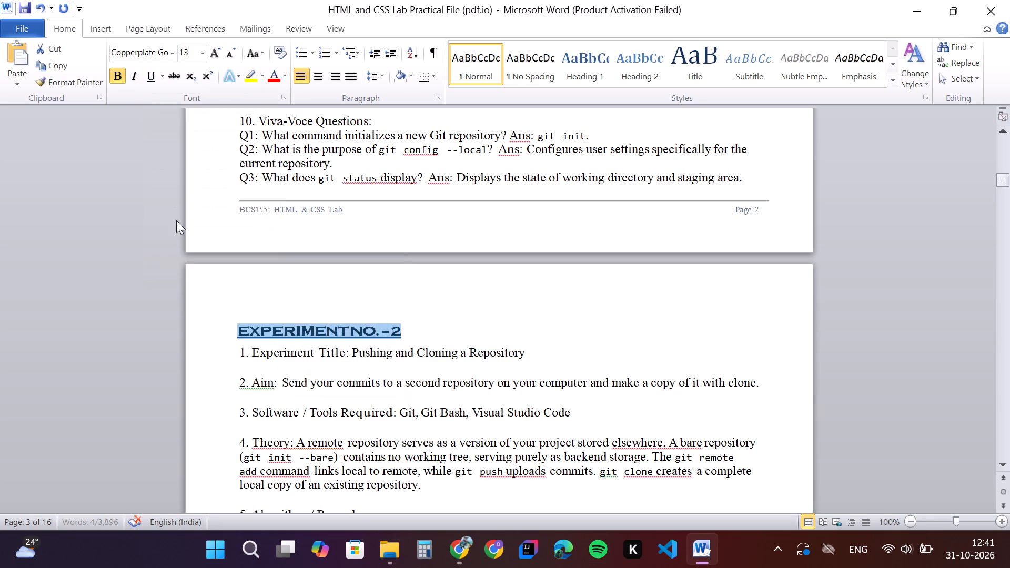
{"action": "left_click", "coordinate": [163, 70]}
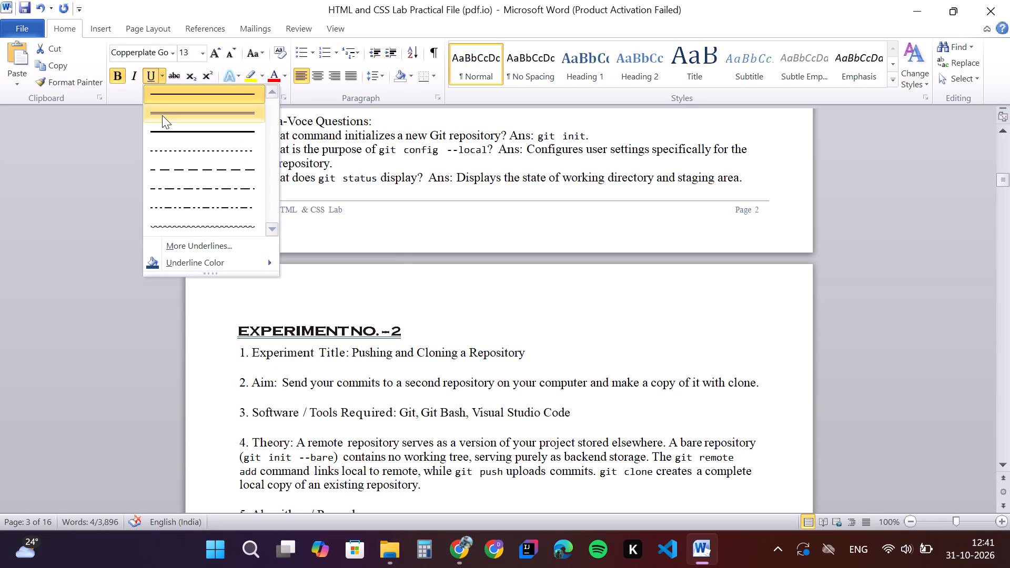
{"action": "left_click", "coordinate": [175, 133]}
{"action": "left_click", "coordinate": [870, 289]}
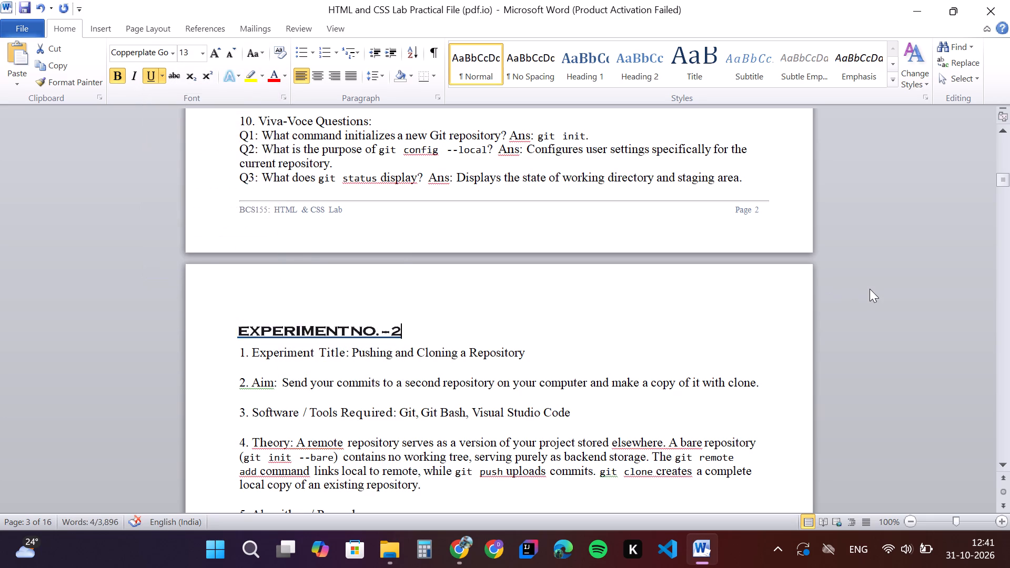
Change the underline of the Experiment 1 heading to a thick line in the dark blue theme colour.
{"action": "scroll", "coordinate": [870, 289], "scroll_direction": "up", "scroll_amount": 9}
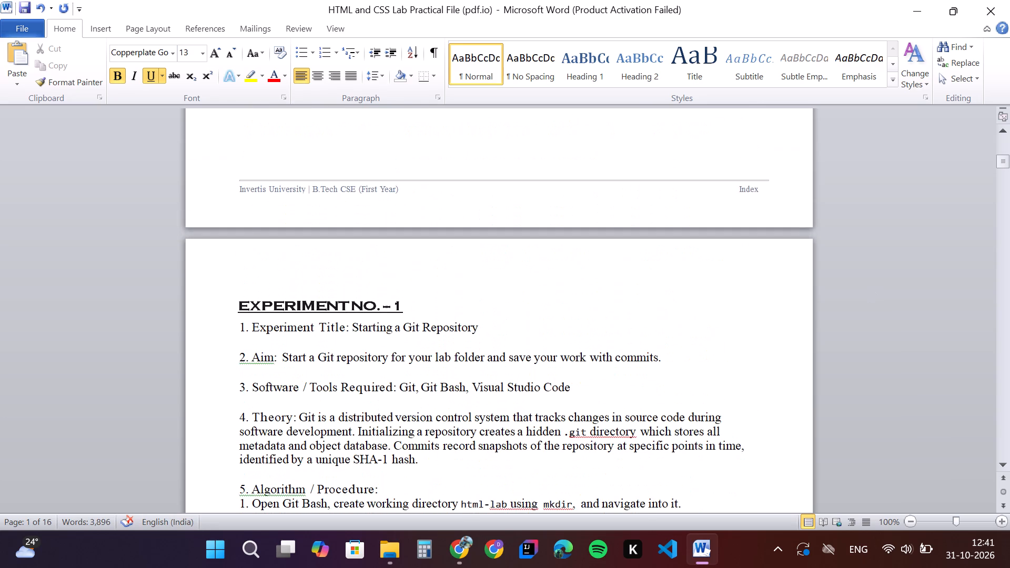
{"action": "left_click_drag", "start_coordinate": [426, 310], "coordinate": [278, 301]}
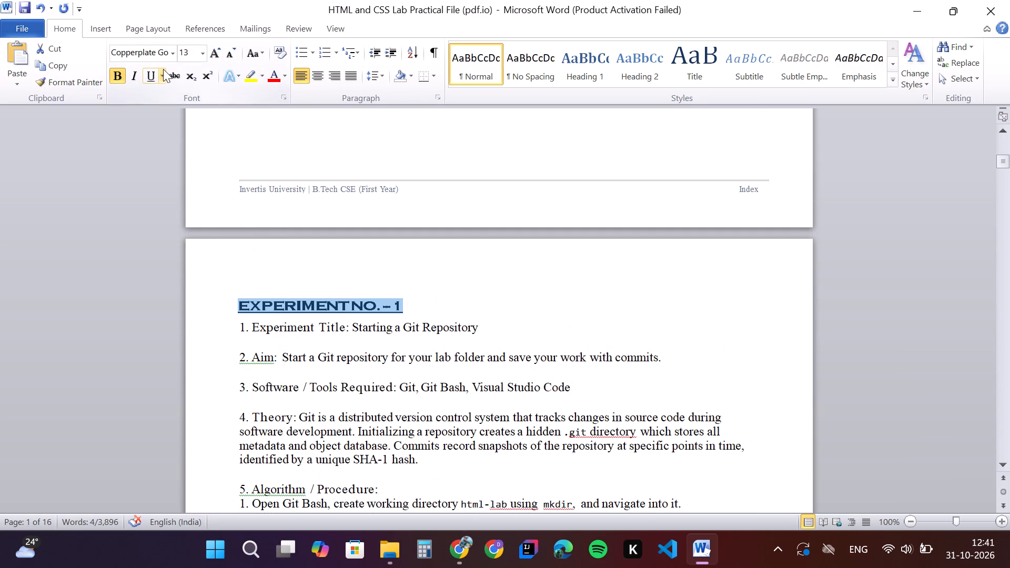
{"action": "left_click", "coordinate": [163, 69]}
{"action": "left_click", "coordinate": [185, 128]}
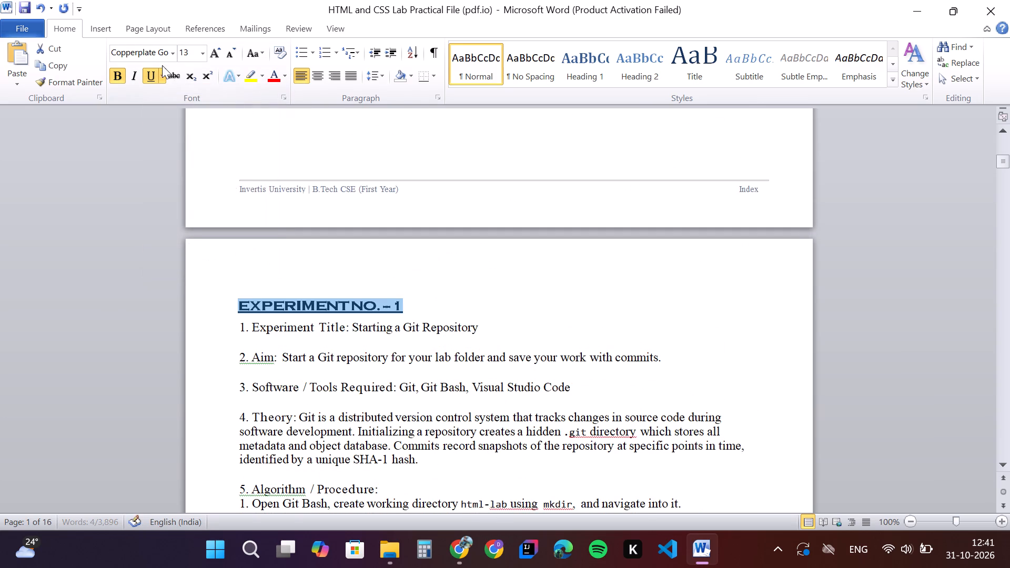
{"action": "left_click", "coordinate": [161, 72]}
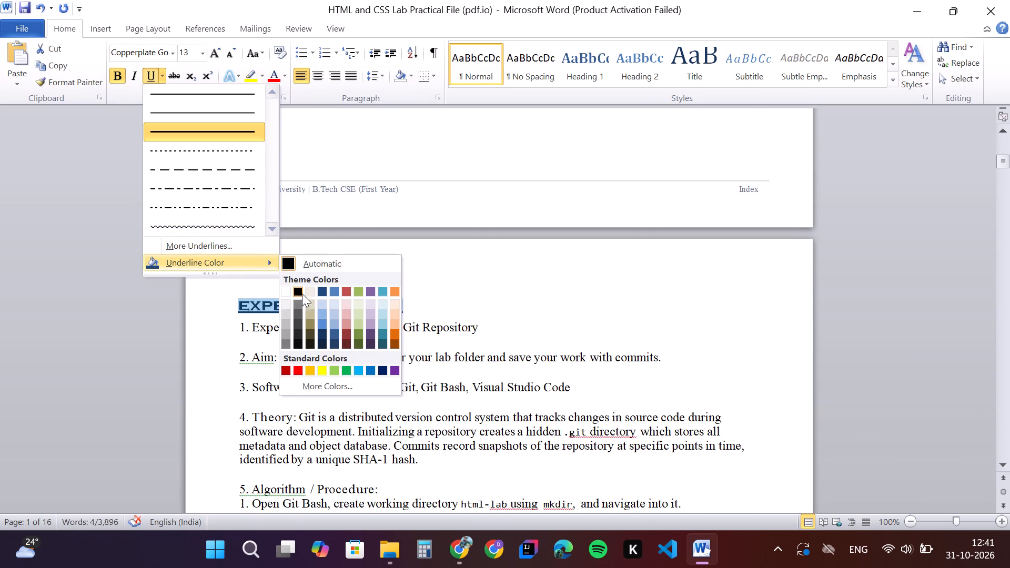
{"action": "left_click", "coordinate": [317, 291]}
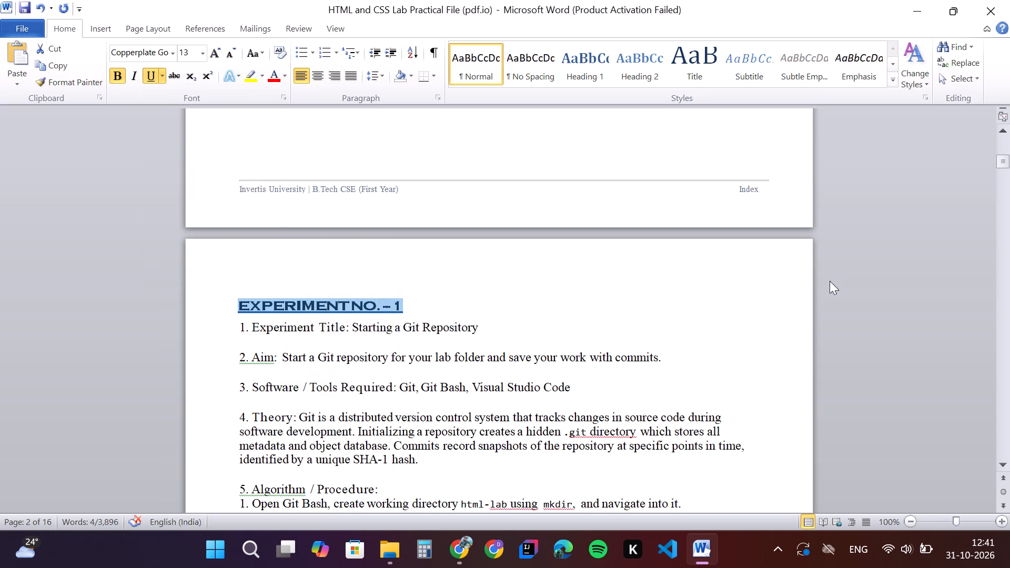
{"action": "left_click", "coordinate": [851, 282]}
Review the heading formatting and footers of the pages from Experiment 1 down to Experiment 08.
{"action": "scroll", "coordinate": [851, 282], "scroll_direction": "down", "scroll_amount": 17}
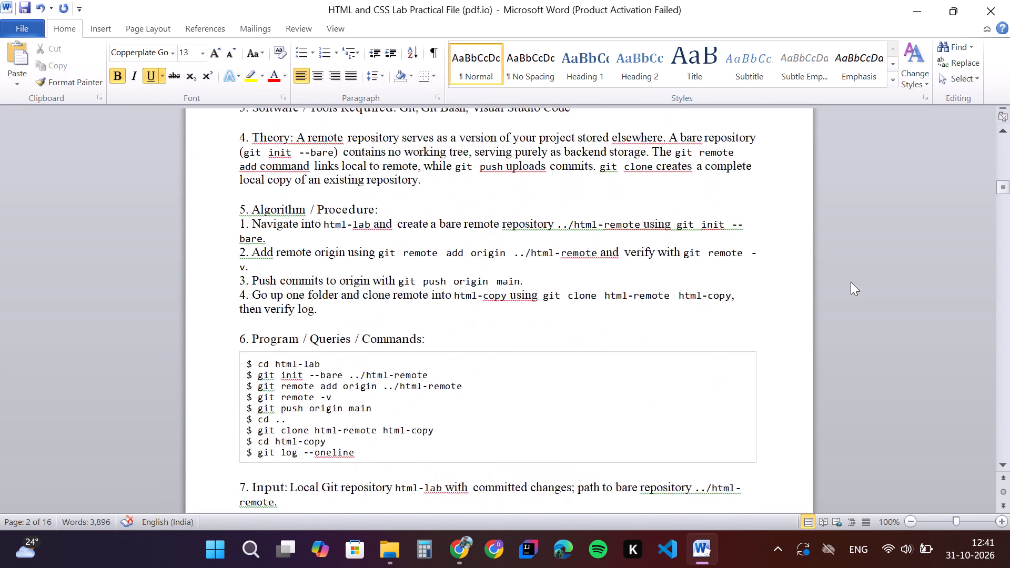
{"action": "scroll", "coordinate": [851, 282], "scroll_direction": "down", "scroll_amount": 18}
{"action": "scroll", "coordinate": [851, 282], "scroll_direction": "up", "scroll_amount": 3}
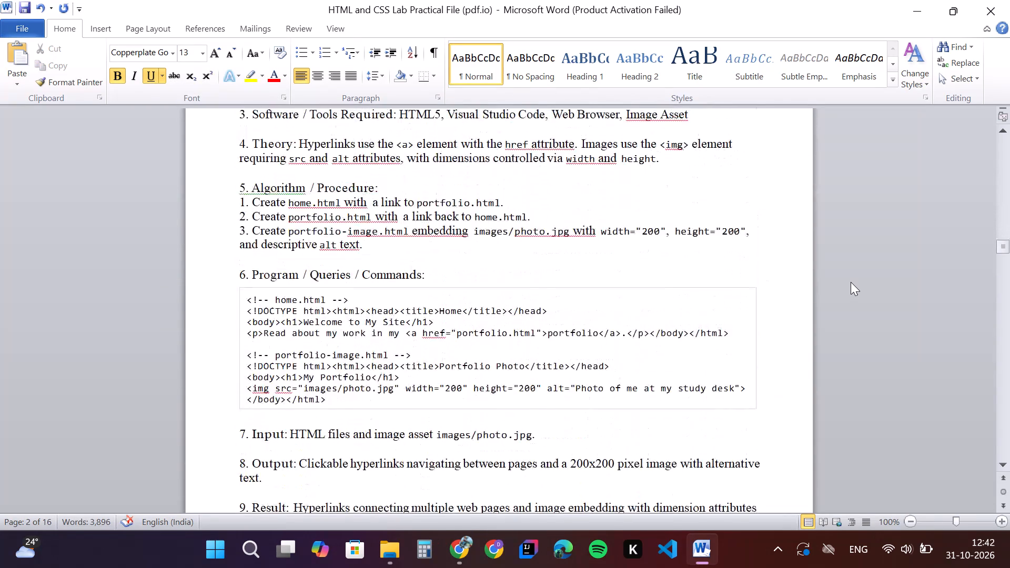
{"action": "scroll", "coordinate": [851, 282], "scroll_direction": "right", "scroll_amount": 1}
{"action": "scroll", "coordinate": [851, 282], "scroll_direction": "down", "scroll_amount": 6}
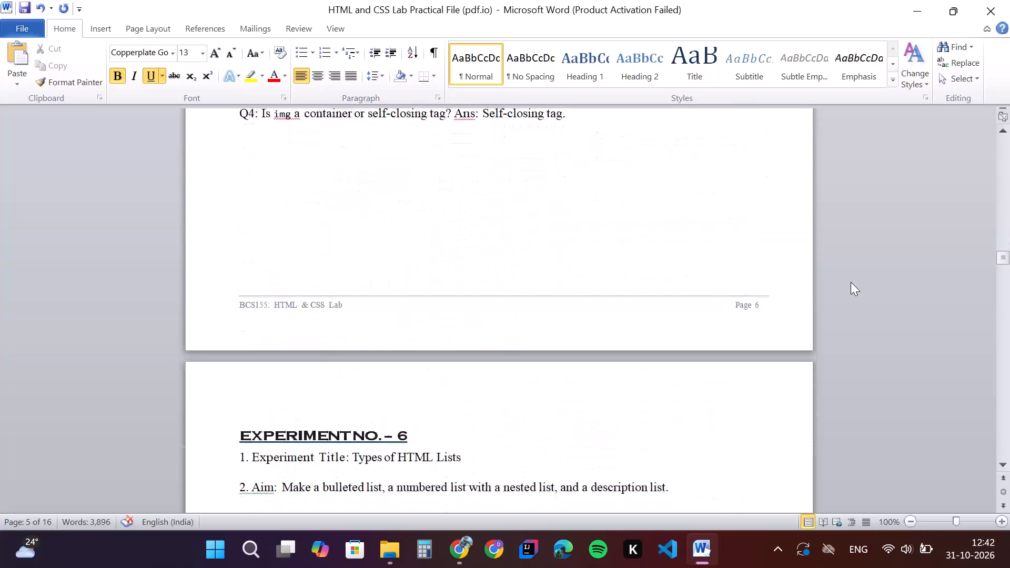
{"action": "scroll", "coordinate": [851, 282], "scroll_direction": "down", "scroll_amount": 11}
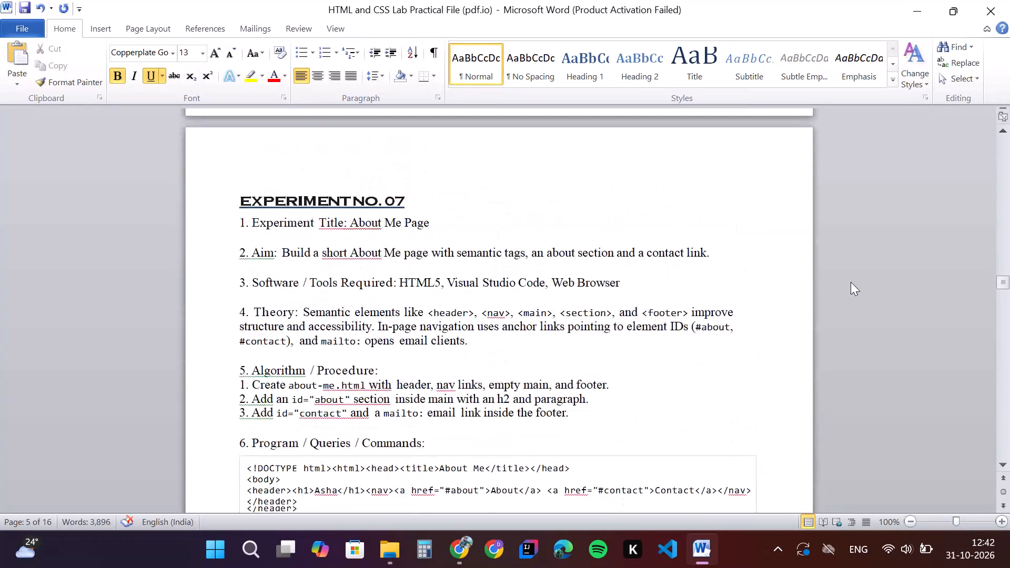
{"action": "scroll", "coordinate": [851, 282], "scroll_direction": "down", "scroll_amount": 7}
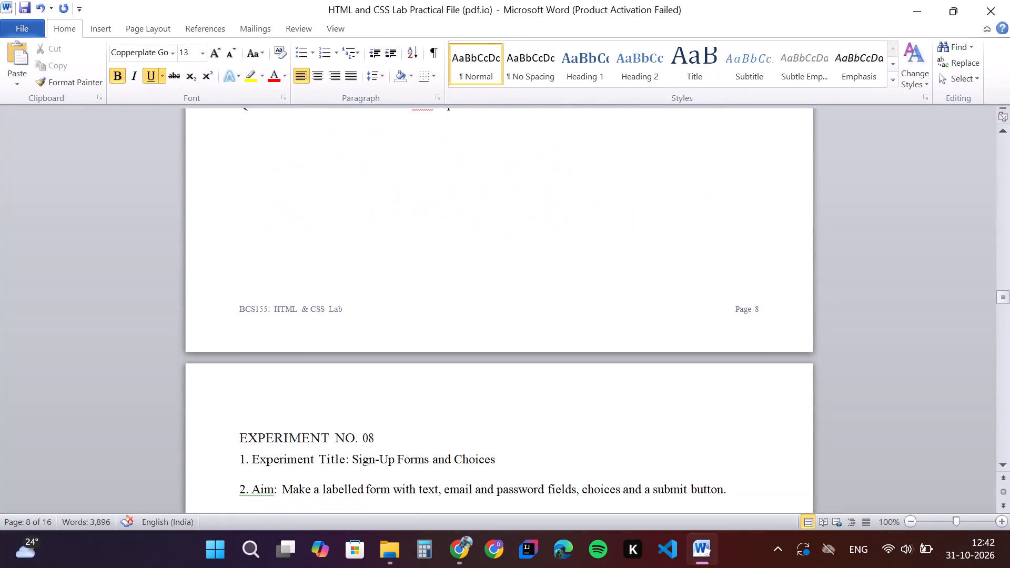
Paste the copied horizontal line above the page 8 footer and remove a blank line above it so the footer fits the page.
{"action": "left_click", "coordinate": [239, 308]}
{"action": "key", "text": "ctrl+v"}
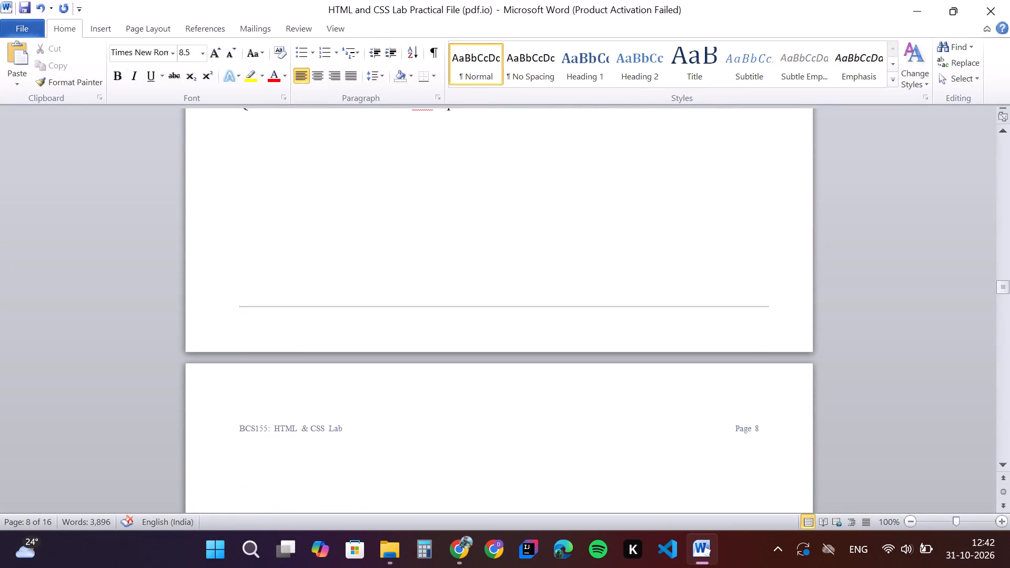
{"action": "left_click", "coordinate": [277, 201]}
{"action": "key", "text": "BackSpace"}
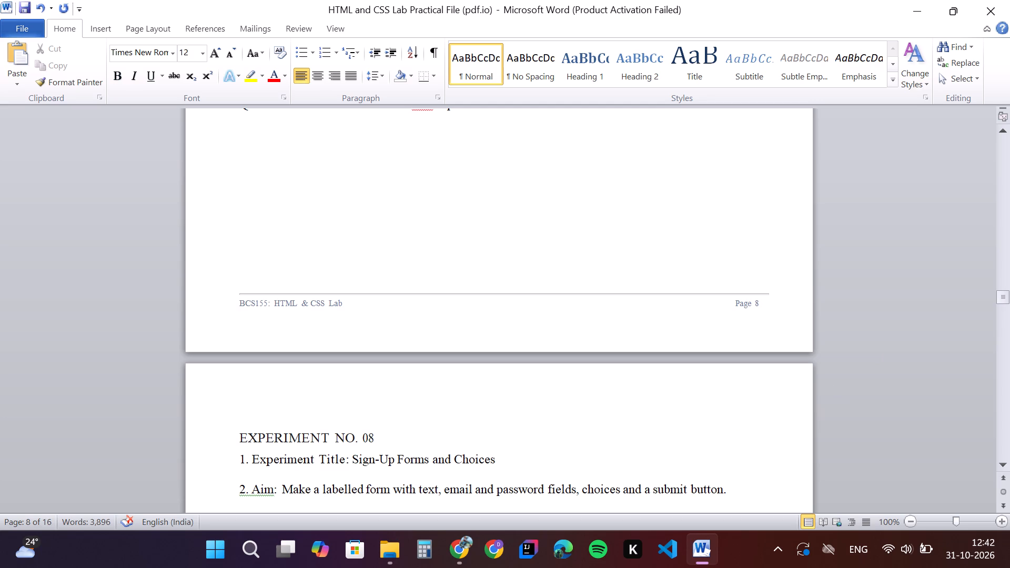
Make the Experiment 08 heading bold with a thick underline in the dark blue theme colour.
{"action": "left_click_drag", "start_coordinate": [374, 439], "coordinate": [232, 429]}
{"action": "key", "text": "ctrl+b"}
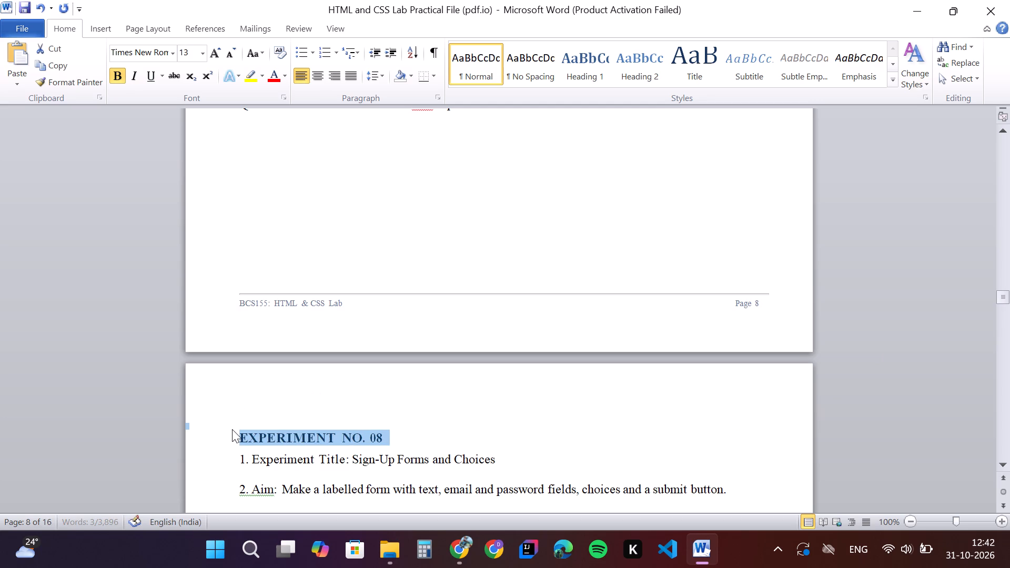
{"action": "key", "text": "ctrl+u"}
{"action": "left_click", "coordinate": [161, 77]}
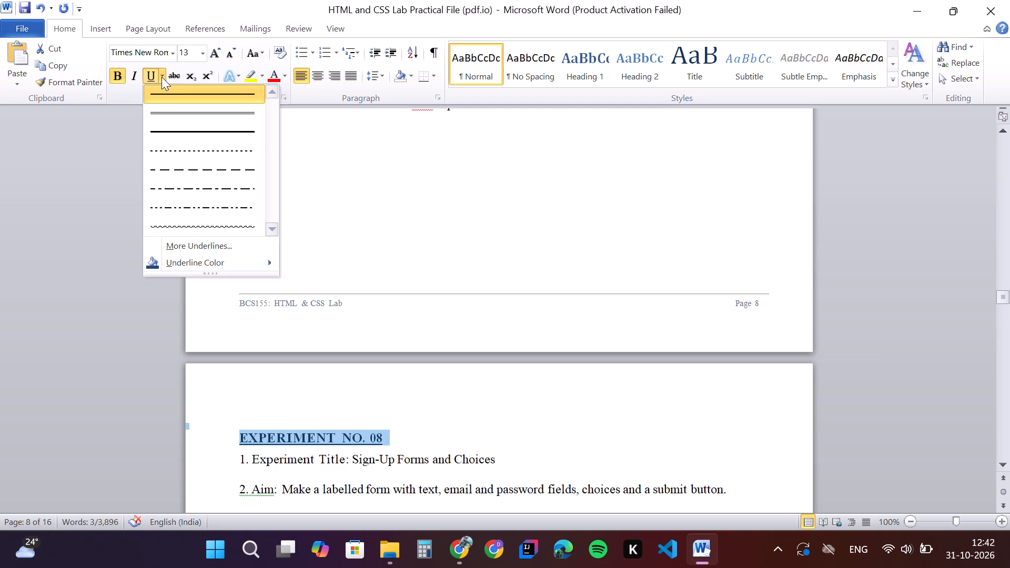
{"action": "left_click", "coordinate": [204, 125]}
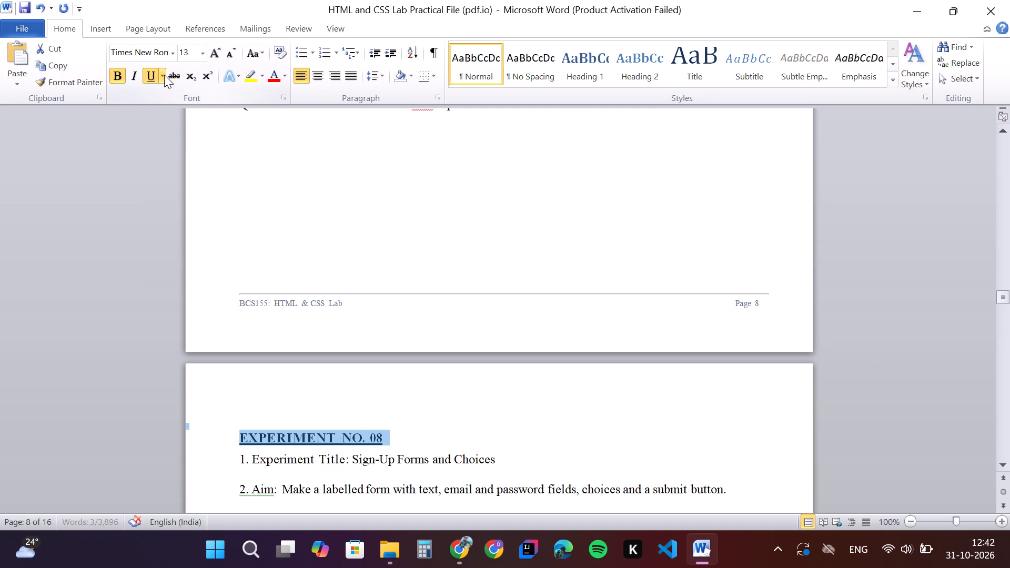
{"action": "left_click", "coordinate": [164, 75]}
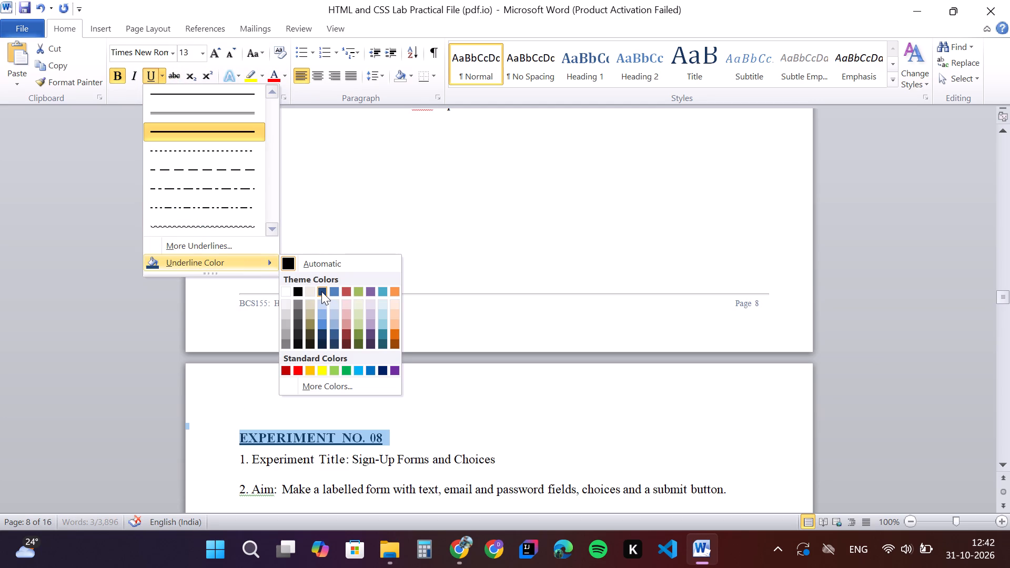
{"action": "left_click", "coordinate": [321, 291]}
{"action": "left_click", "coordinate": [146, 326]}
Set the Experiment 08 heading's font to Copperplate Gothic Bold.
{"action": "scroll", "coordinate": [146, 326], "scroll_direction": "down", "scroll_amount": 4}
{"action": "left_click_drag", "start_coordinate": [394, 175], "coordinate": [267, 173]}
{"action": "left_click", "coordinate": [169, 46]}
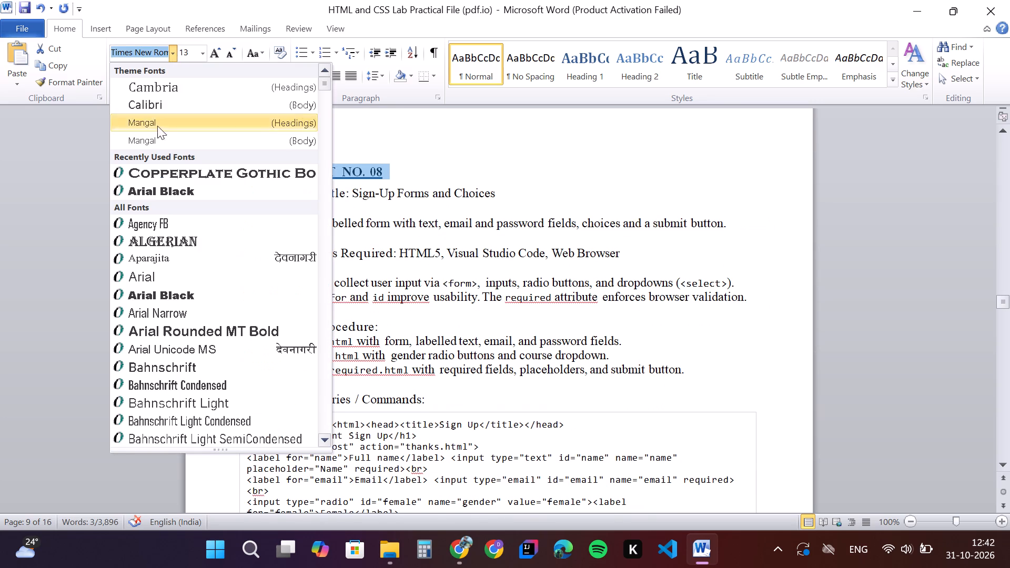
{"action": "left_click", "coordinate": [196, 168]}
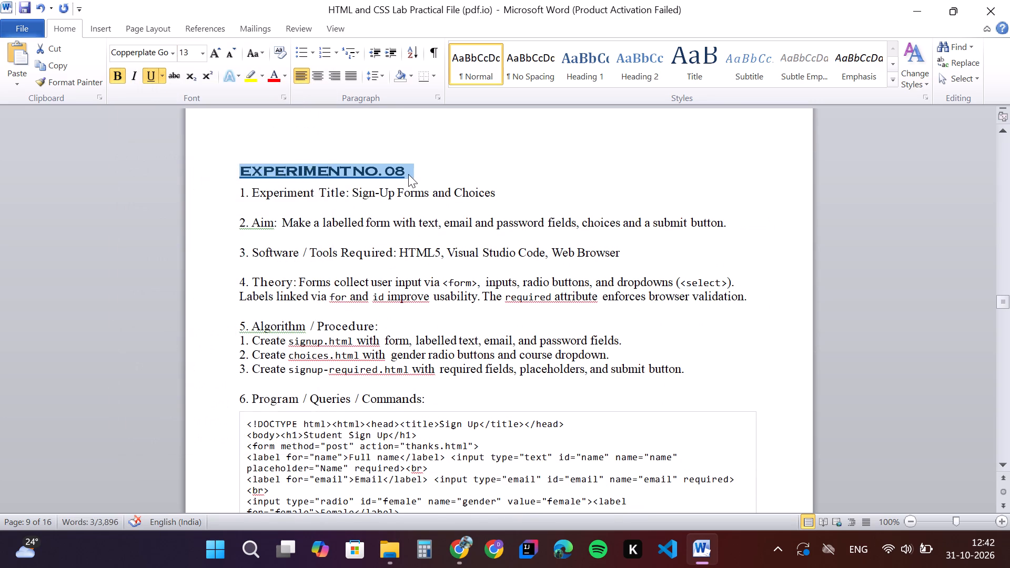
Edit the Experiment 08 heading to read "EXPERIMENT NO. – 8", dropping the leading zero and spacing both sides of the dash.
{"action": "left_click", "coordinate": [400, 170]}
{"action": "key", "text": "Left"}
{"action": "key", "text": "BackSpace"}
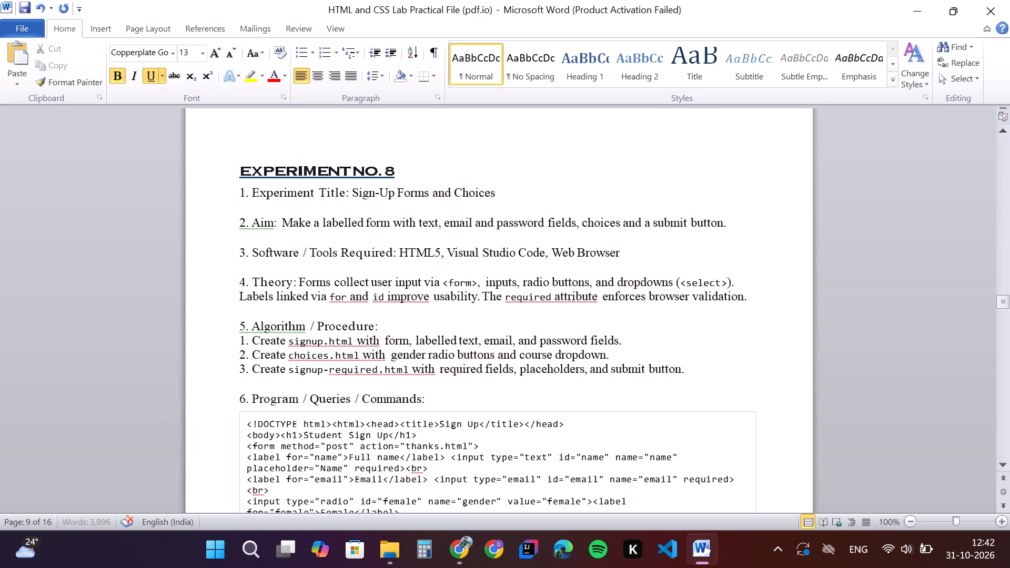
{"action": "type", "text": "--"}
{"action": "key", "text": "space"}
{"action": "key", "text": "space"}
{"action": "key", "text": "space"}
{"action": "key", "text": "space"}
{"action": "key", "text": "space"}
{"action": "key", "text": "BackSpace"}
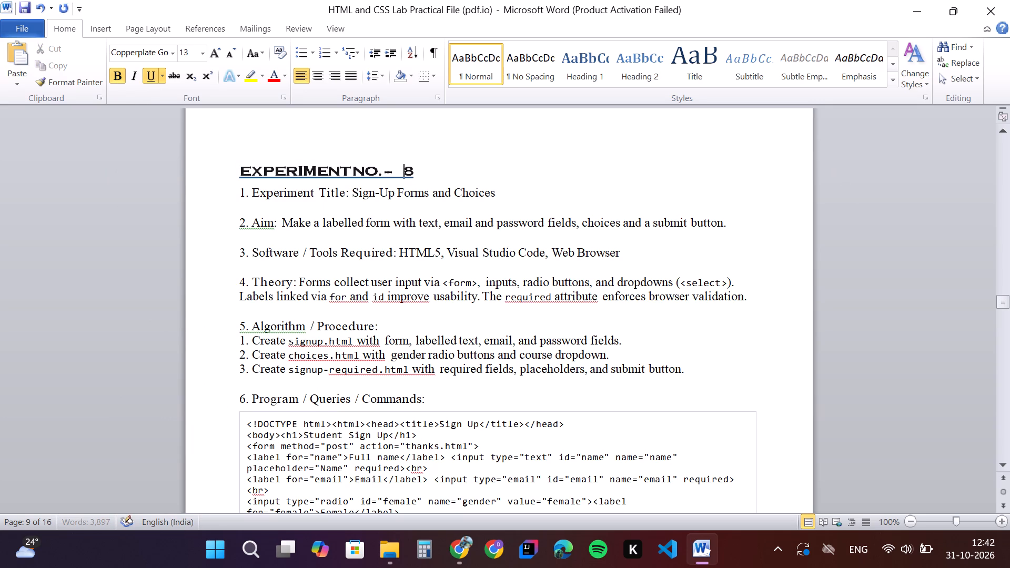
{"action": "key", "text": "BackSpace"}
{"action": "key", "text": "BackSpace"}
{"action": "key", "text": "BackSpace"}
{"action": "key", "text": "space"}
{"action": "key", "text": "space"}
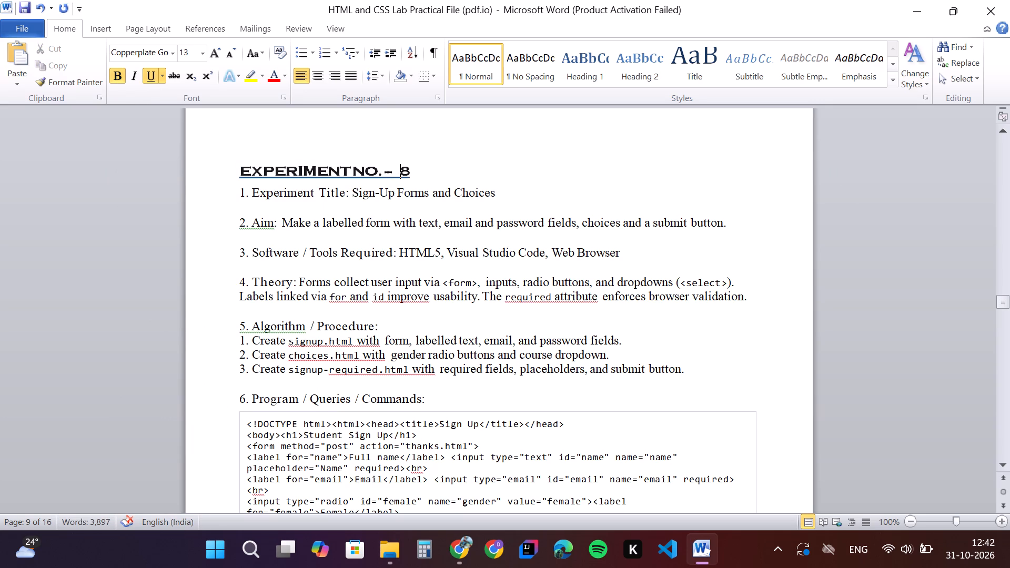
{"action": "key", "text": "space"}
{"action": "key", "text": "BackSpace"}
{"action": "key", "text": "BackSpace"}
{"action": "key", "text": "BackSpace"}
{"action": "key", "text": "BackSpace"}
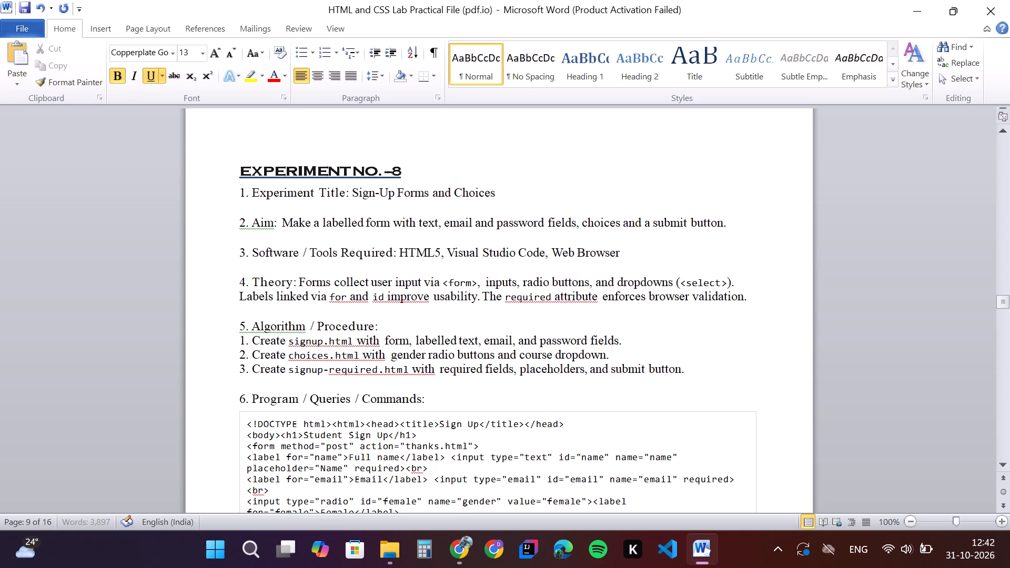
{"action": "key", "text": "space"}
{"action": "key", "text": "space"}
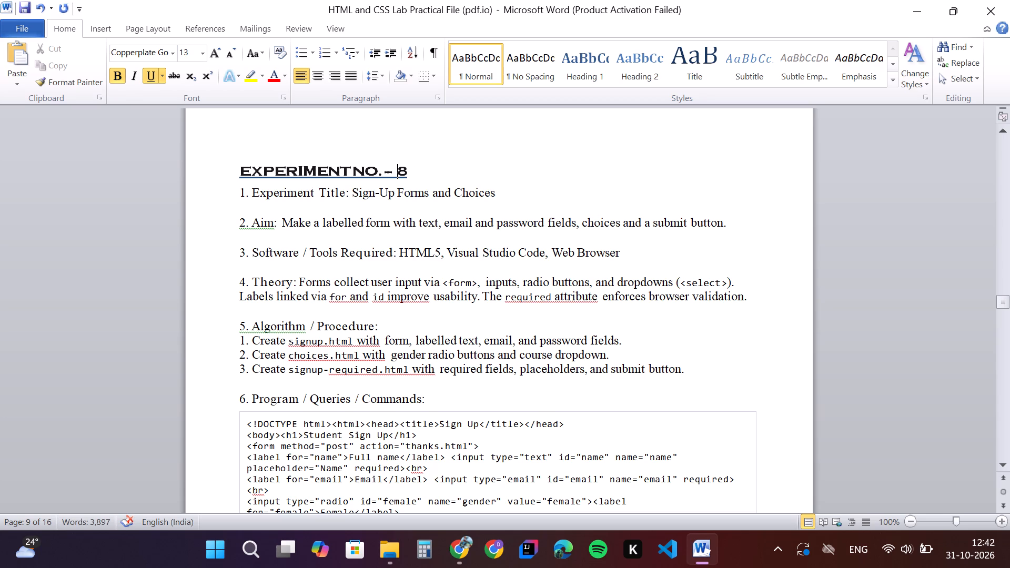
{"action": "left_click", "coordinate": [384, 171]}
{"action": "key", "text": "space"}
{"action": "key", "text": "space"}
{"action": "left_click", "coordinate": [906, 215]}
Remove a blank line above the page 9 footer and paste the copied horizontal line above the footer text.
{"action": "scroll", "coordinate": [906, 215], "scroll_direction": "down", "scroll_amount": 5}
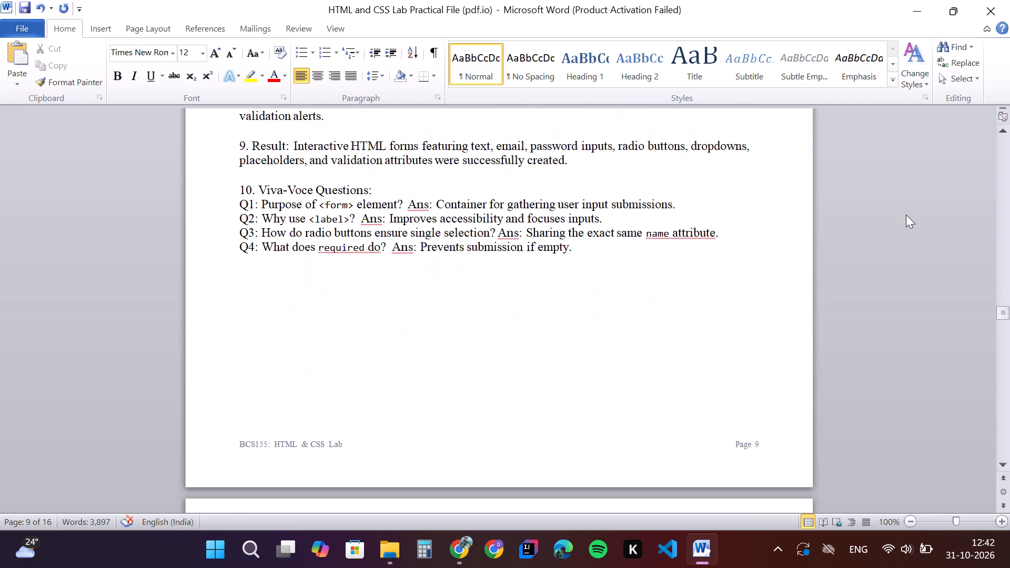
{"action": "left_click", "coordinate": [302, 382]}
{"action": "key", "text": "BackSpace"}
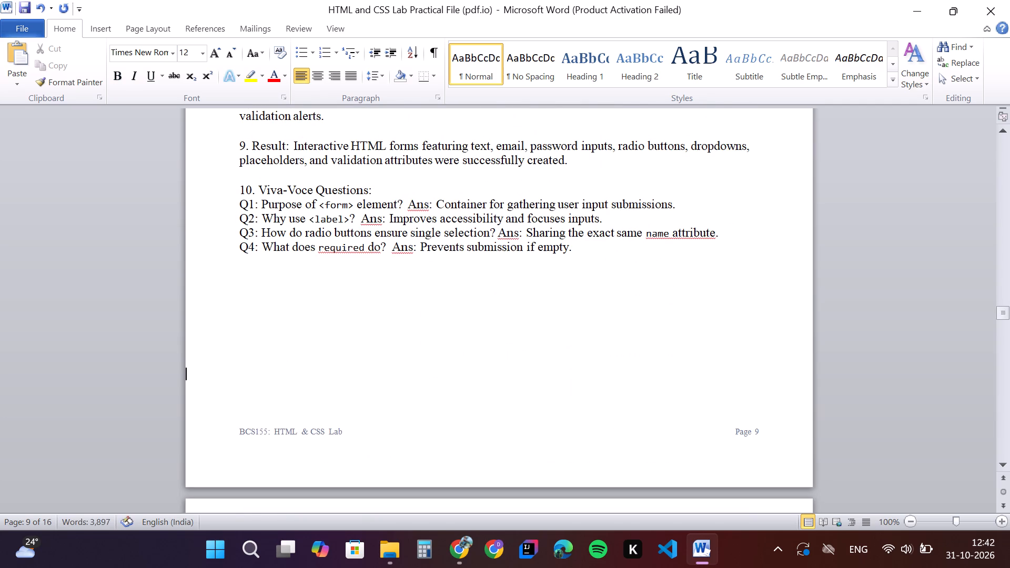
{"action": "left_click", "coordinate": [243, 428]}
{"action": "key", "text": "Left"}
{"action": "key", "text": "ctrl+v"}
{"action": "left_click", "coordinate": [882, 399]}
Make the Experiment 09 heading bold with a thick underline in the dark blue theme colour.
{"action": "scroll", "coordinate": [882, 399], "scroll_direction": "down", "scroll_amount": 1}
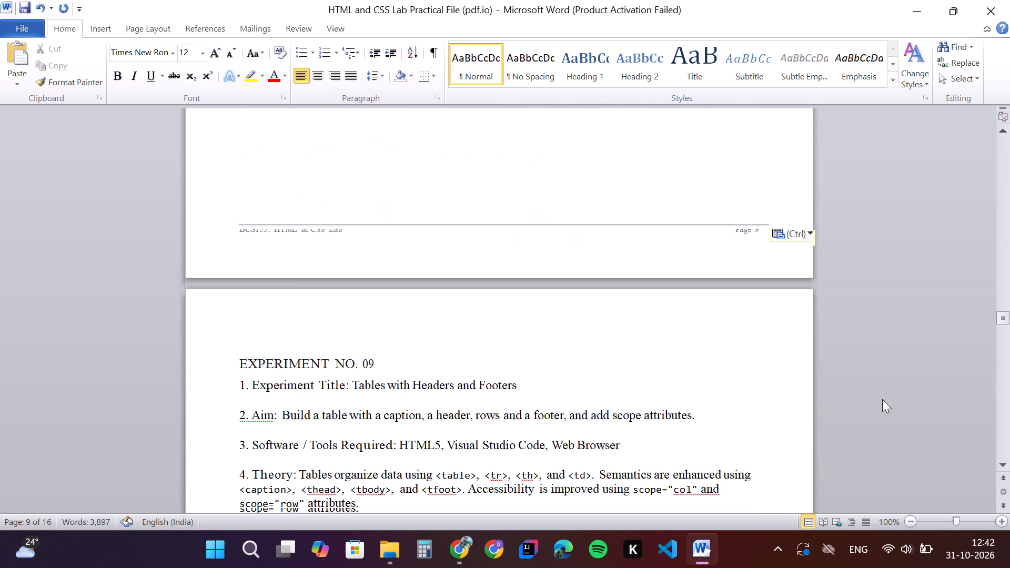
{"action": "scroll", "coordinate": [882, 399], "scroll_direction": "down", "scroll_amount": 2}
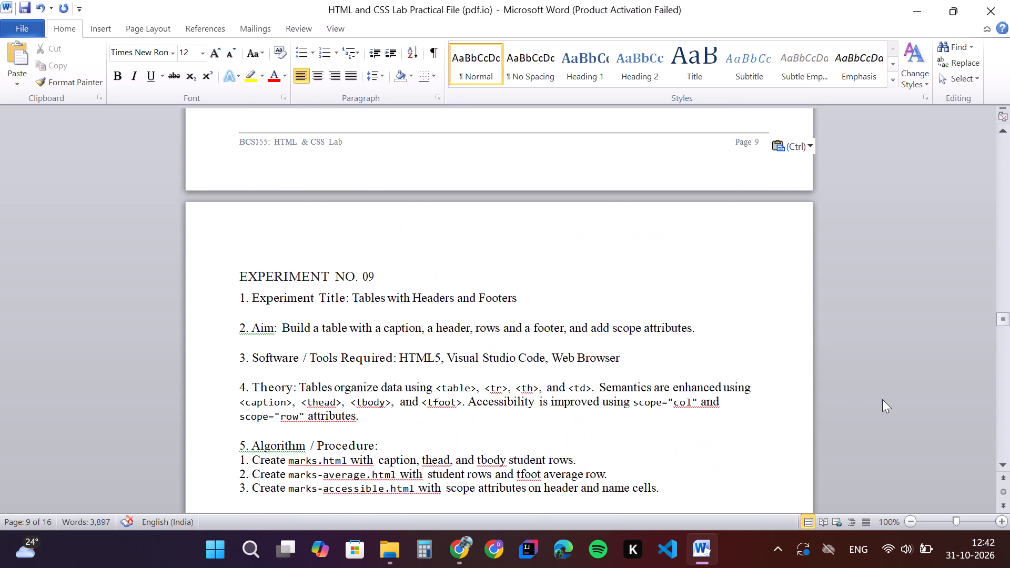
{"action": "left_click_drag", "start_coordinate": [381, 246], "coordinate": [217, 241]}
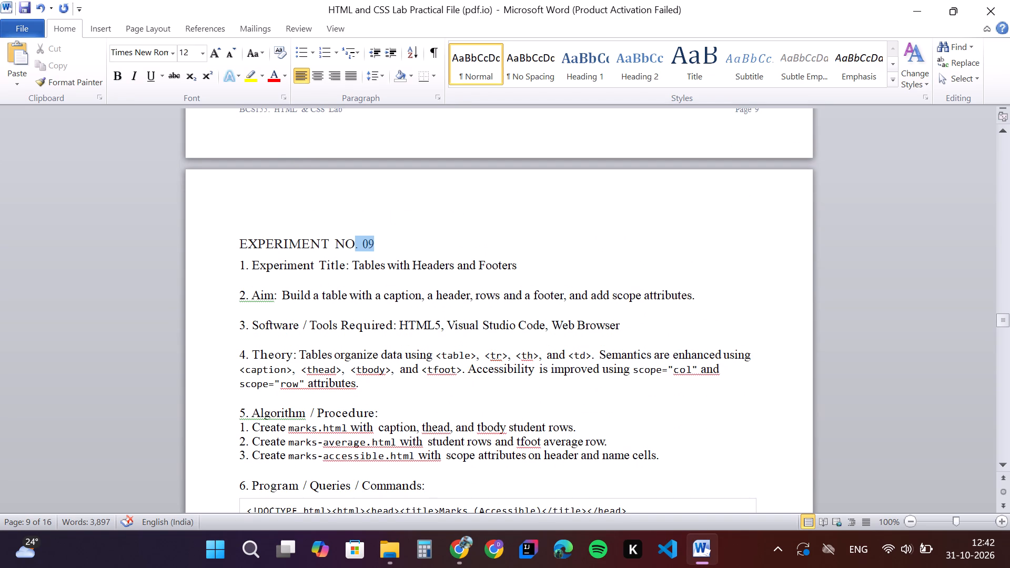
{"action": "left_click_drag", "start_coordinate": [217, 241], "coordinate": [217, 240]}
{"action": "key", "text": "ctrl+b"}
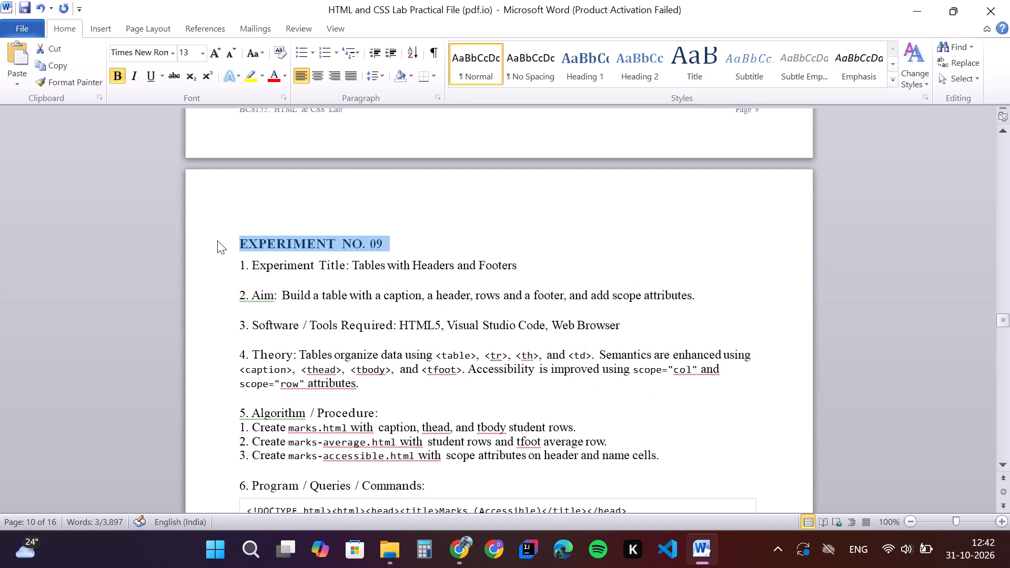
{"action": "key", "text": "ctrl+u"}
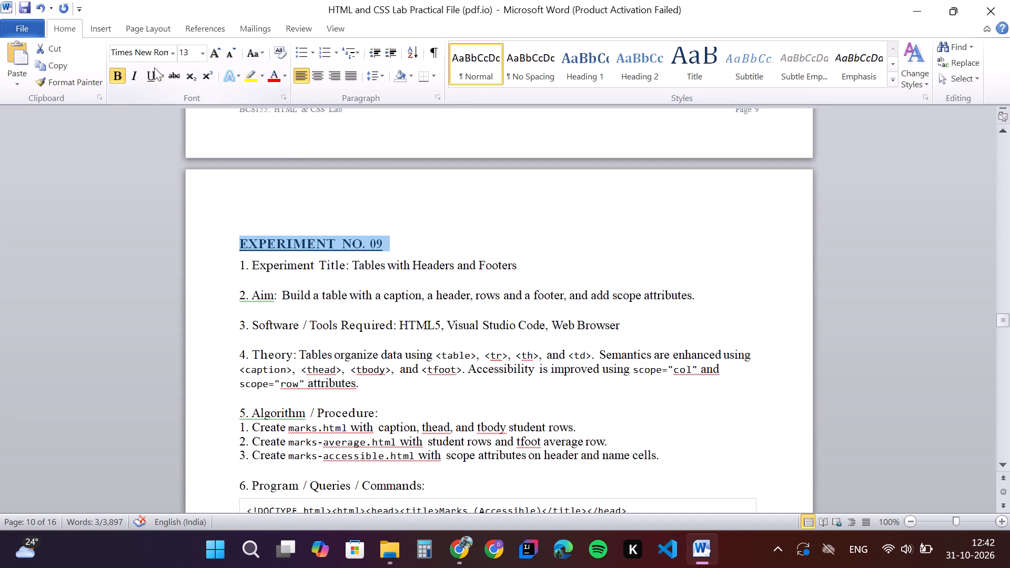
{"action": "left_click", "coordinate": [161, 74]}
{"action": "left_click", "coordinate": [177, 131]}
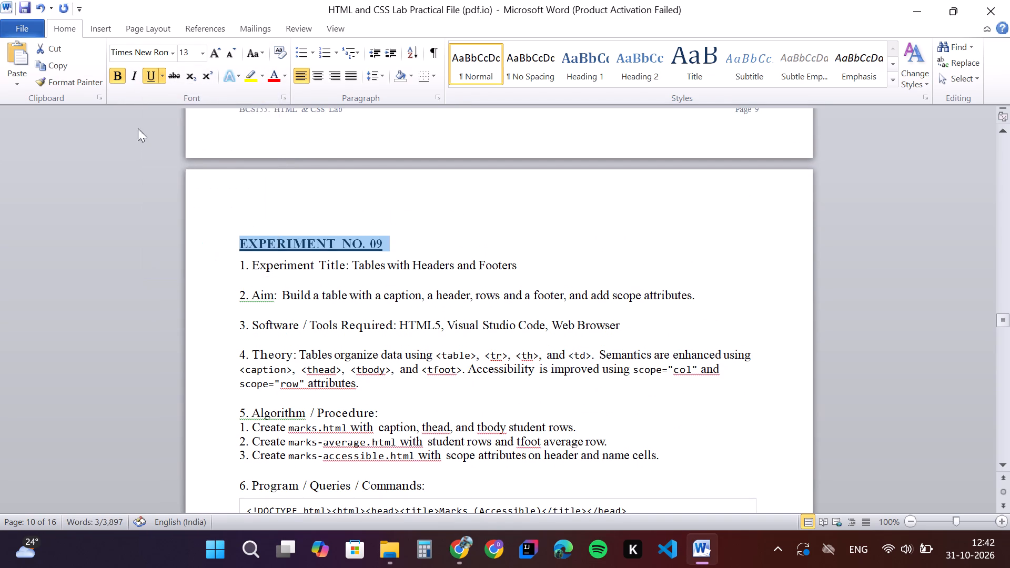
{"action": "left_click", "coordinate": [163, 72]}
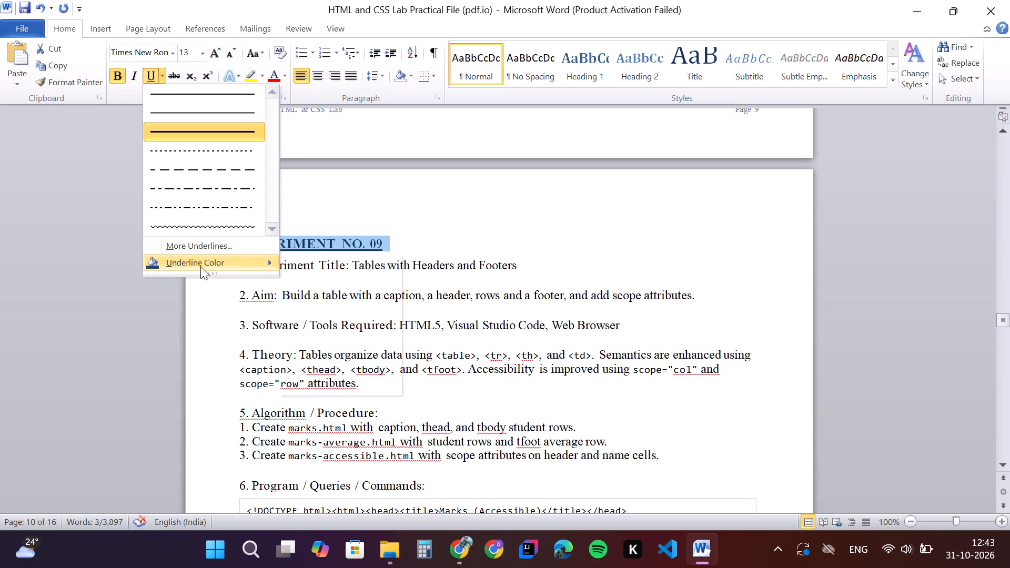
{"action": "left_click", "coordinate": [320, 292]}
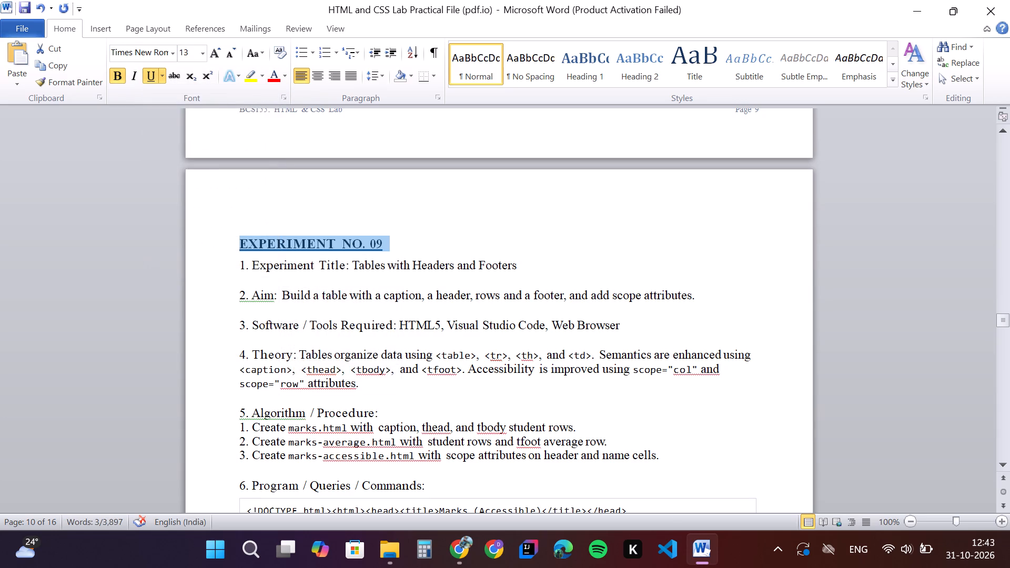
Set the Experiment 09 heading's font to Copperplate Gothic Bold.
{"action": "left_click", "coordinate": [171, 52]}
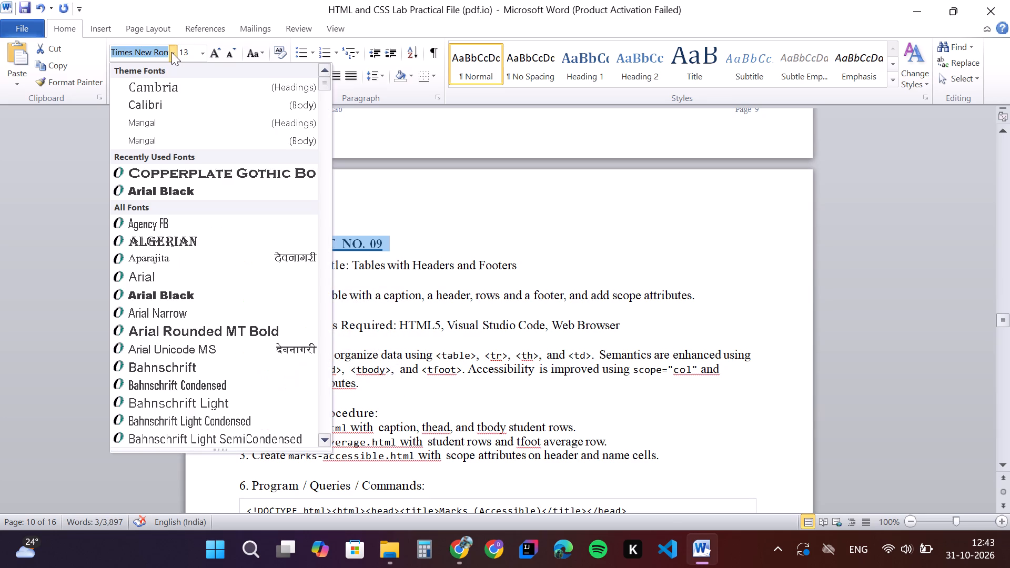
{"action": "left_click", "coordinate": [173, 171]}
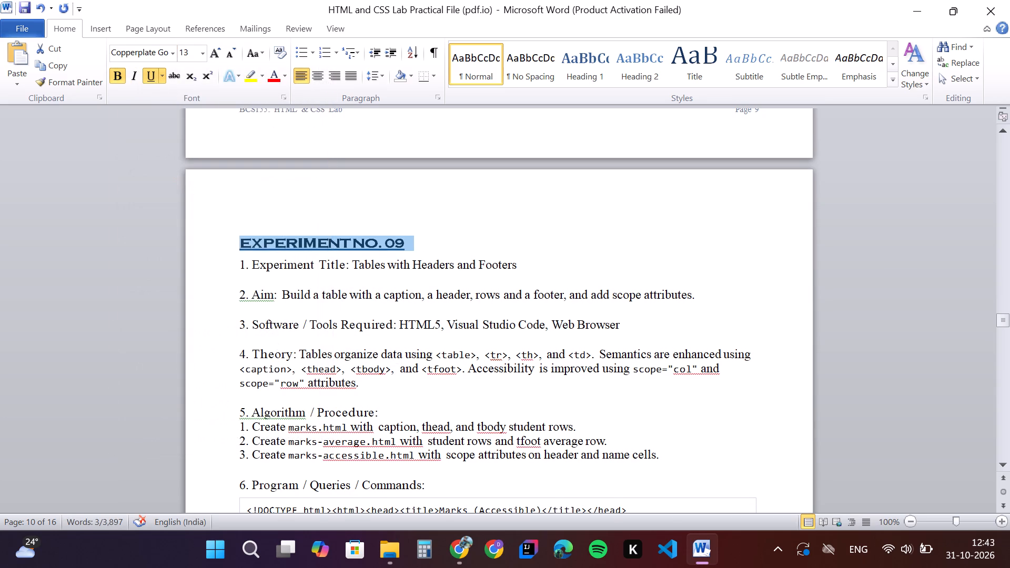
{"action": "left_click", "coordinate": [409, 272]}
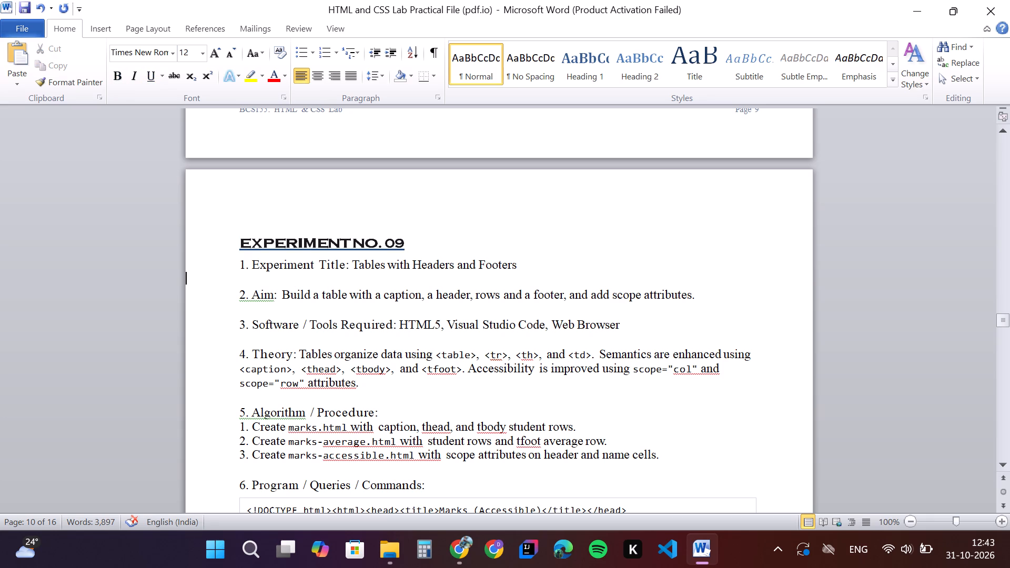
{"action": "left_click", "coordinate": [432, 271]}
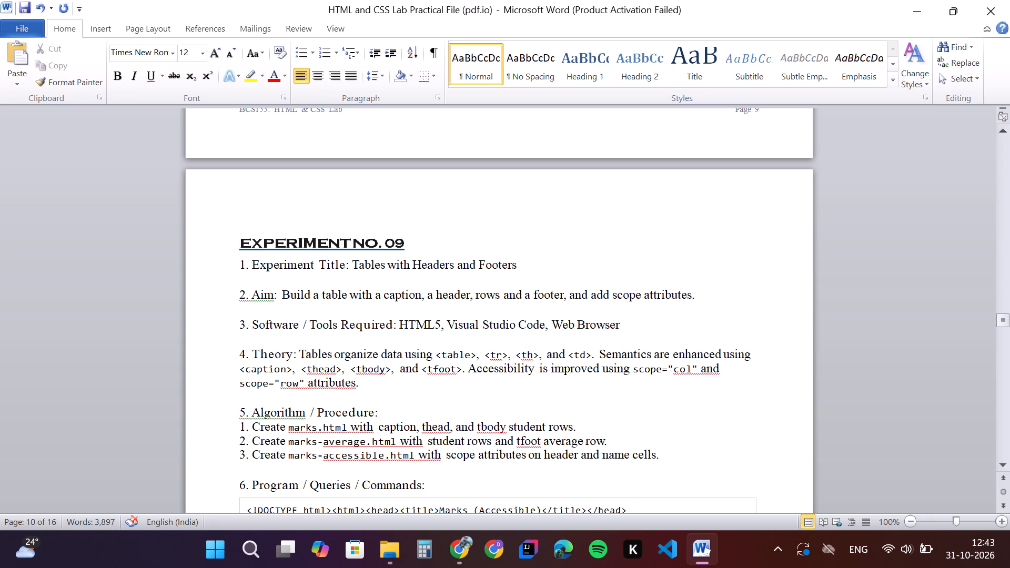
{"action": "left_click", "coordinate": [418, 297]}
{"action": "left_click", "coordinate": [397, 327]}
{"action": "left_click", "coordinate": [370, 370]}
Set the Experiment 09 heading's font size to 16.
{"action": "left_click_drag", "start_coordinate": [404, 243], "coordinate": [250, 235]}
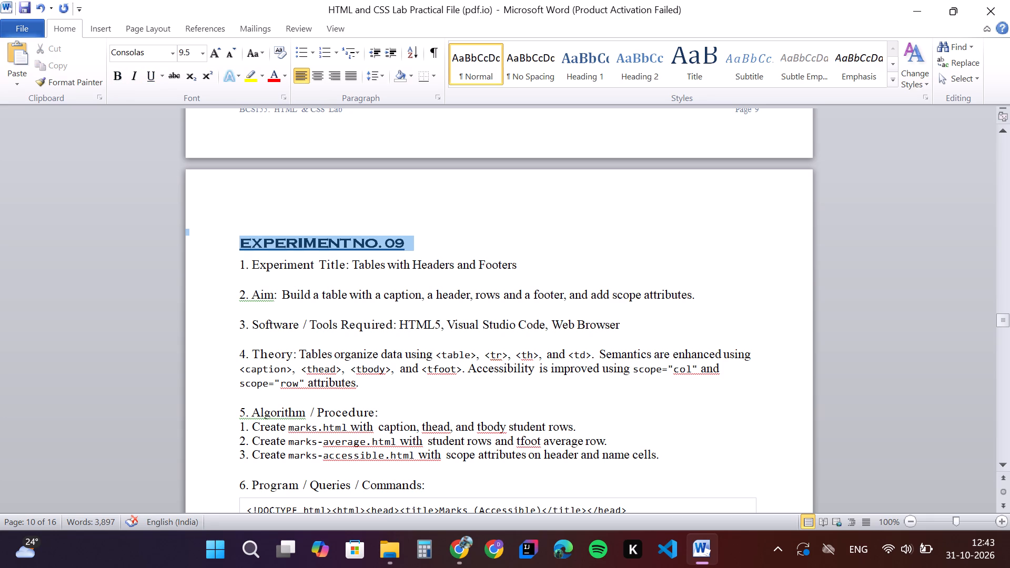
{"action": "left_click_drag", "start_coordinate": [250, 235], "coordinate": [246, 235]}
{"action": "left_click", "coordinate": [203, 50]}
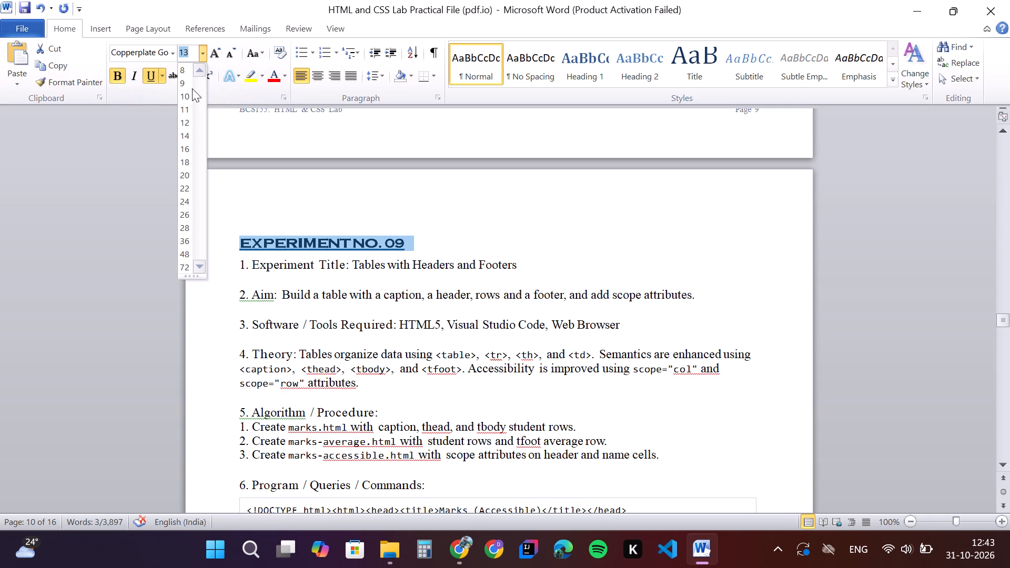
{"action": "left_click", "coordinate": [187, 145]}
{"action": "left_click", "coordinate": [96, 343]}
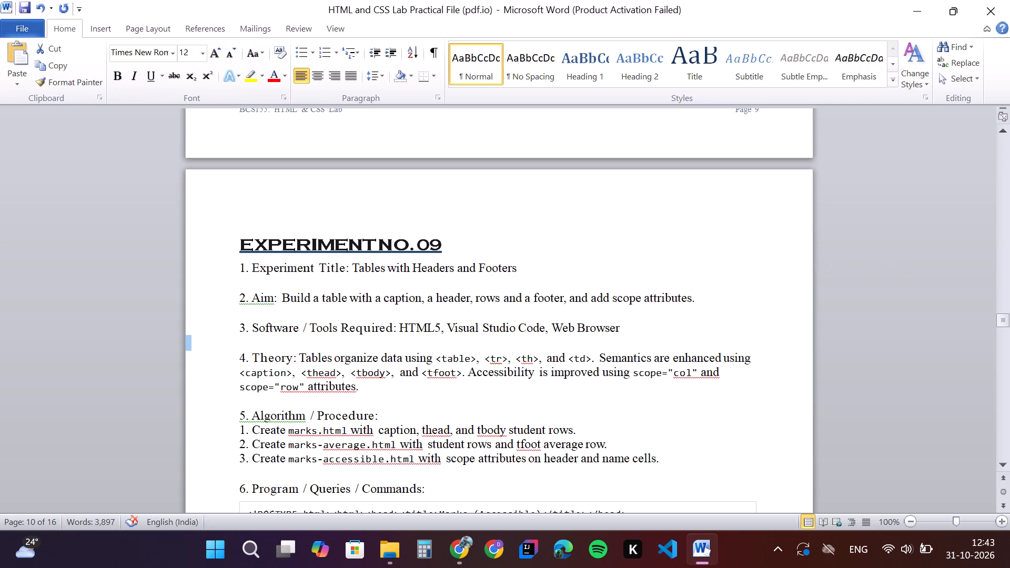
Set the Experiment 09 heading's font size to 15.
{"action": "left_click_drag", "start_coordinate": [447, 242], "coordinate": [239, 218]}
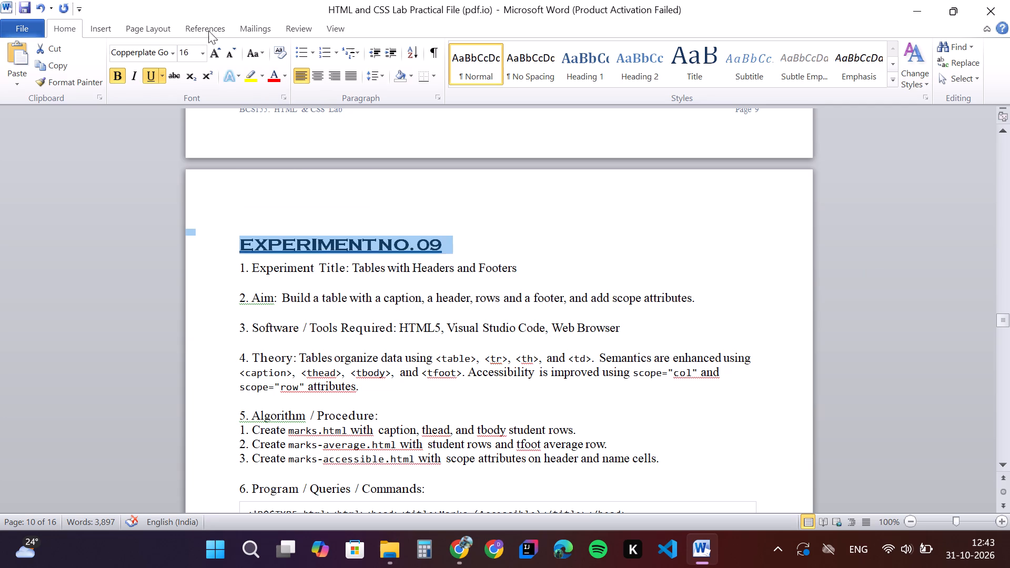
{"action": "left_click", "coordinate": [193, 50]}
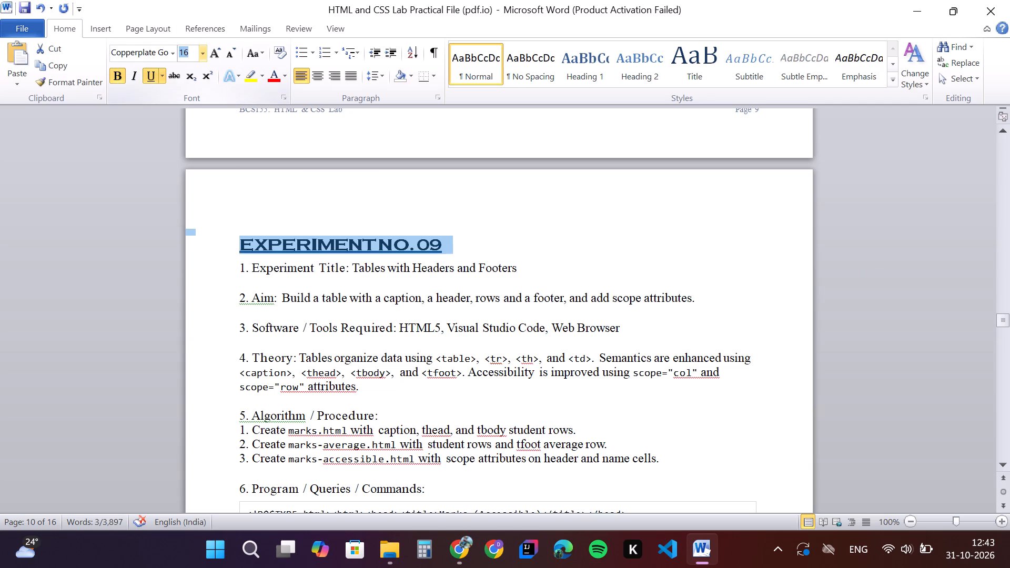
{"action": "type", "text": "15"}
{"action": "key", "text": "Return"}
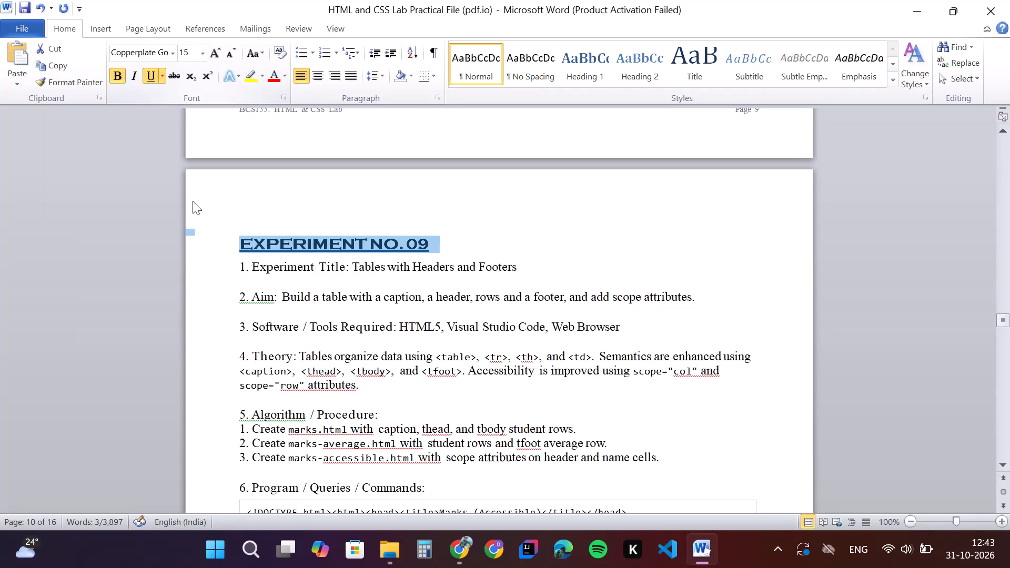
{"action": "left_click", "coordinate": [193, 201]}
Remove a blank line above the page 10 footer and paste the copied horizontal line above the footer text.
{"action": "scroll", "coordinate": [850, 277], "scroll_direction": "down", "scroll_amount": 3}
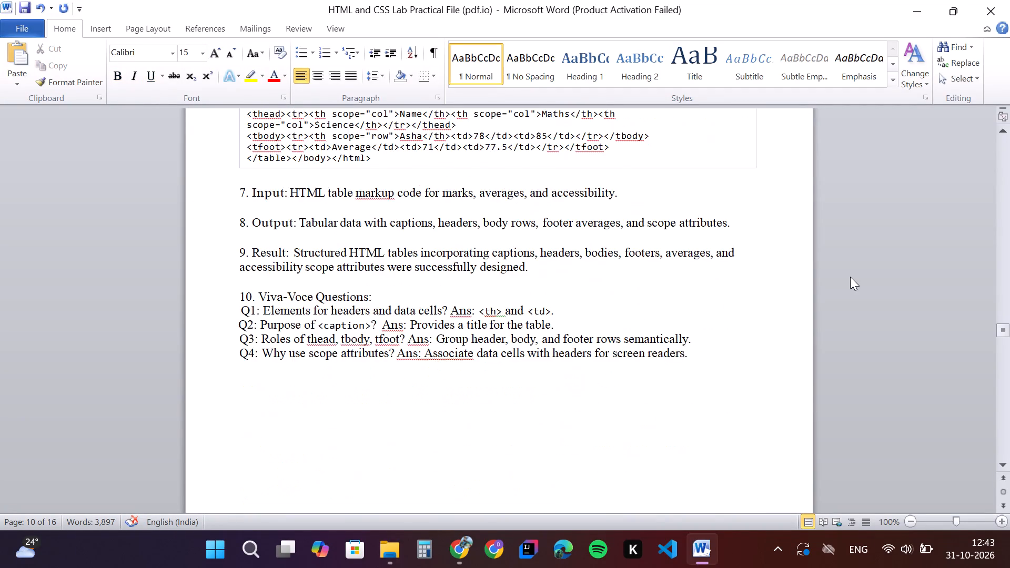
{"action": "scroll", "coordinate": [850, 277], "scroll_direction": "down", "scroll_amount": 2}
{"action": "left_click", "coordinate": [269, 398]}
{"action": "key", "text": "BackSpace"}
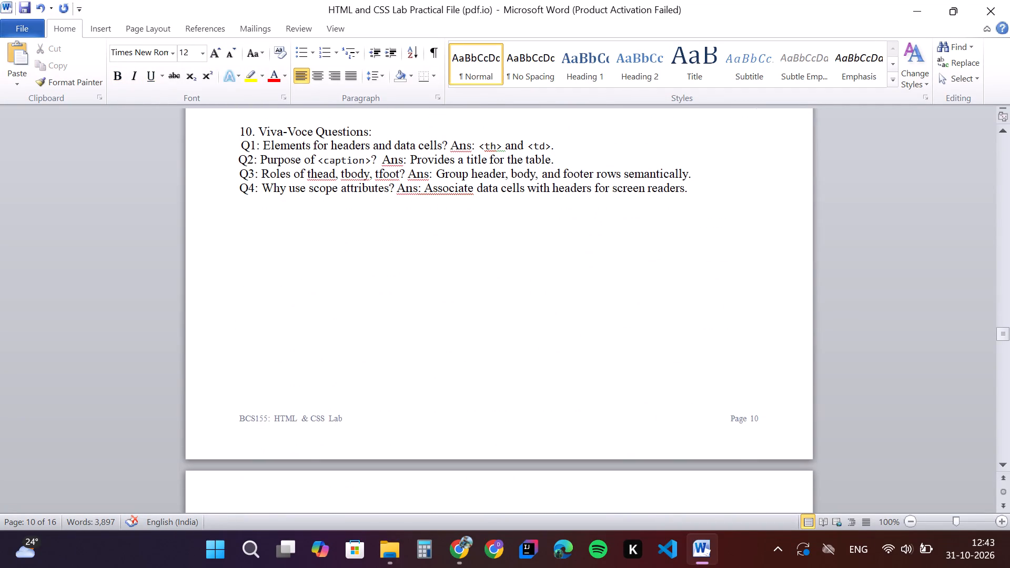
{"action": "left_click", "coordinate": [229, 410]}
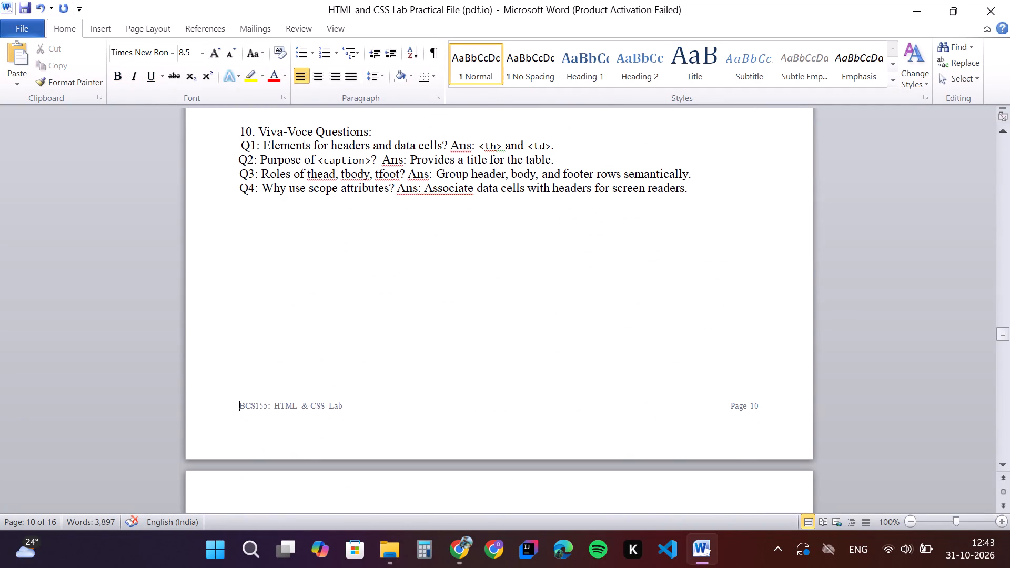
{"action": "key", "text": "ctrl+v"}
{"action": "left_click", "coordinate": [908, 257]}
Set the Experiment 8 heading's font size to 15.
{"action": "scroll", "coordinate": [908, 257], "scroll_direction": "up", "scroll_amount": 4}
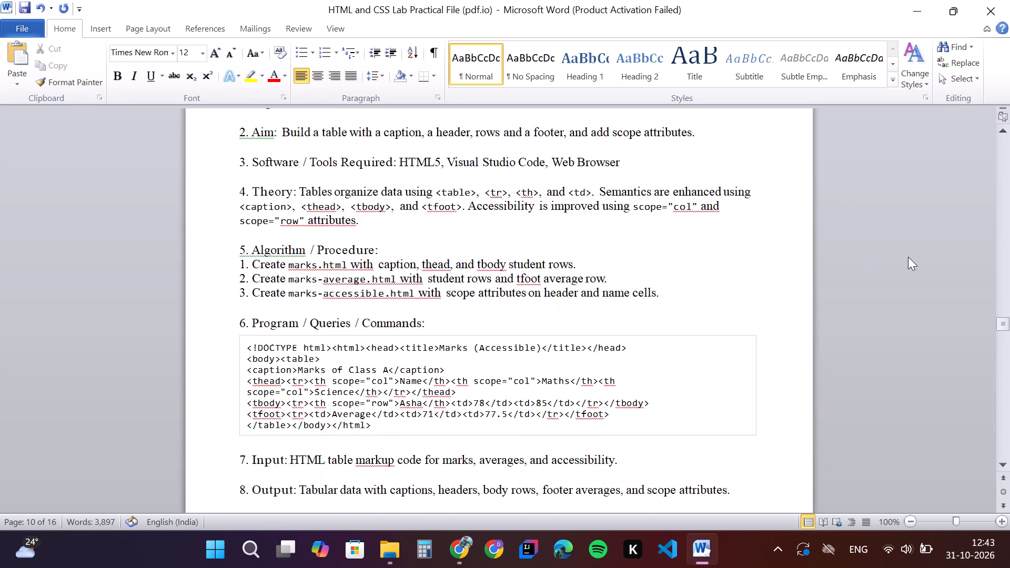
{"action": "scroll", "coordinate": [908, 257], "scroll_direction": "up", "scroll_amount": 14}
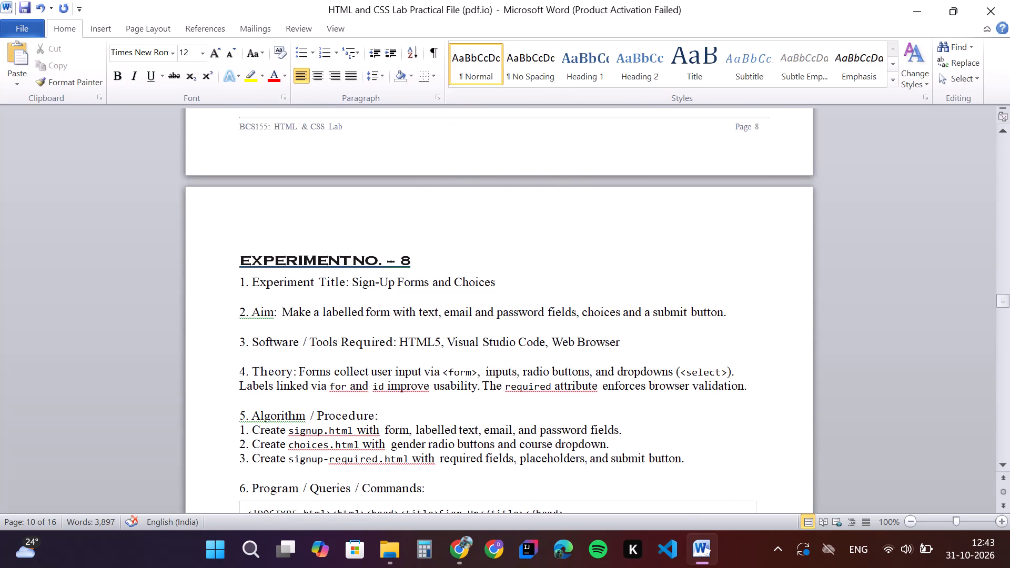
{"action": "left_click", "coordinate": [435, 255]}
{"action": "left_click_drag", "start_coordinate": [411, 263], "coordinate": [287, 257]}
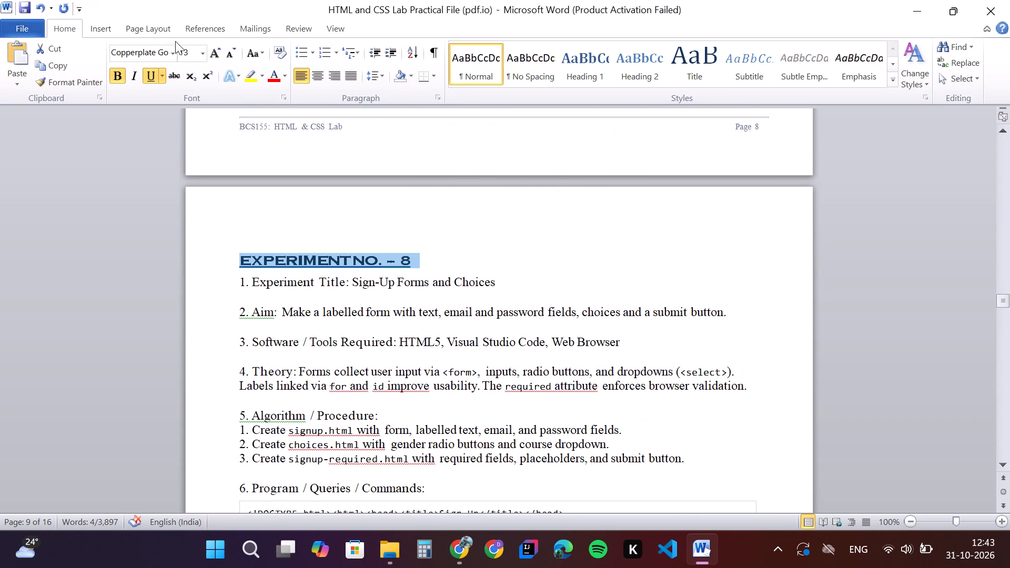
{"action": "left_click", "coordinate": [194, 47]}
{"action": "type", "text": "15"}
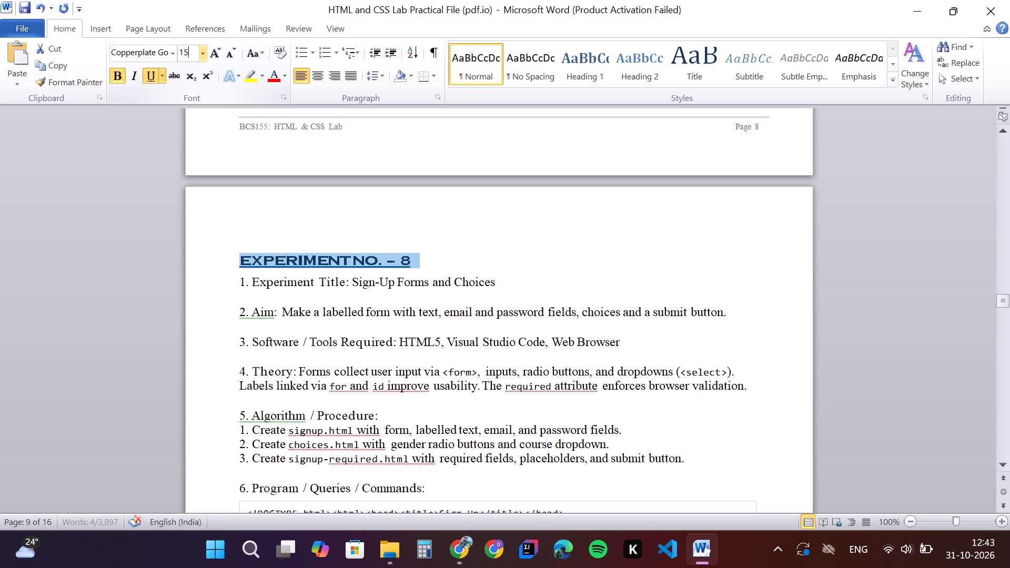
{"action": "key", "text": "Return"}
Set the Experiment 07 heading's font size to 15.
{"action": "scroll", "coordinate": [466, 192], "scroll_direction": "up", "scroll_amount": 8}
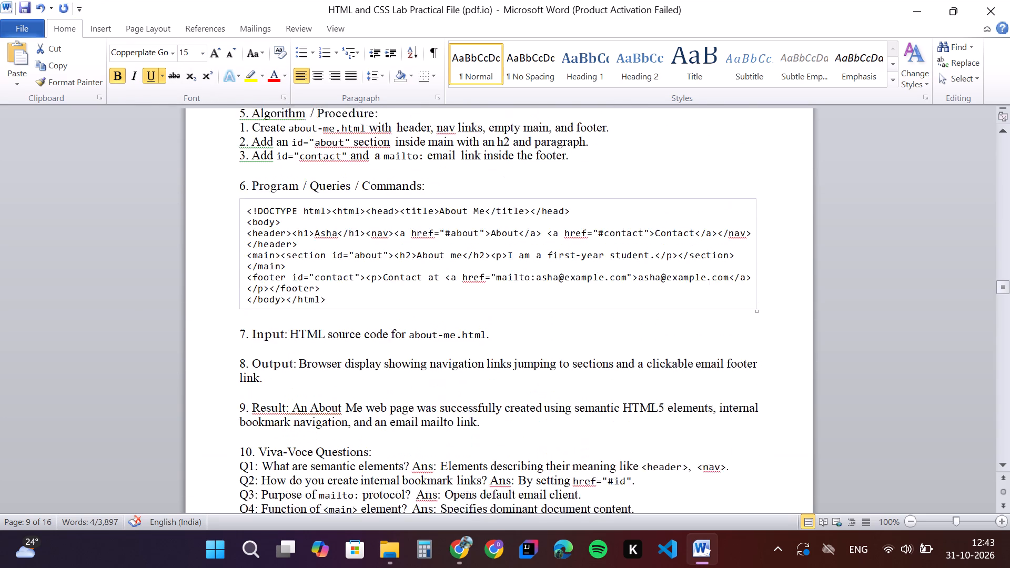
{"action": "scroll", "coordinate": [466, 192], "scroll_direction": "up", "scroll_amount": 3}
{"action": "left_click_drag", "start_coordinate": [402, 230], "coordinate": [267, 221]}
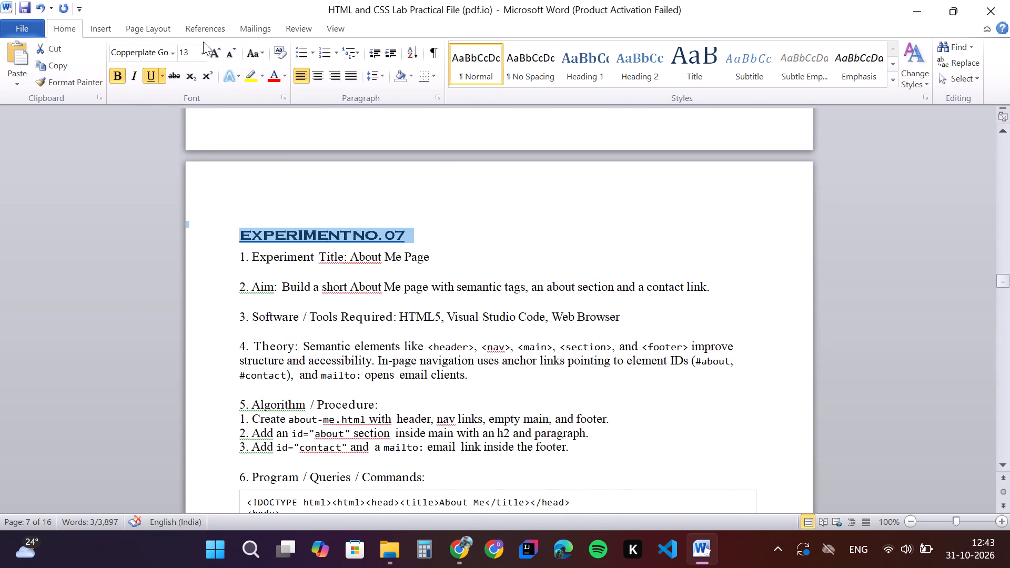
{"action": "left_click", "coordinate": [193, 49]}
{"action": "type", "text": "15"}
{"action": "key", "text": "Return"}
Set the Experiment 6 heading's font size to 15.
{"action": "scroll", "coordinate": [796, 259], "scroll_direction": "up", "scroll_amount": 2}
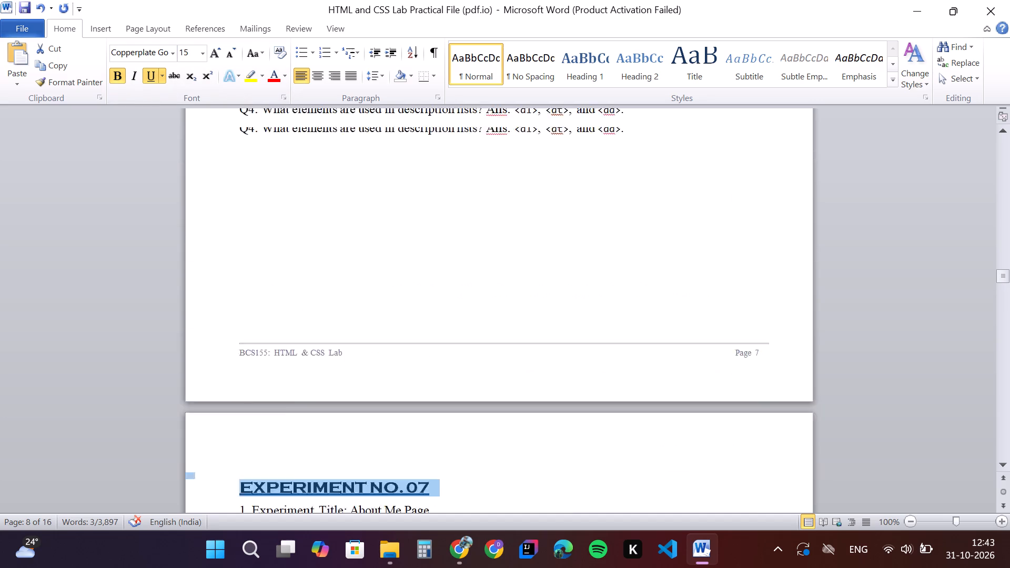
{"action": "scroll", "coordinate": [796, 259], "scroll_direction": "up", "scroll_amount": 6}
{"action": "scroll", "coordinate": [539, 235], "scroll_direction": "up", "scroll_amount": 4}
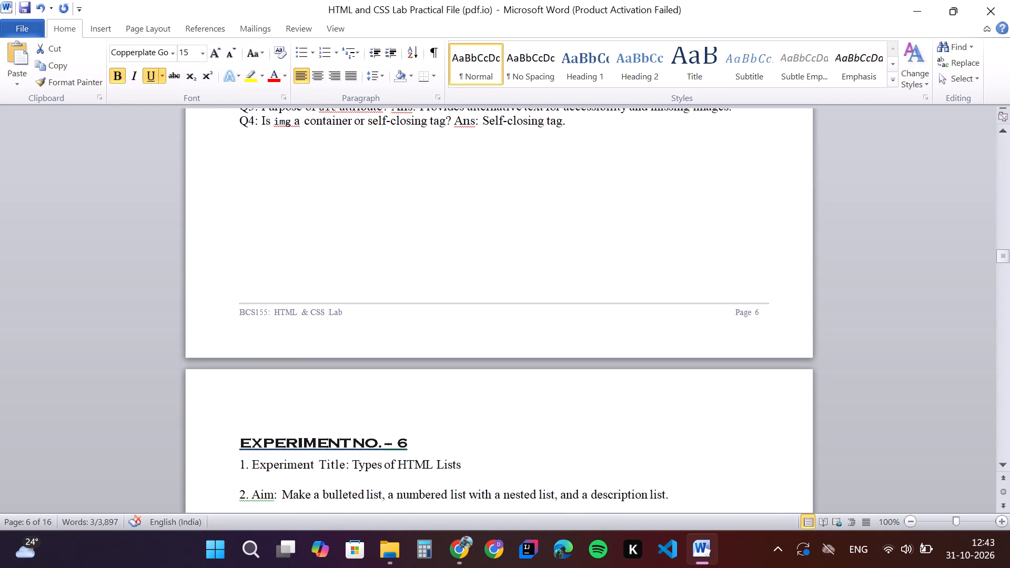
{"action": "left_click_drag", "start_coordinate": [412, 448], "coordinate": [298, 447]}
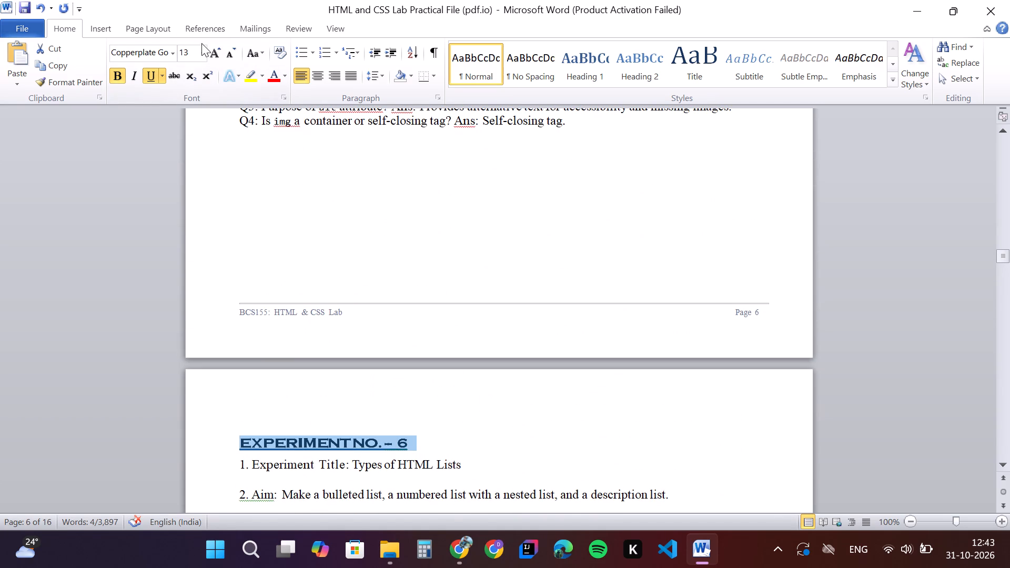
{"action": "left_click", "coordinate": [186, 55]}
{"action": "type", "text": "15"}
{"action": "key", "text": "Return"}
Set the Experiment 5 heading's font size to 15.
{"action": "scroll", "coordinate": [312, 182], "scroll_direction": "up", "scroll_amount": 5}
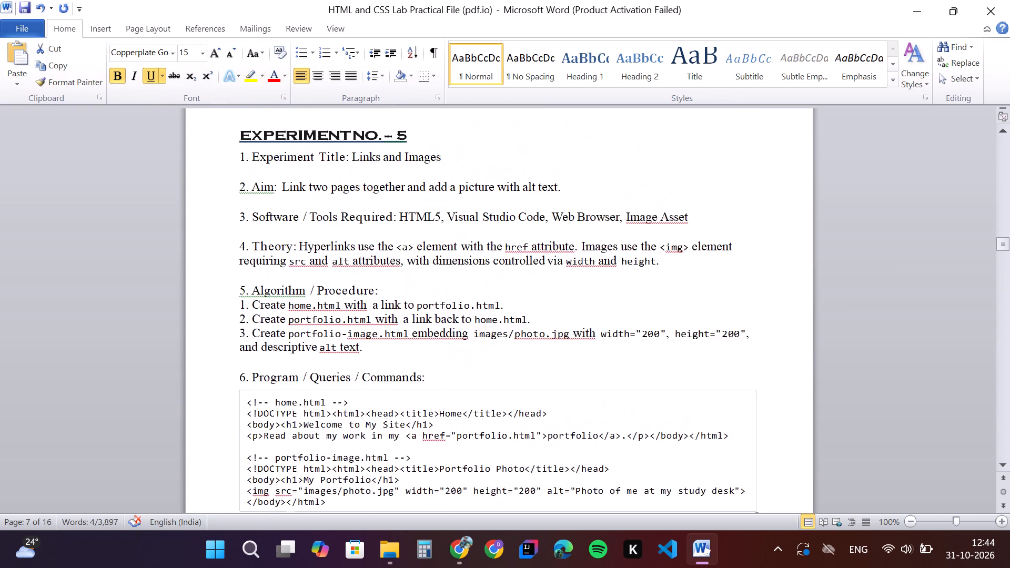
{"action": "scroll", "coordinate": [312, 182], "scroll_direction": "up", "scroll_amount": 3}
{"action": "left_click_drag", "start_coordinate": [412, 298], "coordinate": [257, 268]}
{"action": "left_click", "coordinate": [188, 52]}
{"action": "type", "text": "15"}
{"action": "key", "text": "Return"}
Set the Experiment 4 heading's font size to 15.
{"action": "scroll", "coordinate": [382, 156], "scroll_direction": "up", "scroll_amount": 4}
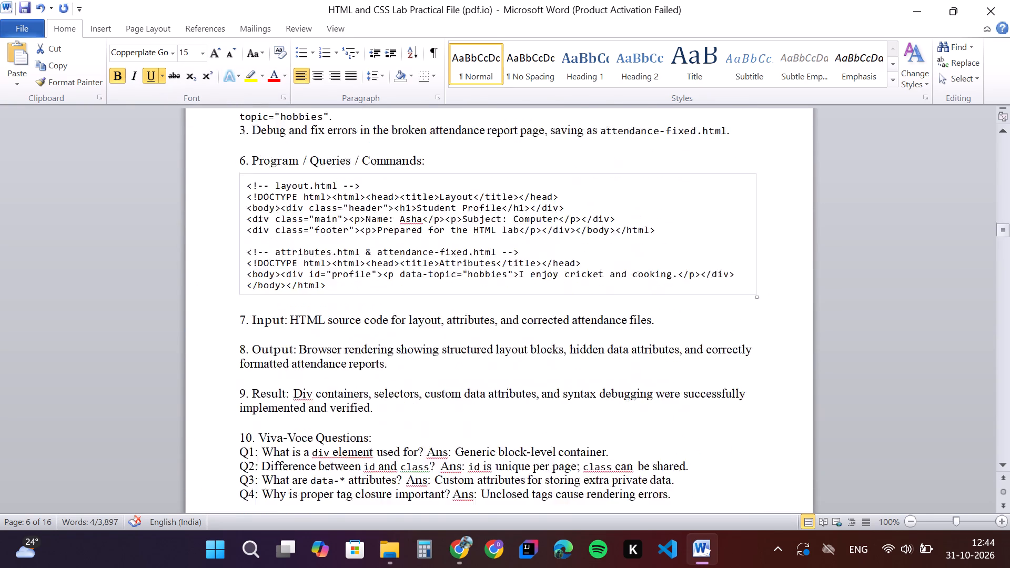
{"action": "scroll", "coordinate": [382, 156], "scroll_direction": "up", "scroll_amount": 5}
{"action": "left_click_drag", "start_coordinate": [410, 257], "coordinate": [292, 244]}
{"action": "left_click", "coordinate": [193, 49]}
{"action": "type", "text": "15"}
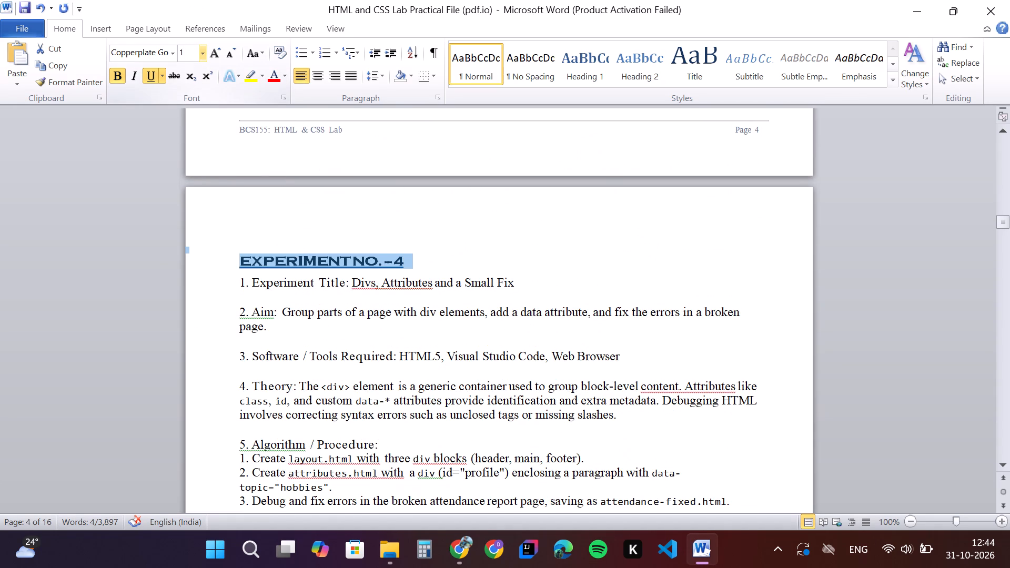
{"action": "key", "text": "Return"}
Set the Experiment 3 heading's font size to 15.
{"action": "scroll", "coordinate": [461, 197], "scroll_direction": "up", "scroll_amount": 8}
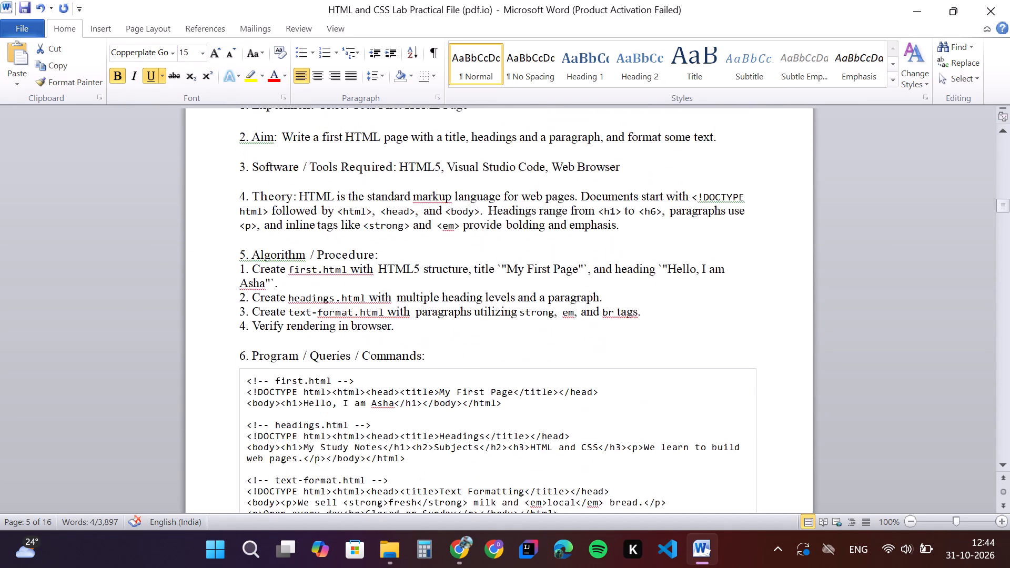
{"action": "scroll", "coordinate": [461, 197], "scroll_direction": "up", "scroll_amount": 4}
{"action": "left_click_drag", "start_coordinate": [406, 425], "coordinate": [281, 414]}
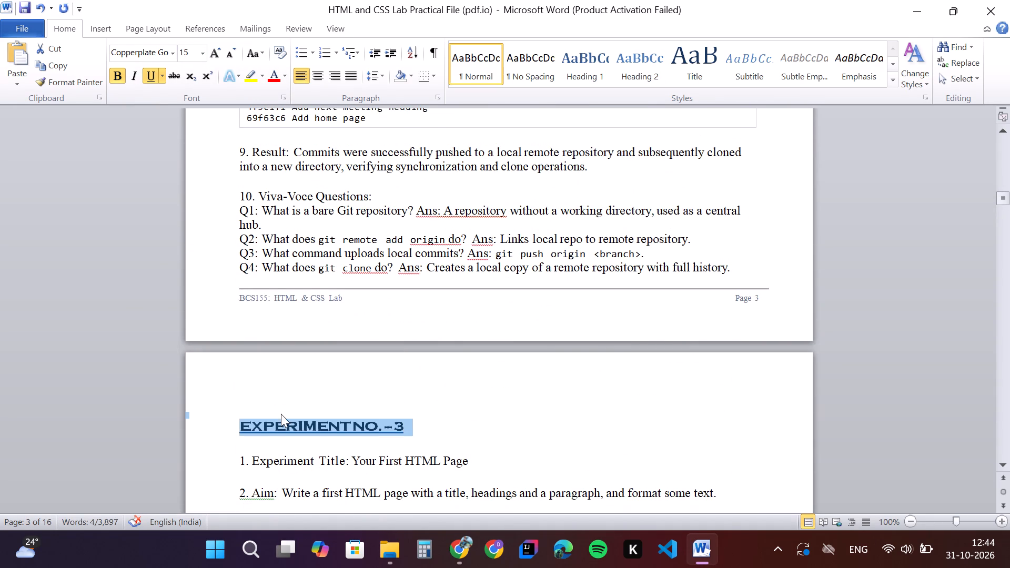
{"action": "left_click", "coordinate": [193, 59]}
{"action": "type", "text": "15"}
{"action": "key", "text": "Return"}
Set the Experiment 2 heading's font size to 15.
{"action": "scroll", "coordinate": [245, 96], "scroll_direction": "up", "scroll_amount": 4}
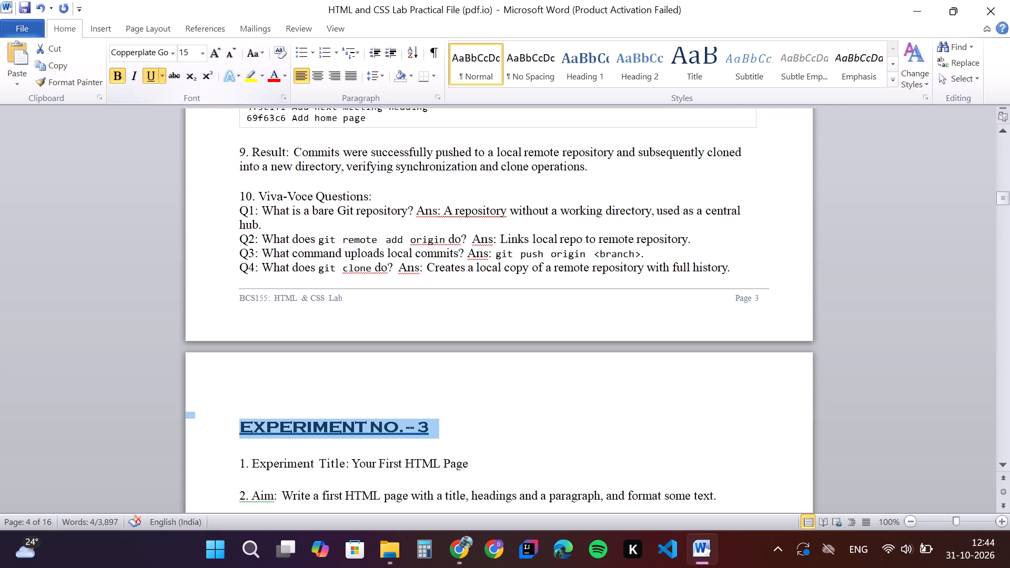
{"action": "scroll", "coordinate": [292, 167], "scroll_direction": "up", "scroll_amount": 10}
{"action": "left_click_drag", "start_coordinate": [400, 353], "coordinate": [266, 334]}
{"action": "left_click", "coordinate": [195, 48]}
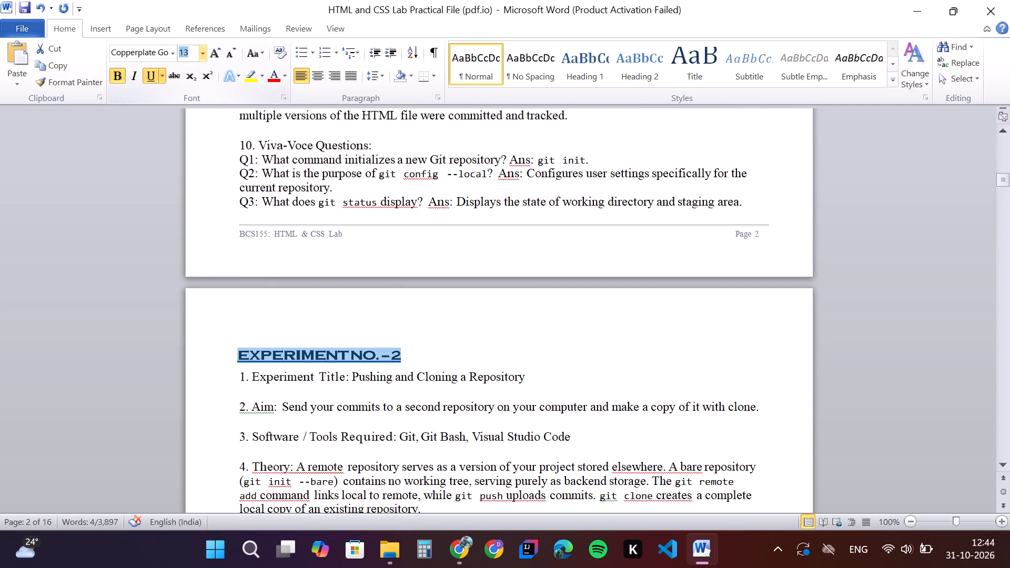
{"action": "type", "text": "15"}
{"action": "key", "text": "Return"}
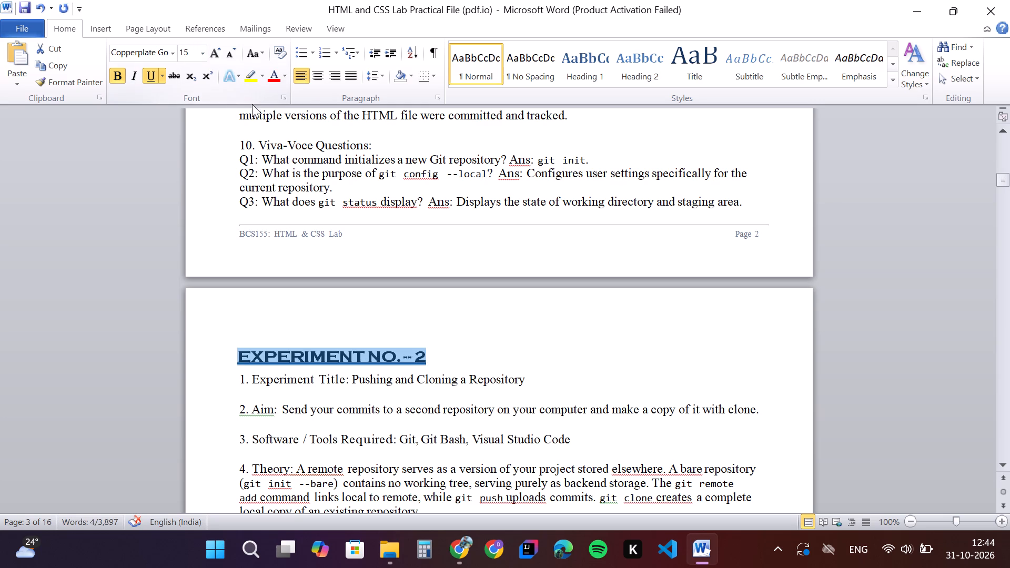
Set the Experiment 1 heading's font size to 15 and clear the selection.
{"action": "scroll", "coordinate": [371, 209], "scroll_direction": "up", "scroll_amount": 9}
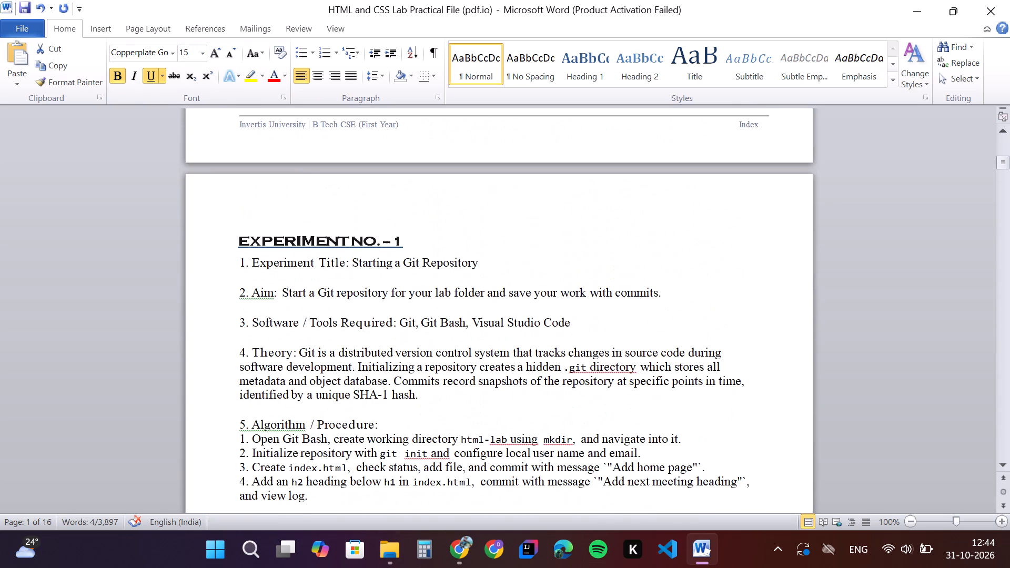
{"action": "left_click_drag", "start_coordinate": [403, 236], "coordinate": [271, 223]}
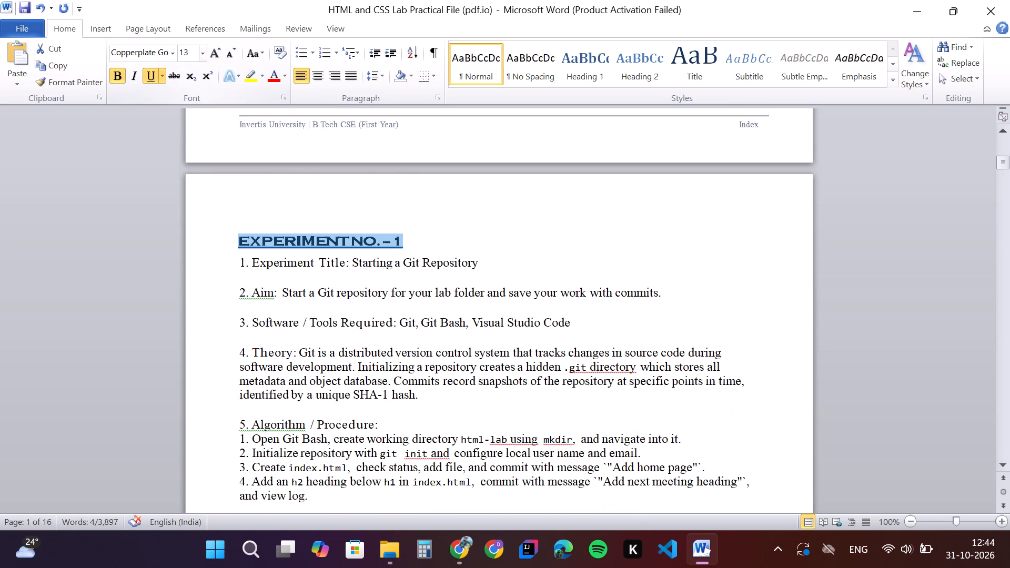
{"action": "left_click", "coordinate": [191, 50]}
{"action": "type", "text": "15"}
{"action": "key", "text": "Return"}
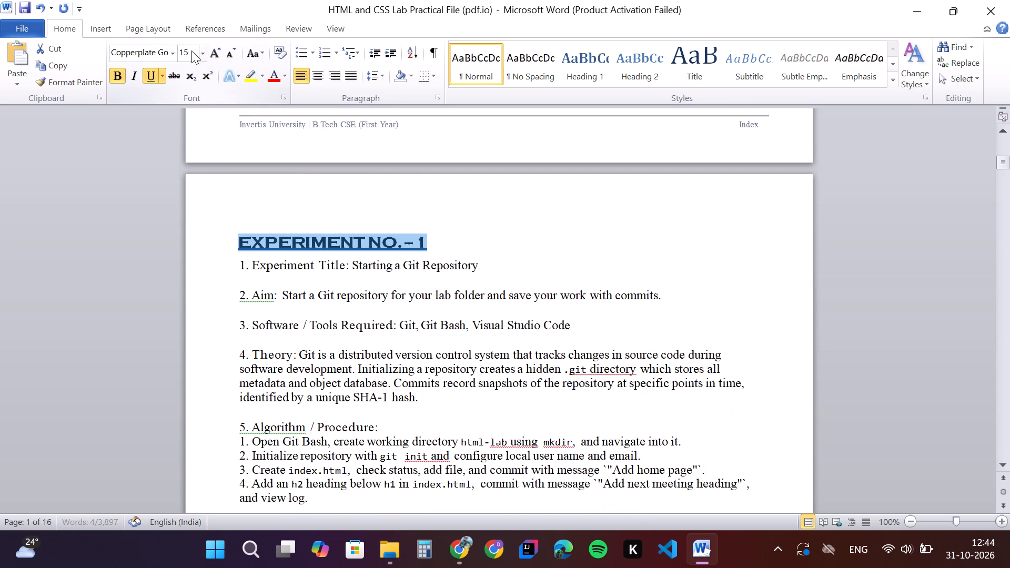
{"action": "left_click", "coordinate": [17, 300]}
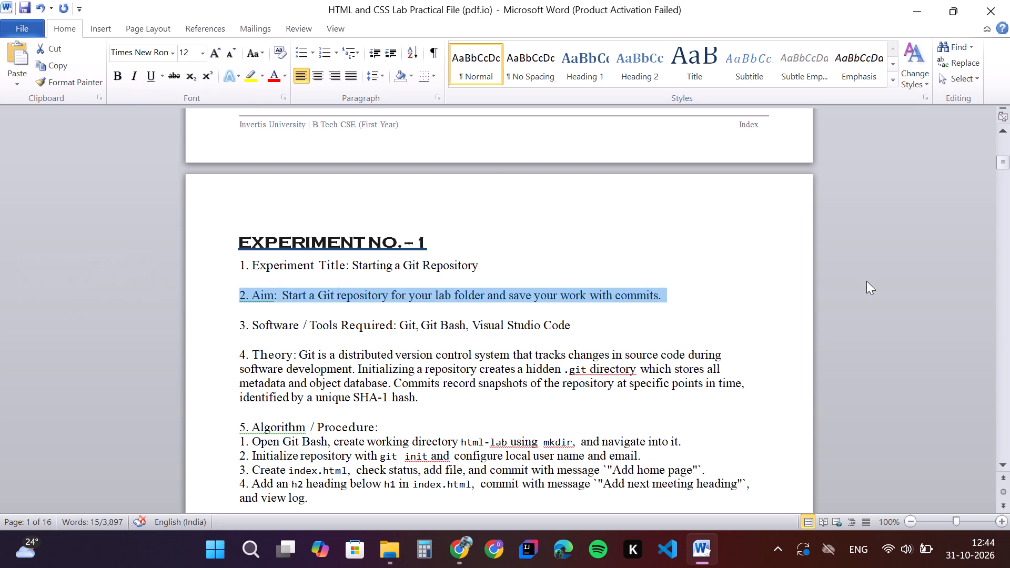
{"action": "left_click", "coordinate": [866, 281]}
In row 4 of the index table, retype the comma and space between "Divs" and "Attributes" to widen the gap.
{"action": "scroll", "coordinate": [866, 281], "scroll_direction": "up", "scroll_amount": 6}
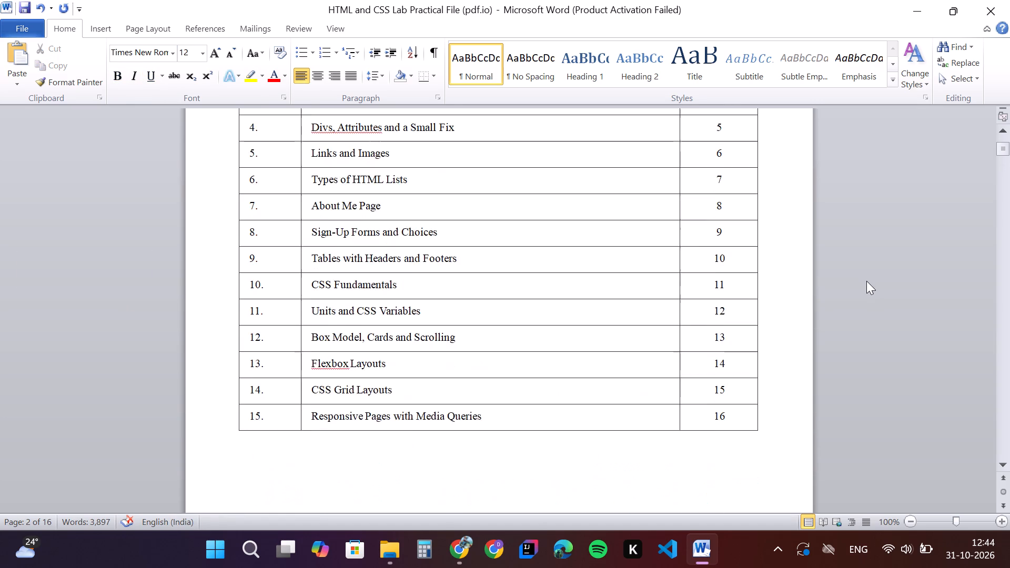
{"action": "scroll", "coordinate": [866, 281], "scroll_direction": "up", "scroll_amount": 4}
{"action": "scroll", "coordinate": [866, 281], "scroll_direction": "down", "scroll_amount": 5}
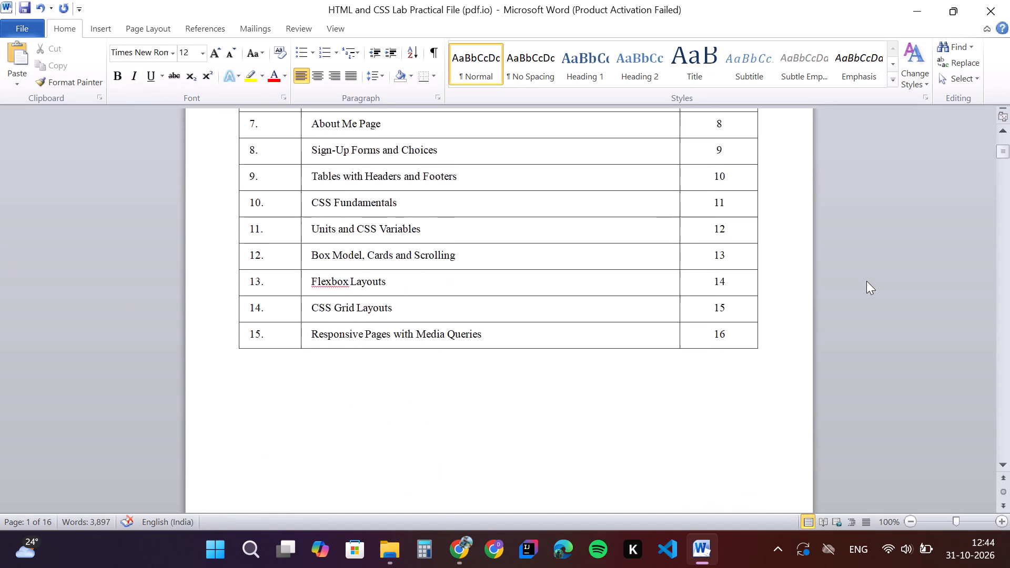
{"action": "scroll", "coordinate": [866, 281], "scroll_direction": "up", "scroll_amount": 3}
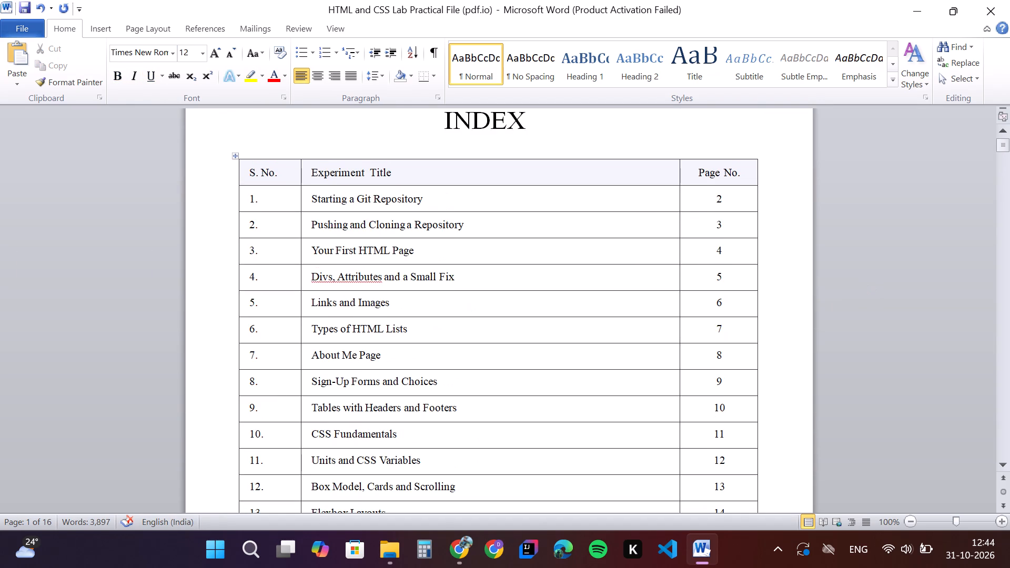
{"action": "left_click", "coordinate": [336, 279]}
{"action": "key", "text": "space"}
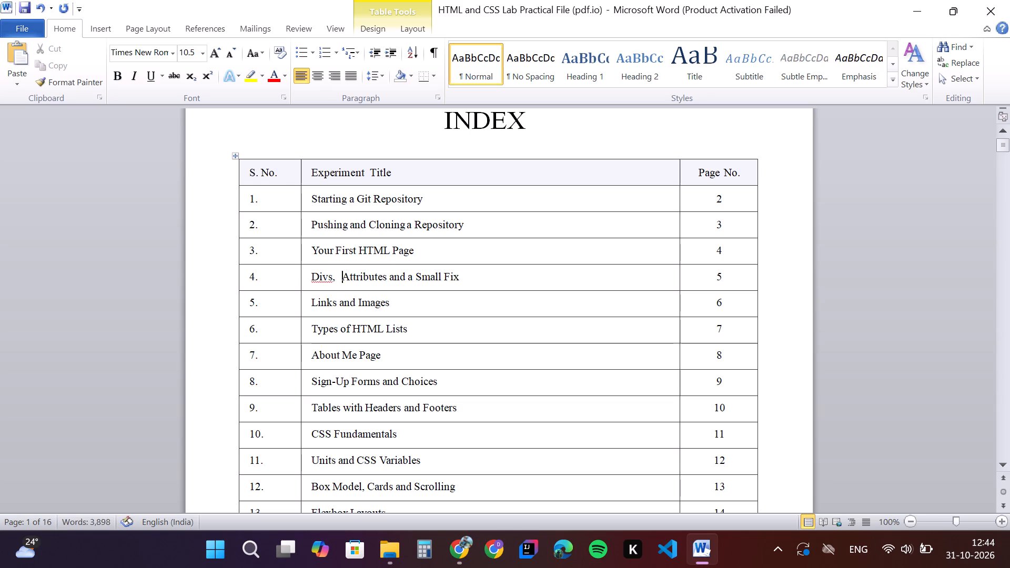
{"action": "key", "text": "BackSpace"}
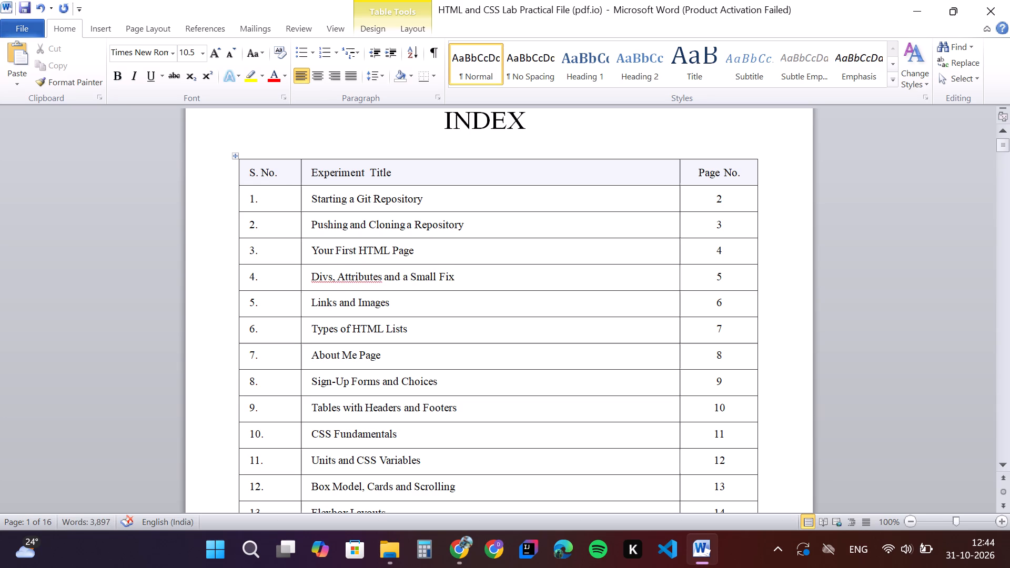
{"action": "key", "text": "BackSpace"}
{"action": "type", "text": ","}
{"action": "key", "text": "space"}
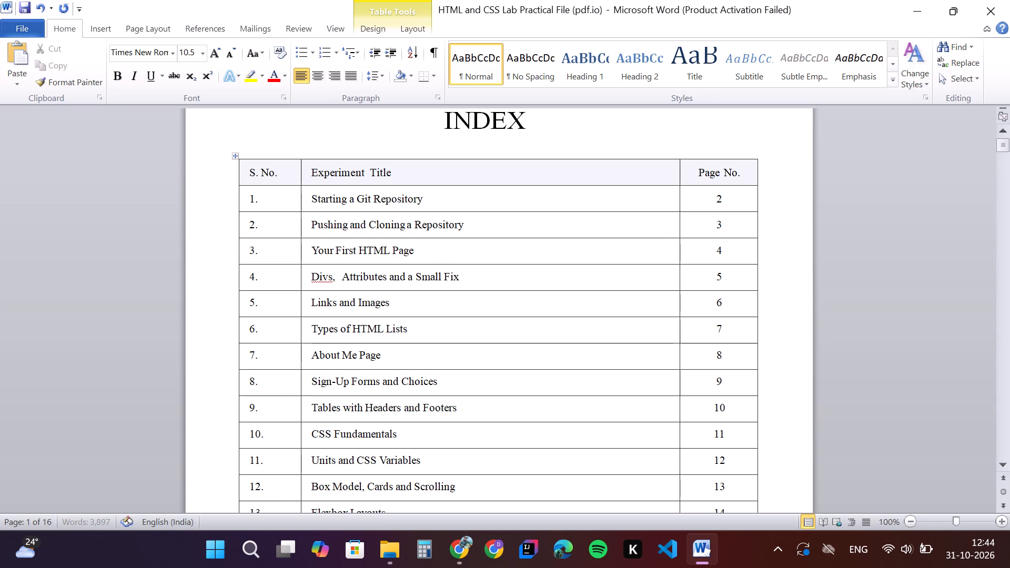
Add the word "Divs" in row 4 of the index table to the spelling dictionary.
{"action": "left_click", "coordinate": [321, 279]}
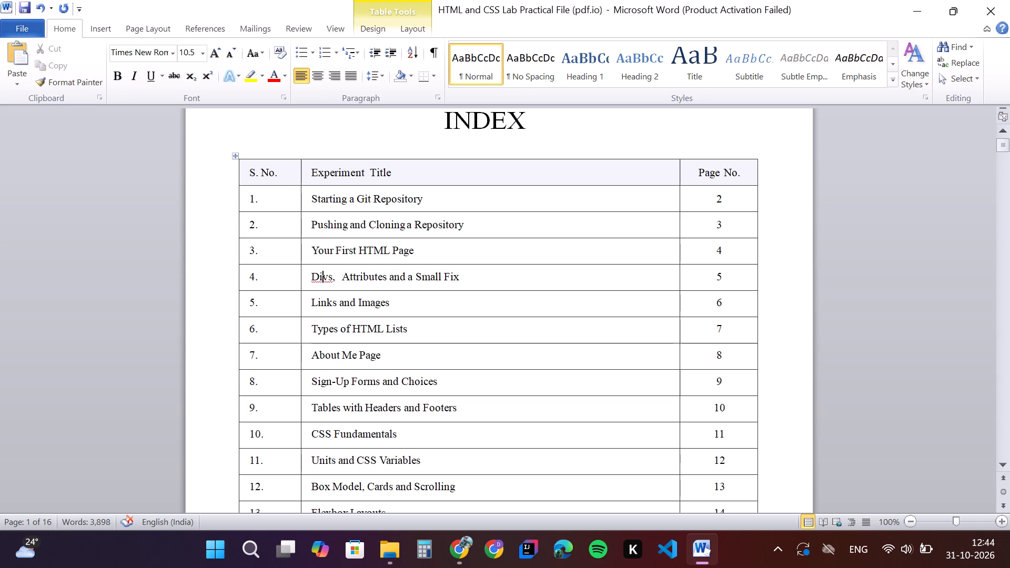
{"action": "right_click", "coordinate": [321, 279]}
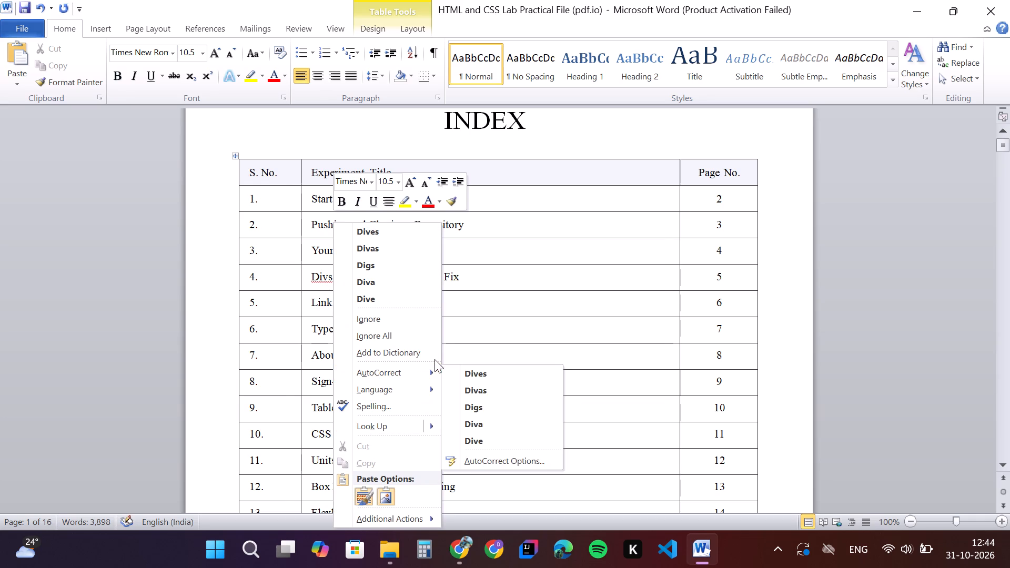
{"action": "left_click", "coordinate": [435, 359]}
{"action": "left_click", "coordinate": [856, 287]}
Add the word "Flexbox" in row 13 of the index table to the spelling dictionary.
{"action": "scroll", "coordinate": [856, 287], "scroll_direction": "down", "scroll_amount": 2}
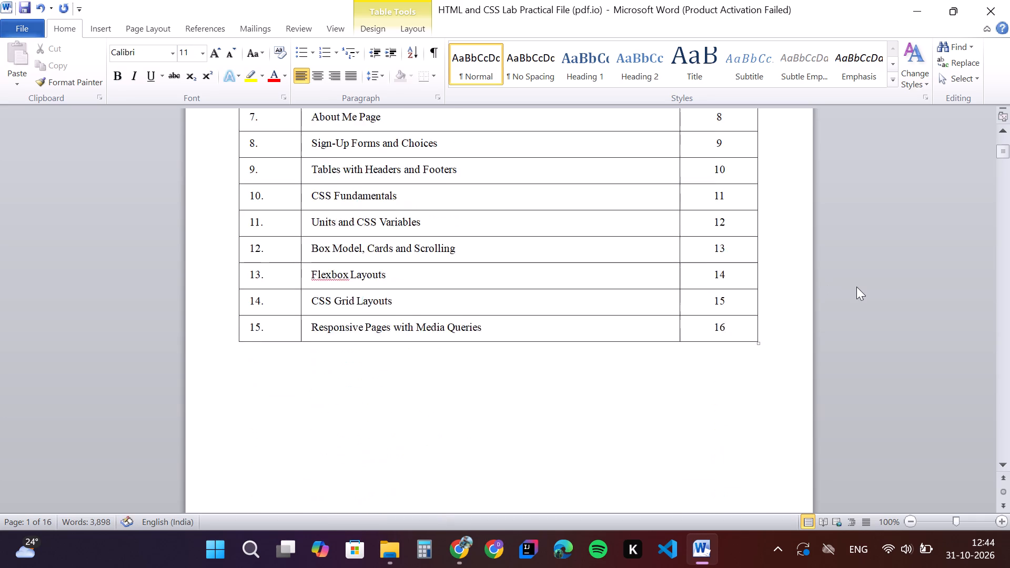
{"action": "scroll", "coordinate": [856, 287], "scroll_direction": "down", "scroll_amount": 3}
{"action": "scroll", "coordinate": [856, 287], "scroll_direction": "up", "scroll_amount": 4}
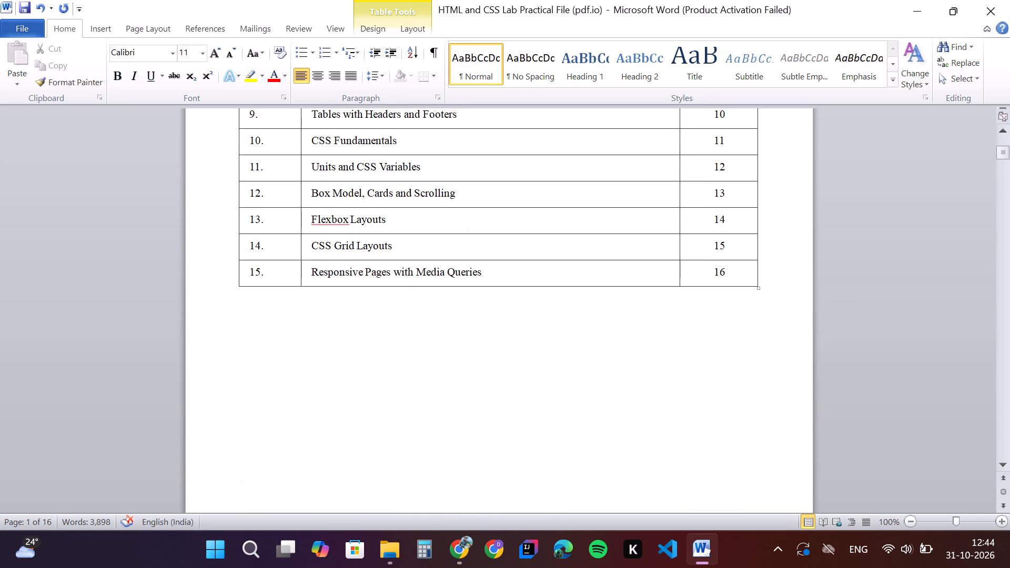
{"action": "left_click", "coordinate": [329, 226]}
{"action": "left_click", "coordinate": [329, 226]}
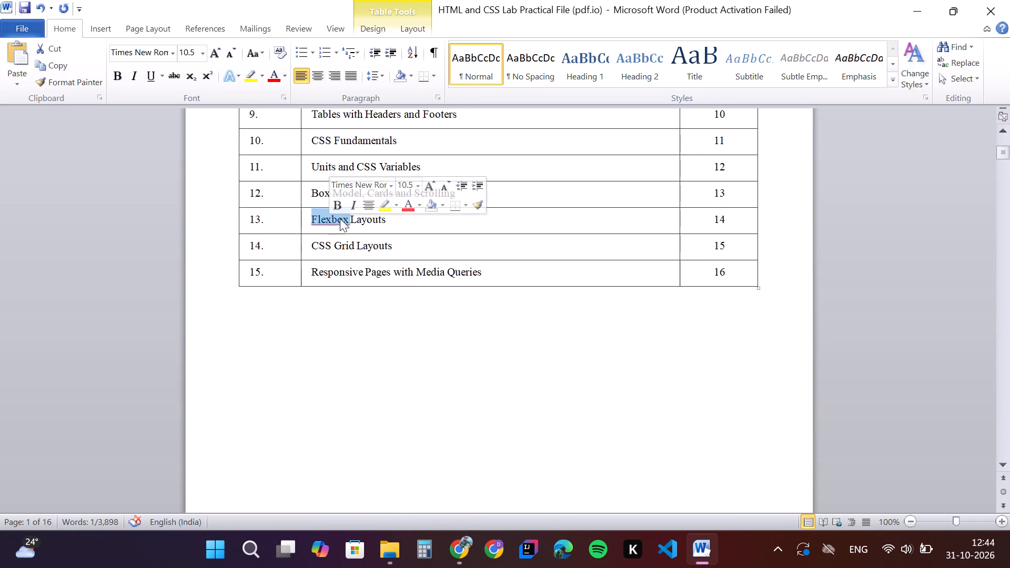
{"action": "right_click", "coordinate": [334, 222]}
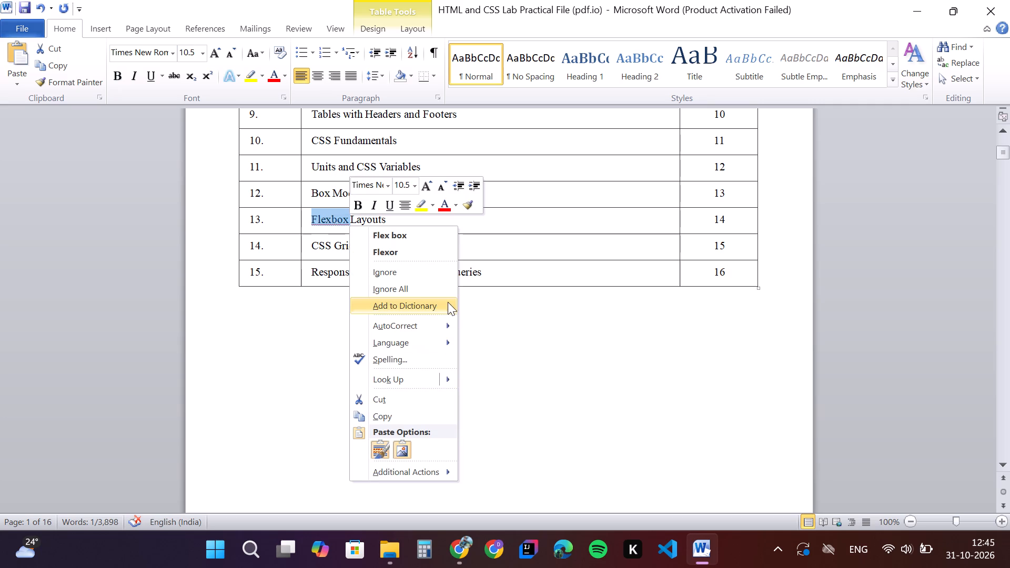
{"action": "left_click", "coordinate": [449, 300]}
{"action": "left_click", "coordinate": [912, 288]}
Make the "EXPERIMENT NO. 10" heading bold and underlined.
{"action": "scroll", "coordinate": [912, 288], "scroll_direction": "down", "scroll_amount": 4}
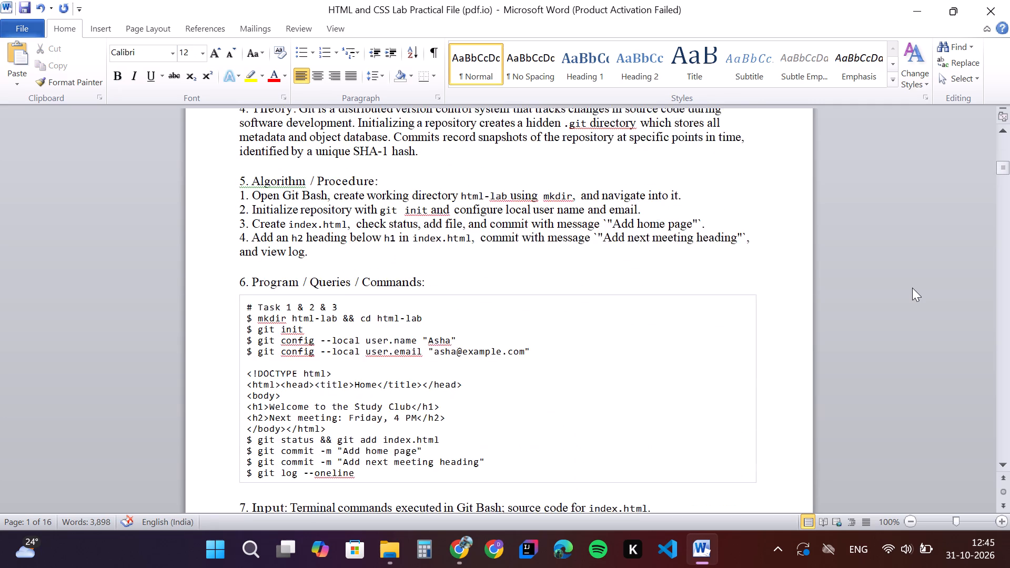
{"action": "scroll", "coordinate": [912, 288], "scroll_direction": "down", "scroll_amount": 4}
{"action": "scroll", "coordinate": [912, 288], "scroll_direction": "down", "scroll_amount": 20}
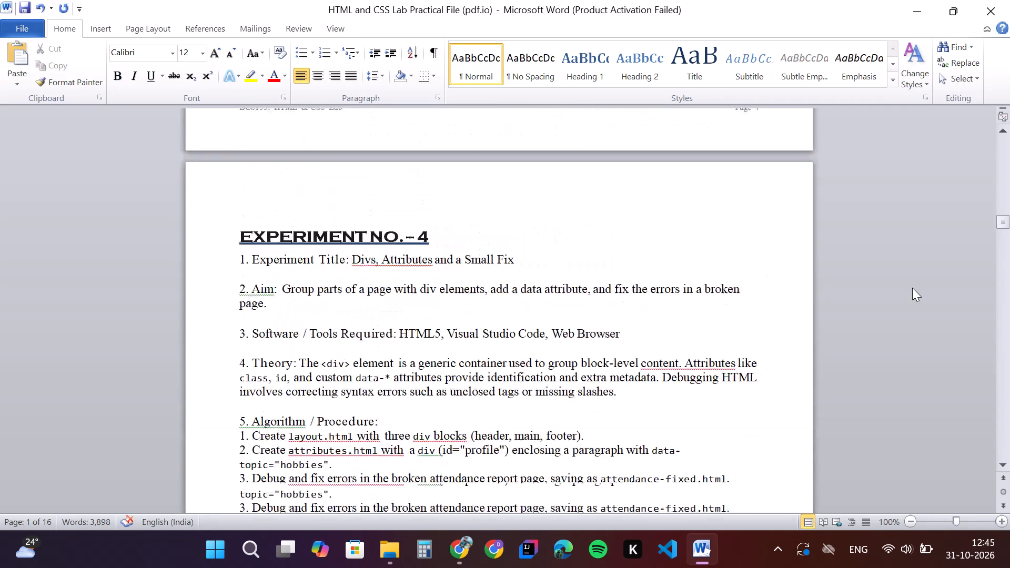
{"action": "scroll", "coordinate": [912, 288], "scroll_direction": "down", "scroll_amount": 20}
{"action": "scroll", "coordinate": [912, 288], "scroll_direction": "down", "scroll_amount": 11}
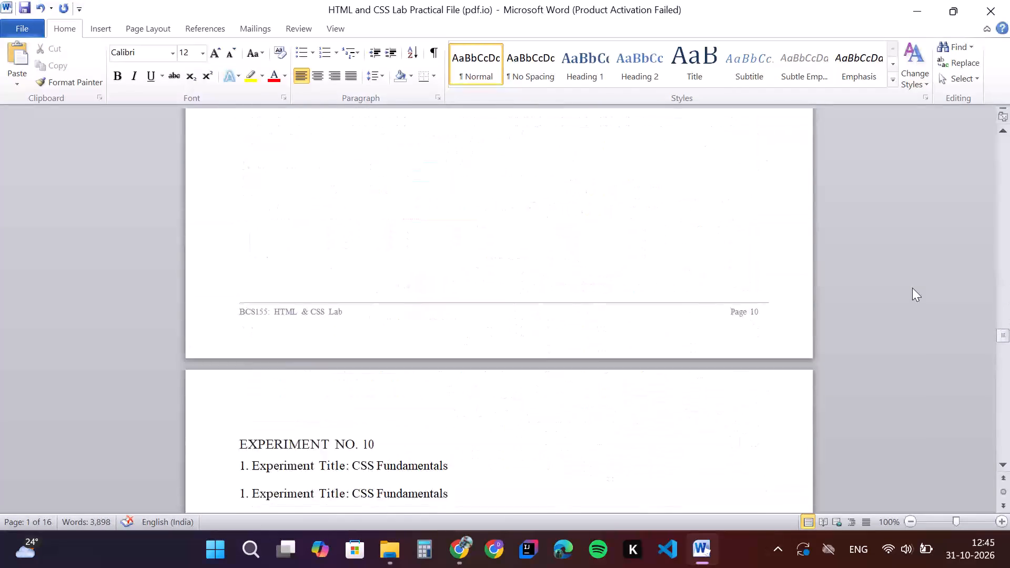
{"action": "scroll", "coordinate": [912, 288], "scroll_direction": "up", "scroll_amount": 10}
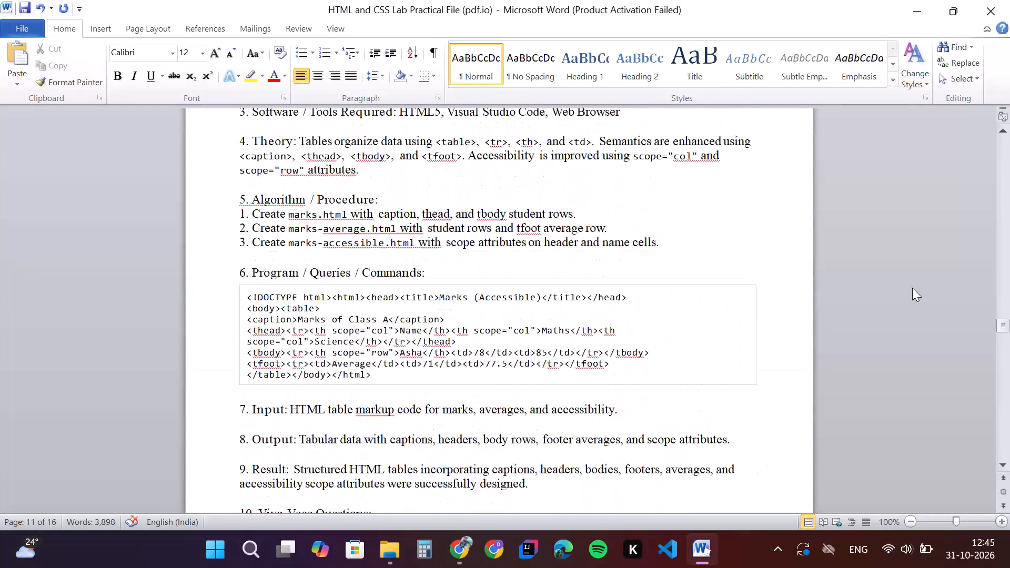
{"action": "scroll", "coordinate": [912, 288], "scroll_direction": "up", "scroll_amount": 1}
{"action": "scroll", "coordinate": [912, 288], "scroll_direction": "down", "scroll_amount": 5}
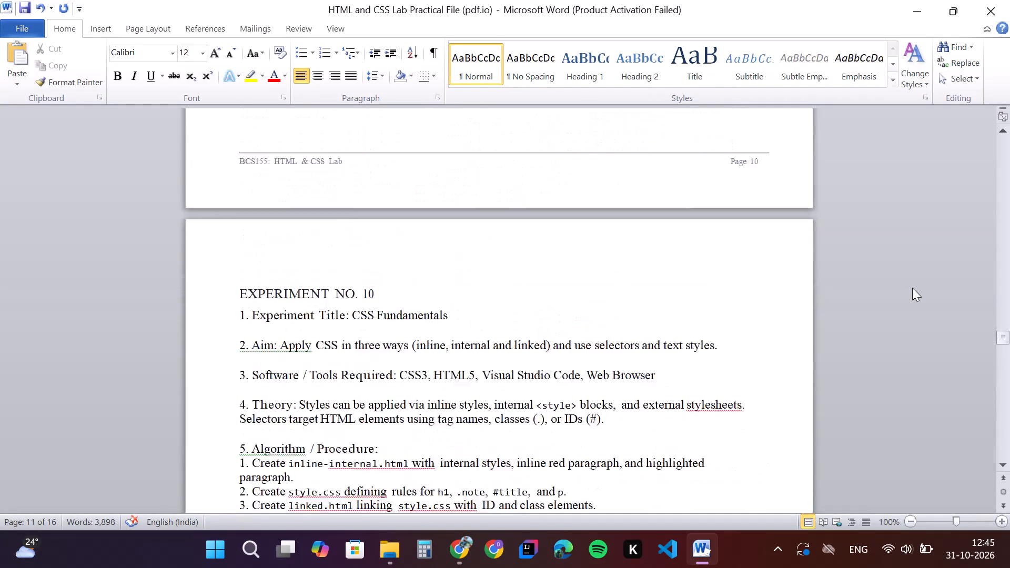
{"action": "scroll", "coordinate": [912, 288], "scroll_direction": "down", "scroll_amount": 1}
{"action": "scroll", "coordinate": [912, 288], "scroll_direction": "up", "scroll_amount": 1}
{"action": "left_click_drag", "start_coordinate": [376, 230], "coordinate": [277, 225]}
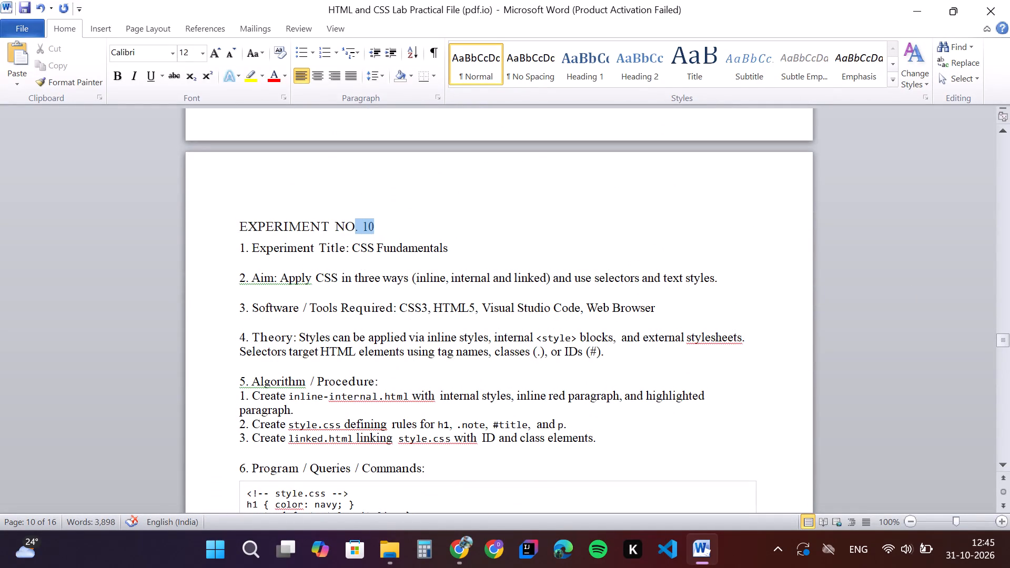
{"action": "left_click_drag", "start_coordinate": [277, 225], "coordinate": [273, 225]}
{"action": "key", "text": "ctrl+b"}
{"action": "key", "text": "ctrl+u"}
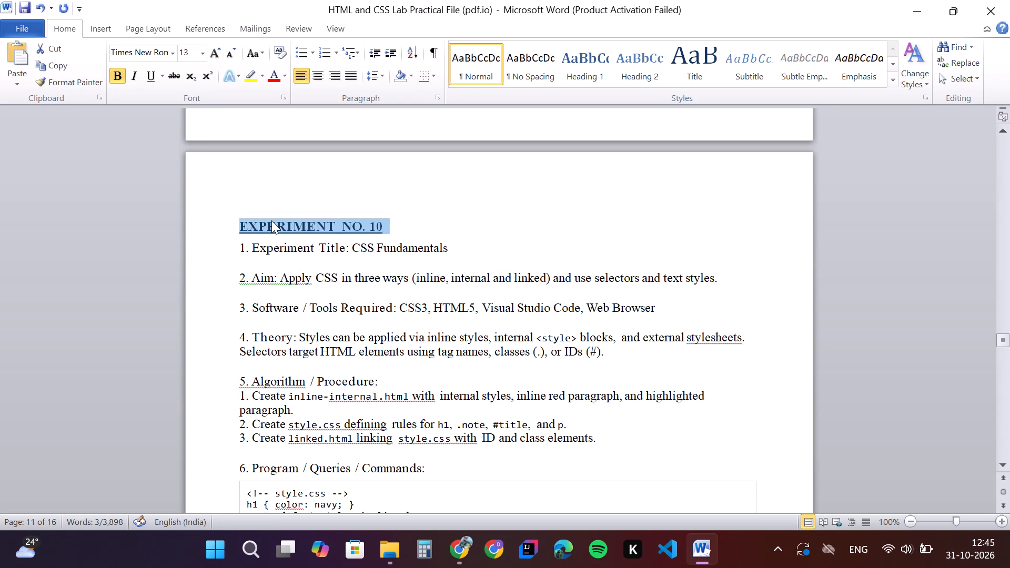
Change the Experiment 10 heading's underline to a thick blue line.
{"action": "left_click", "coordinate": [166, 73]}
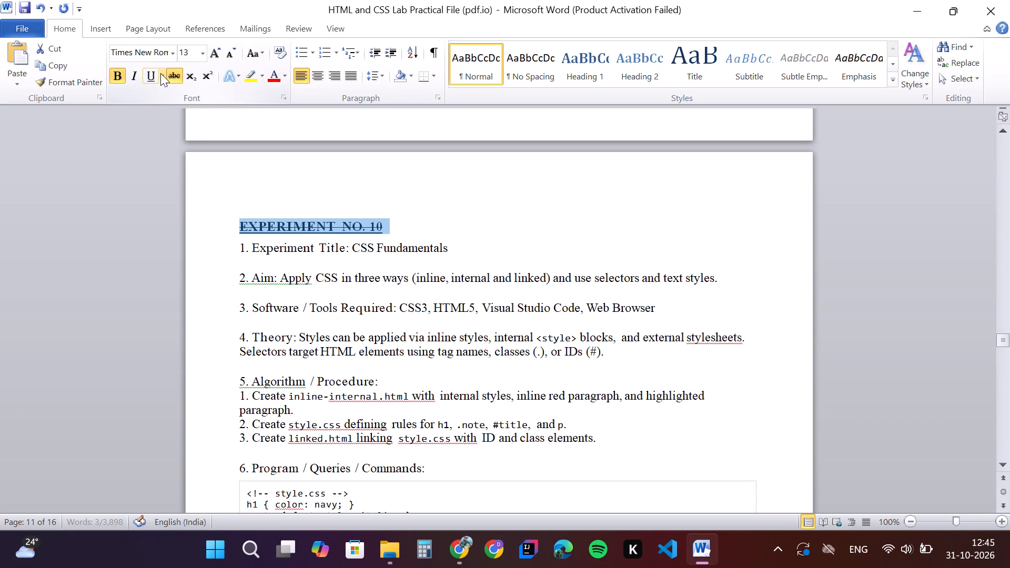
{"action": "left_click", "coordinate": [177, 73]}
{"action": "left_click", "coordinate": [159, 77]}
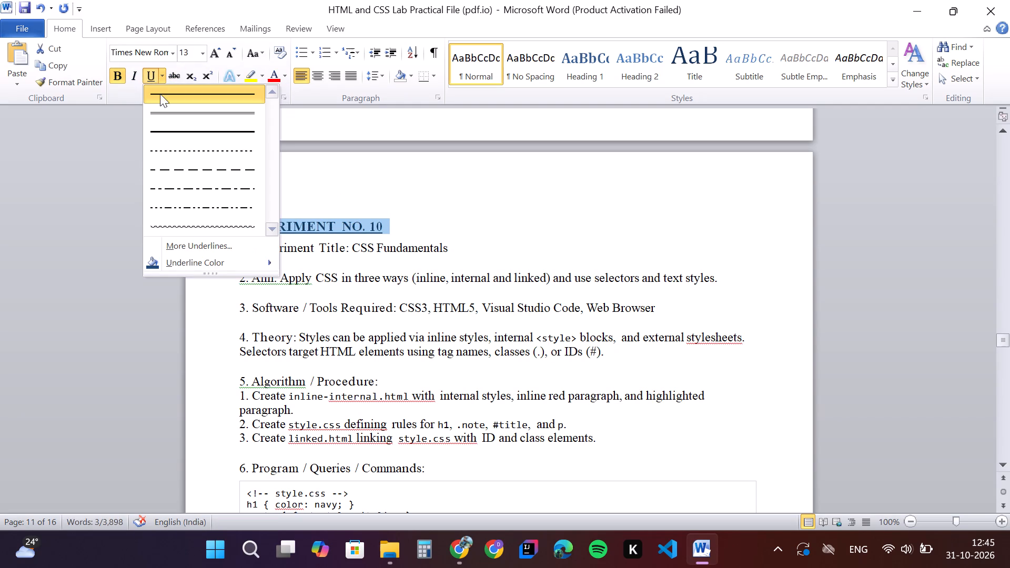
{"action": "left_click", "coordinate": [178, 136]}
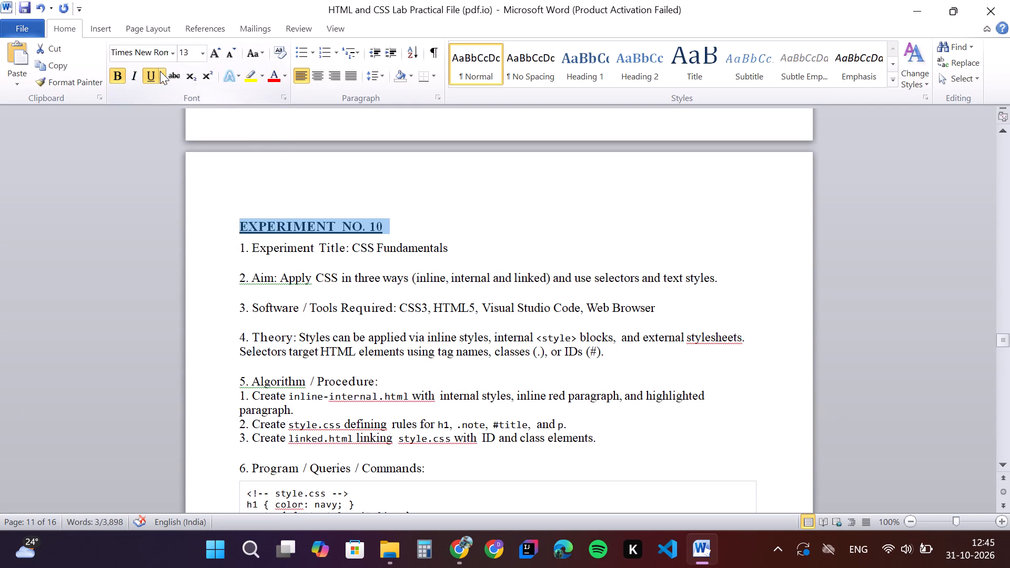
{"action": "left_click", "coordinate": [161, 73]}
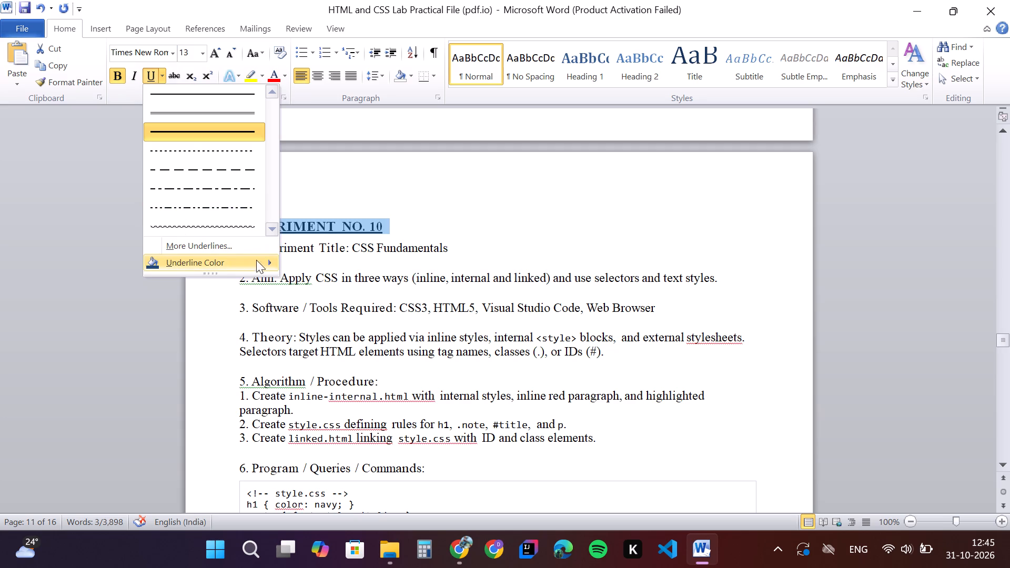
{"action": "left_click", "coordinate": [323, 287]}
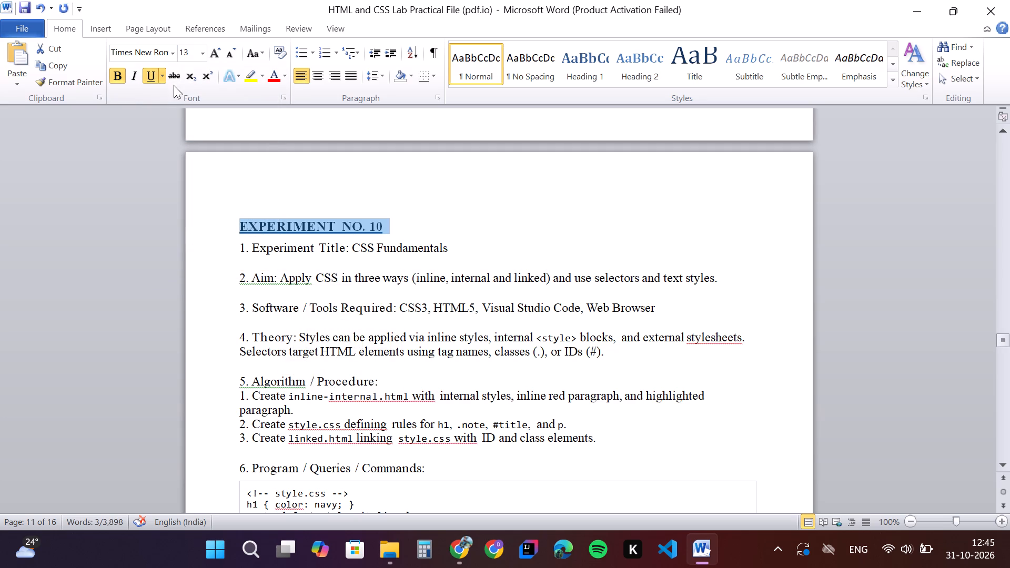
Set the Experiment 10 heading to size 15 in Copperplate Gothic Bold and clear the selection.
{"action": "left_click", "coordinate": [187, 51]}
{"action": "type", "text": "15"}
{"action": "key", "text": "Return"}
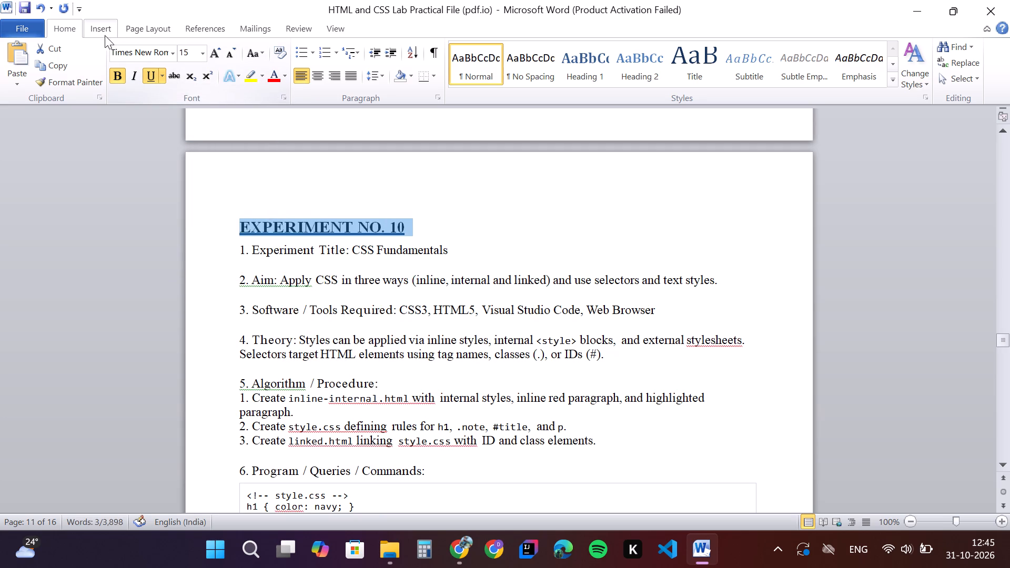
{"action": "left_click", "coordinate": [173, 55]}
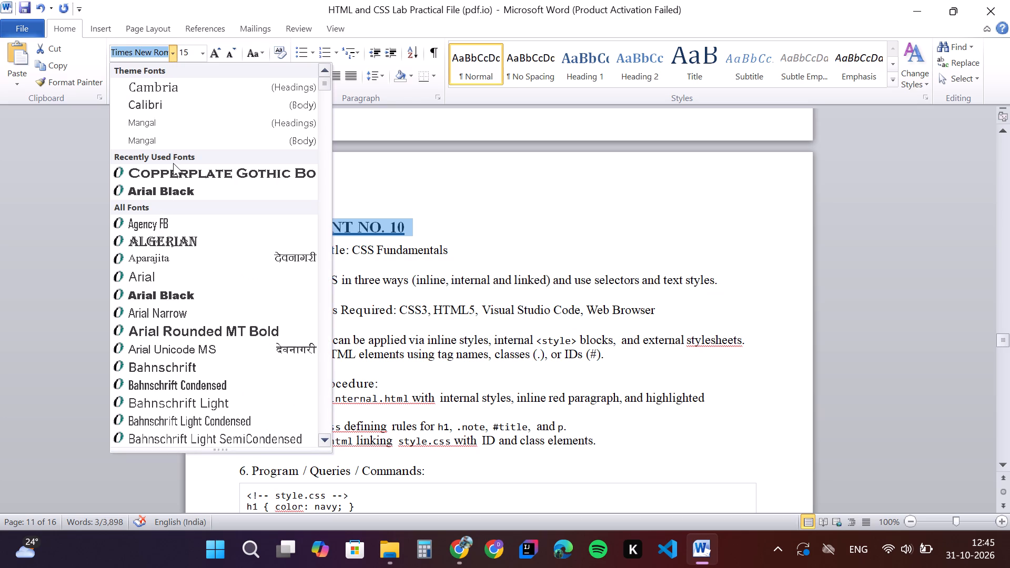
{"action": "left_click", "coordinate": [178, 169]}
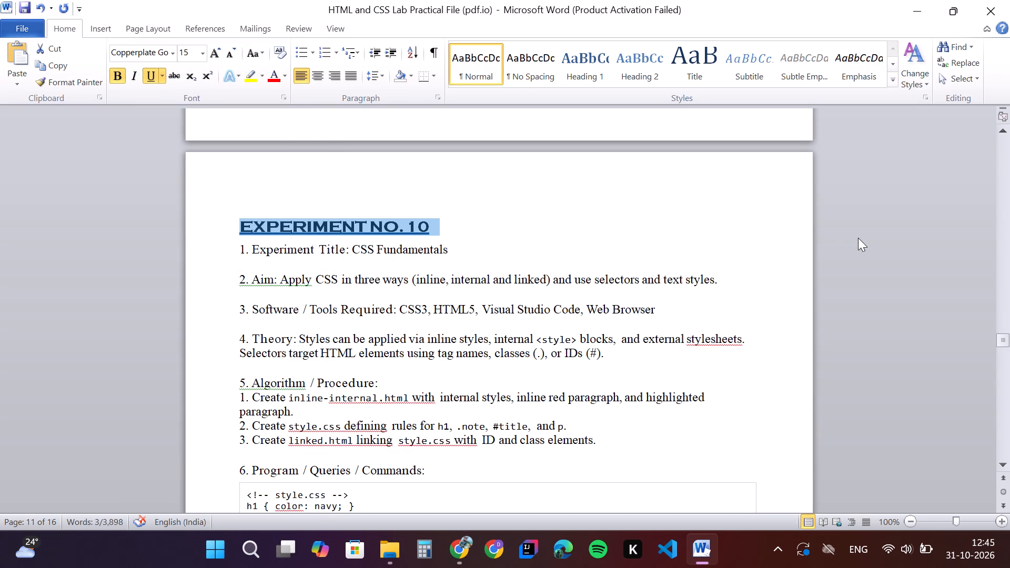
{"action": "left_click", "coordinate": [858, 238]}
Make the "EXPERIMENT NO. 11" heading bold and underlined.
{"action": "scroll", "coordinate": [858, 238], "scroll_direction": "down", "scroll_amount": 3}
{"action": "scroll", "coordinate": [858, 238], "scroll_direction": "up", "scroll_amount": 1}
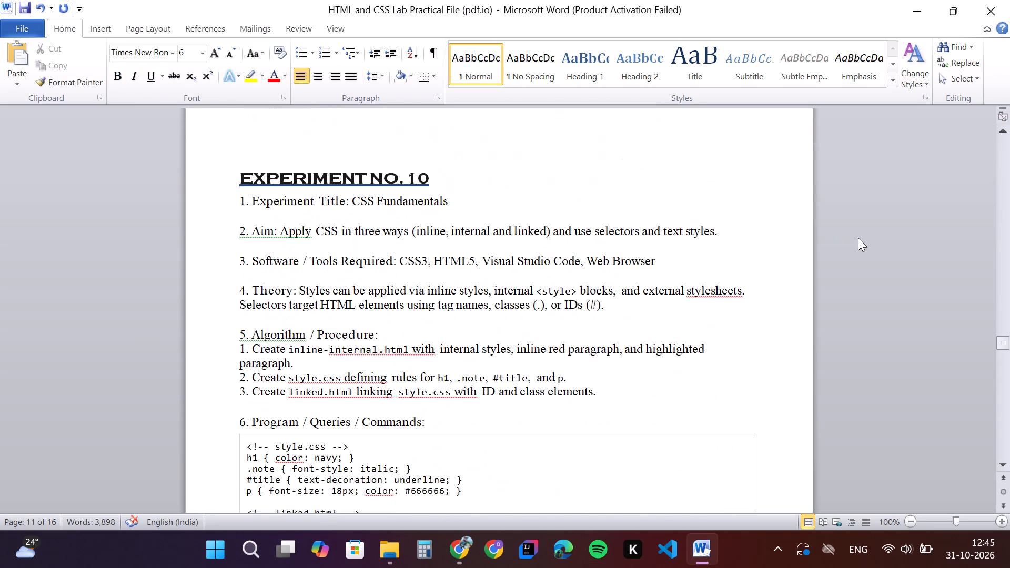
{"action": "scroll", "coordinate": [858, 238], "scroll_direction": "up", "scroll_amount": 1}
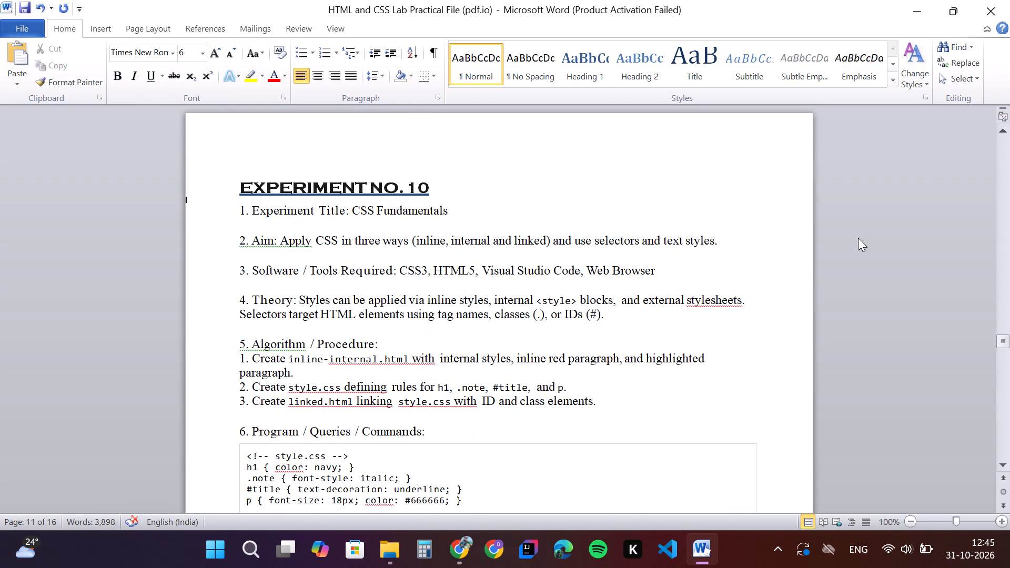
{"action": "scroll", "coordinate": [858, 238], "scroll_direction": "down", "scroll_amount": 8}
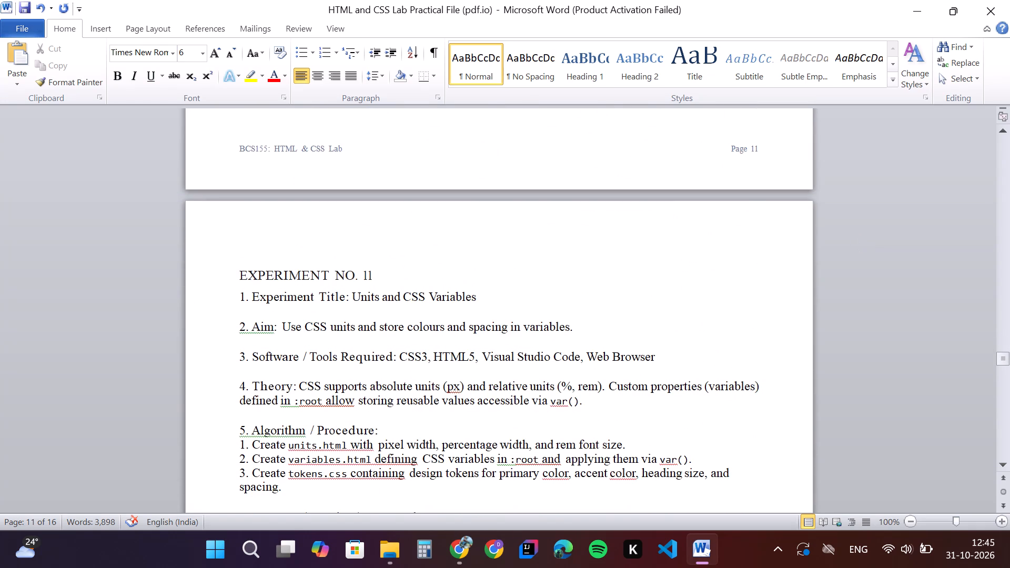
{"action": "left_click_drag", "start_coordinate": [383, 272], "coordinate": [260, 278]}
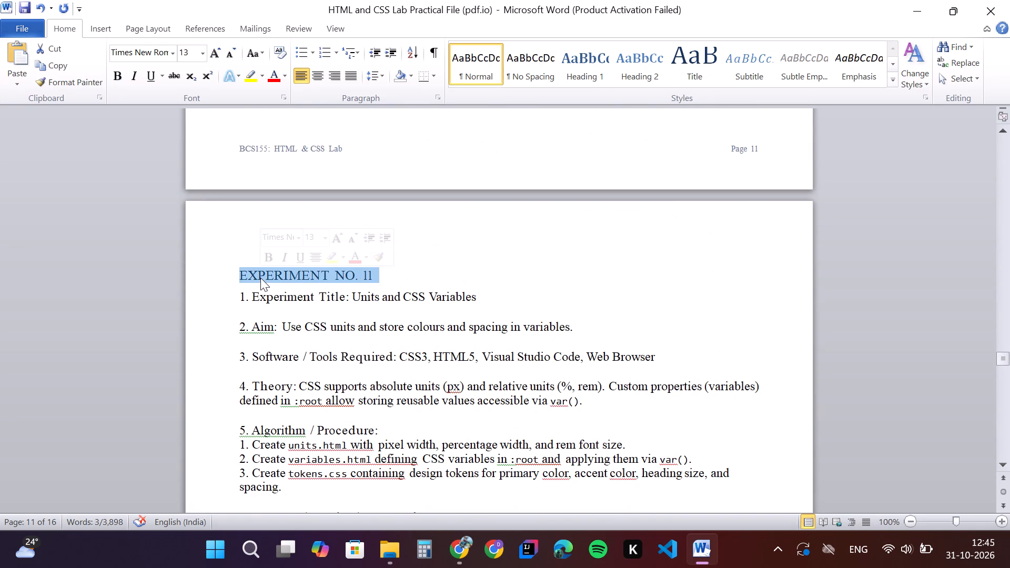
{"action": "key", "text": "ctrl+b"}
{"action": "key", "text": "ctrl+u"}
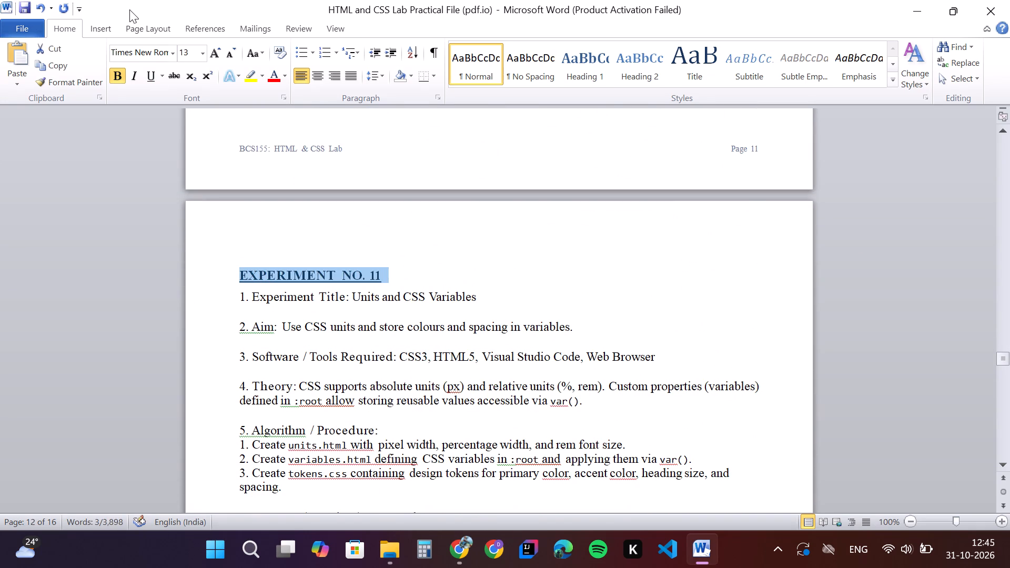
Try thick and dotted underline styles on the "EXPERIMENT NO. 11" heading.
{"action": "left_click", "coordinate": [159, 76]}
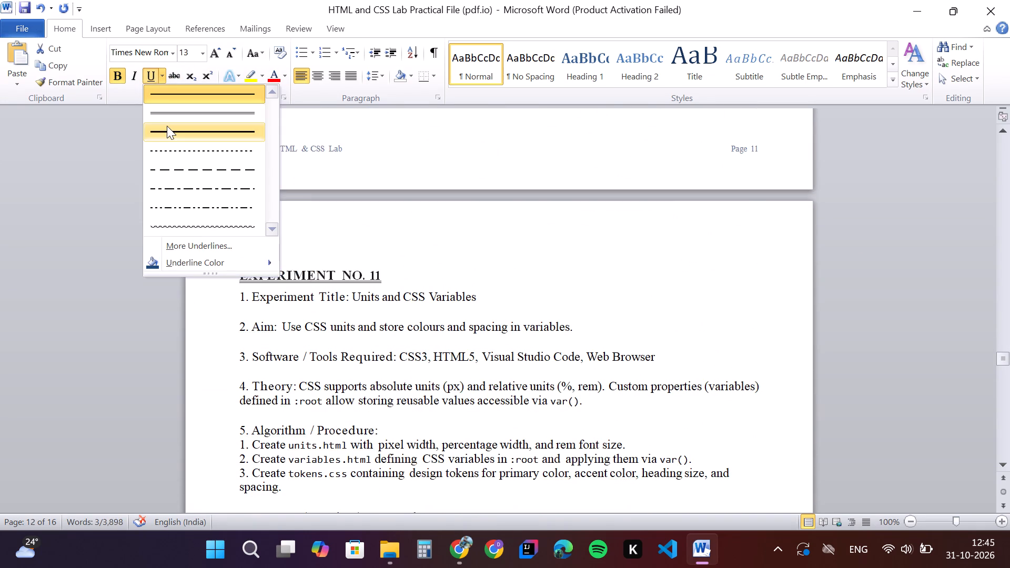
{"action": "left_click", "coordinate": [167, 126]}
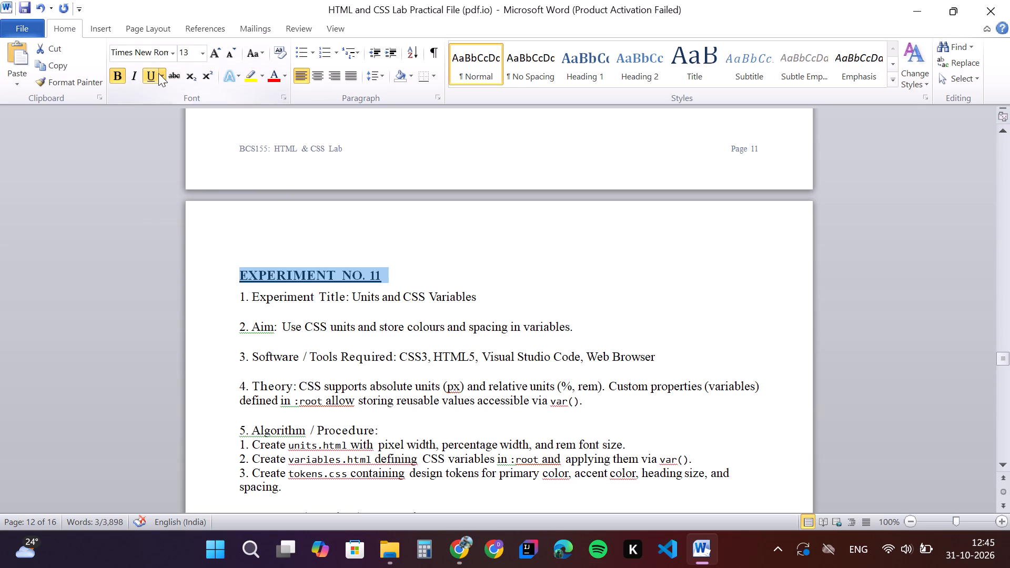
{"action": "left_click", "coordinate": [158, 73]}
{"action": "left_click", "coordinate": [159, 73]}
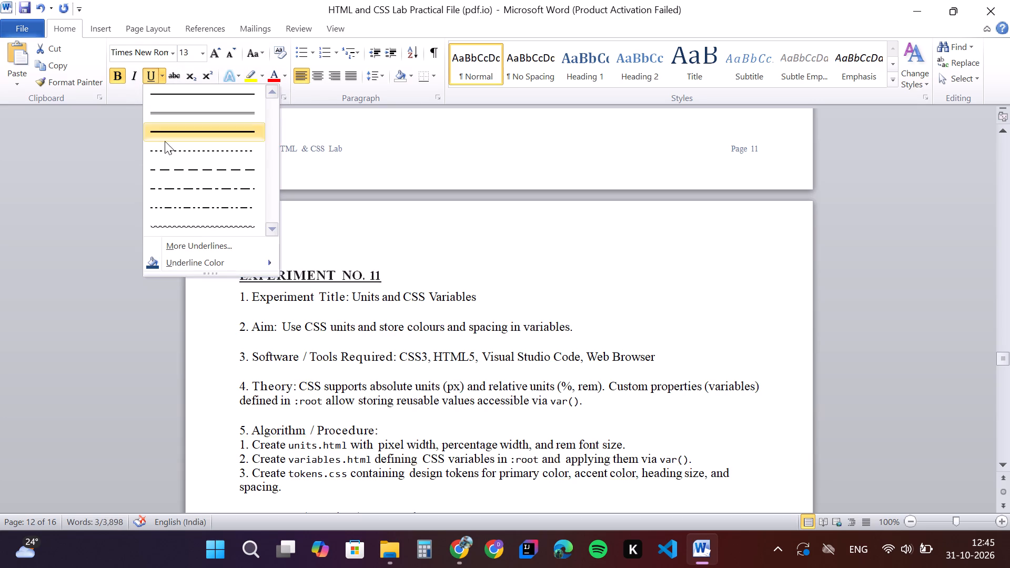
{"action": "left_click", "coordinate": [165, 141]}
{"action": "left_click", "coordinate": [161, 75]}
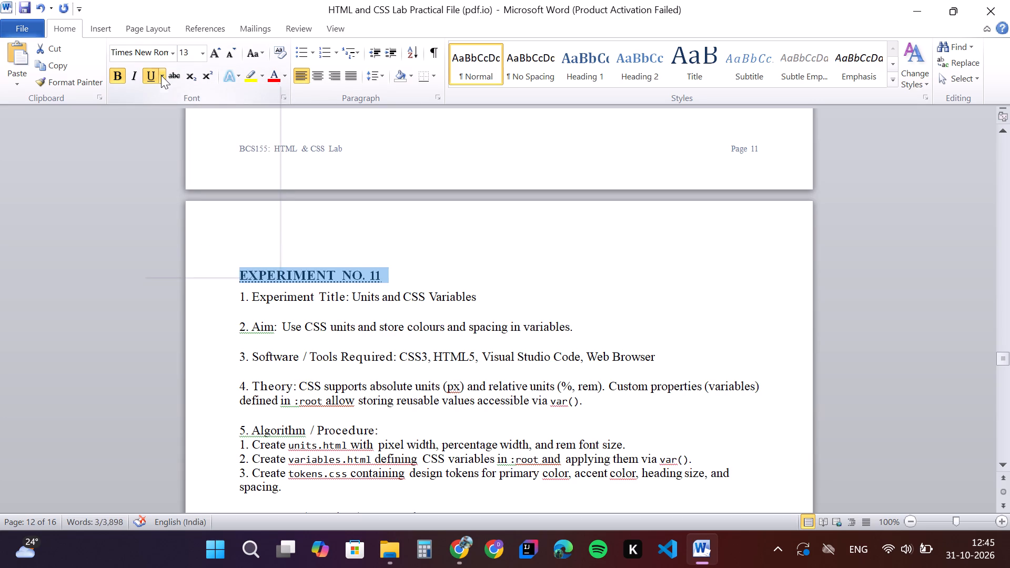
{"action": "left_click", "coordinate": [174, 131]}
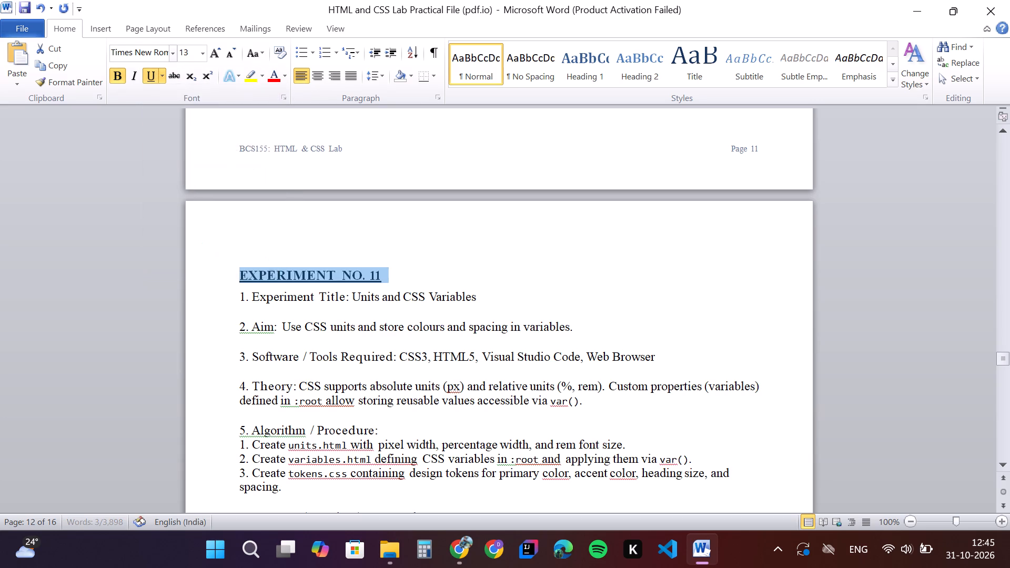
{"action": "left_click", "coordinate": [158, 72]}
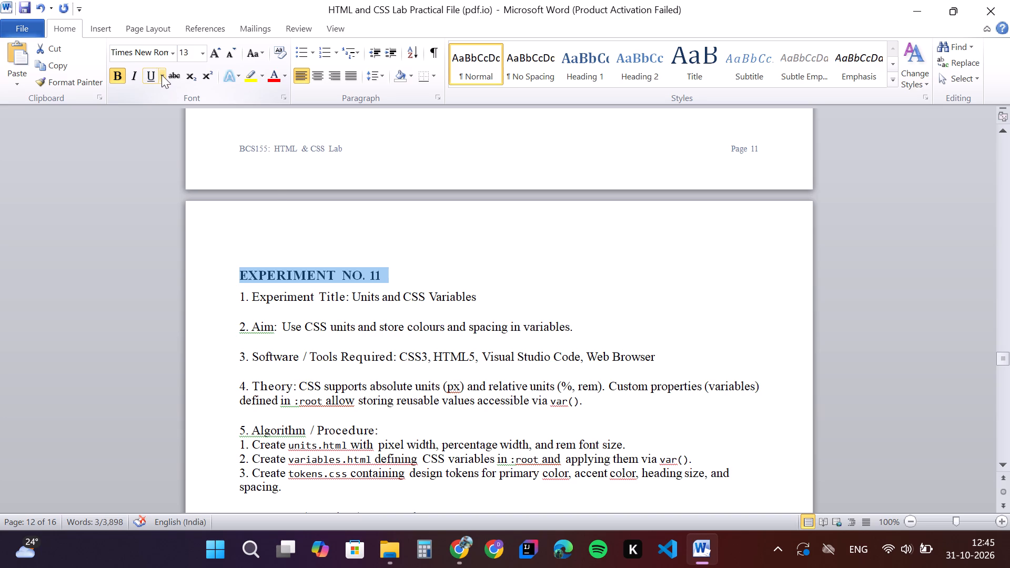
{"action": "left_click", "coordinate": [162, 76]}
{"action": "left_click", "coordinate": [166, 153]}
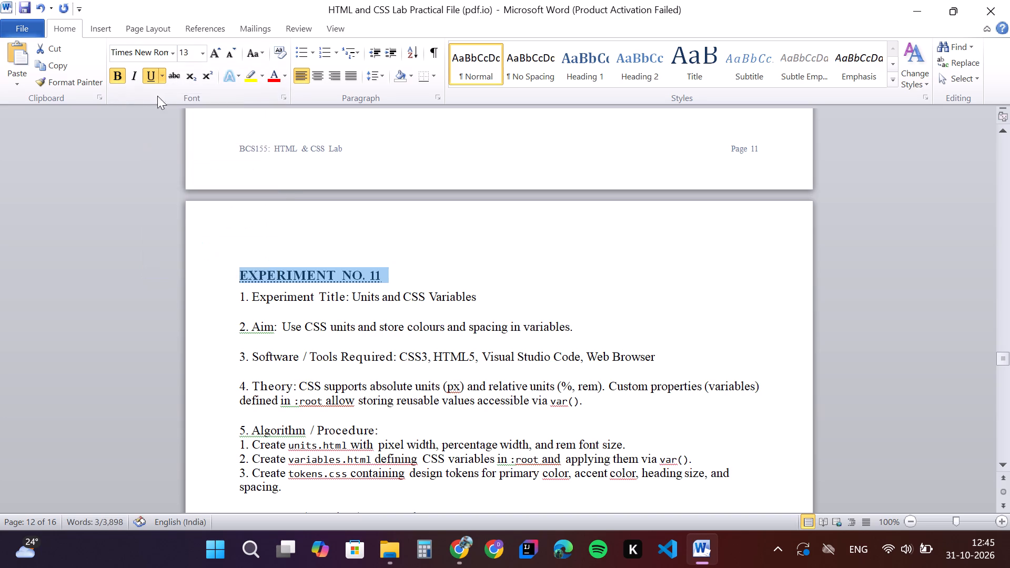
Colour the Experiment 11 heading's underline dark blue from the theme colours.
{"action": "left_click", "coordinate": [160, 73]}
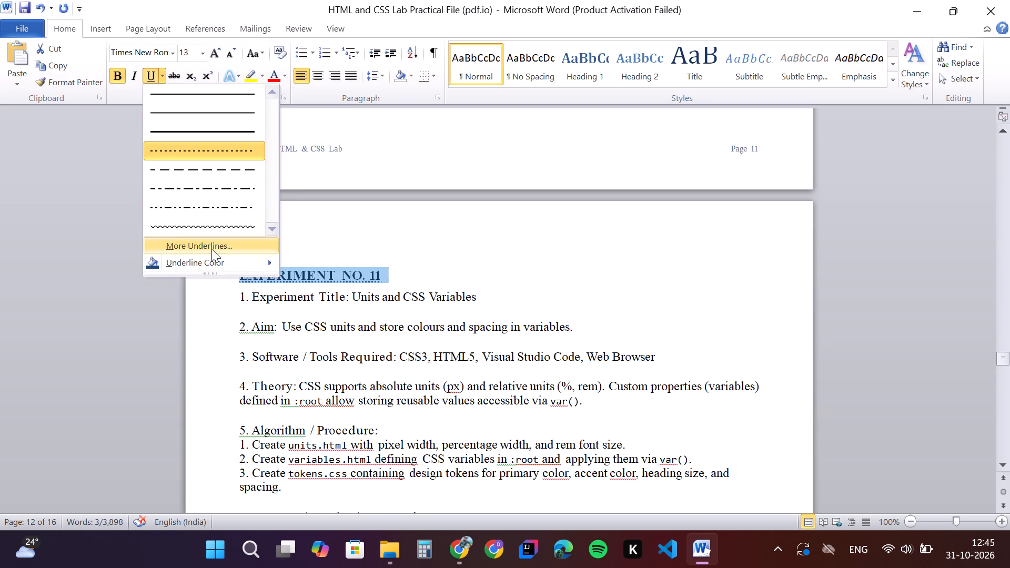
{"action": "left_click", "coordinate": [324, 289]}
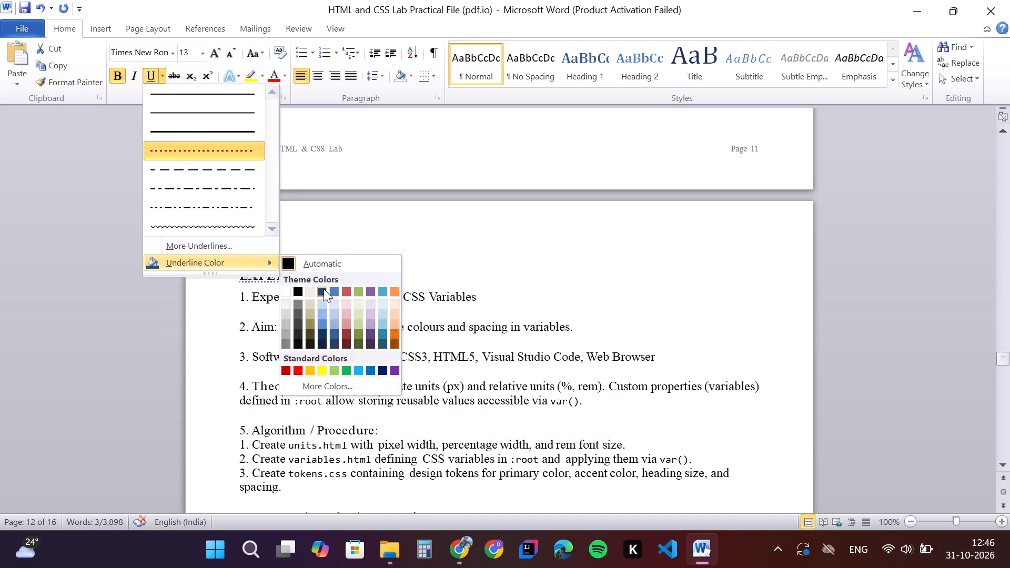
Set the Experiment 11 heading to size 15 in Copperplate Gothic Bold and clear the selection.
{"action": "left_click", "coordinate": [188, 56]}
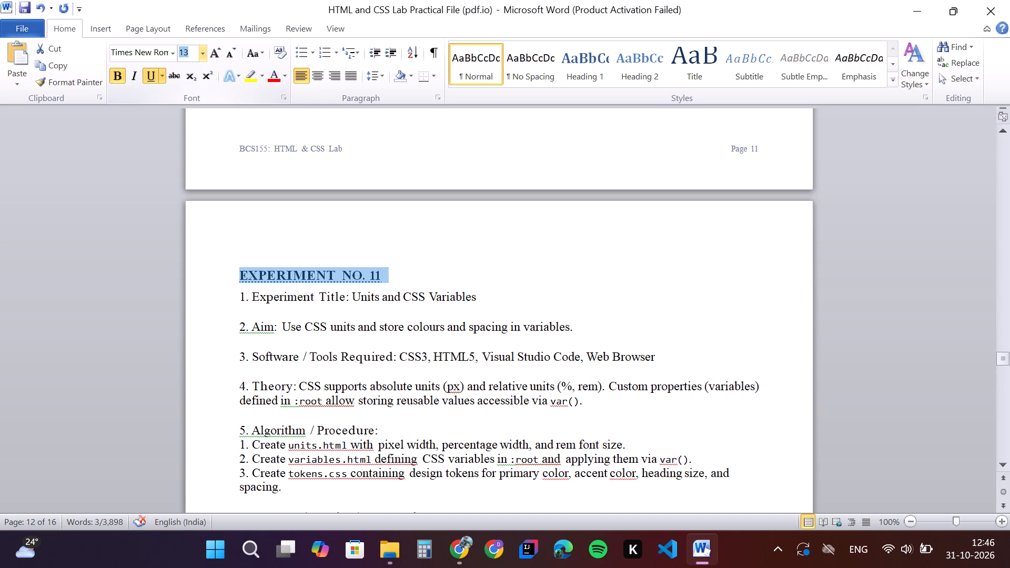
{"action": "type", "text": "15"}
{"action": "key", "text": "Return"}
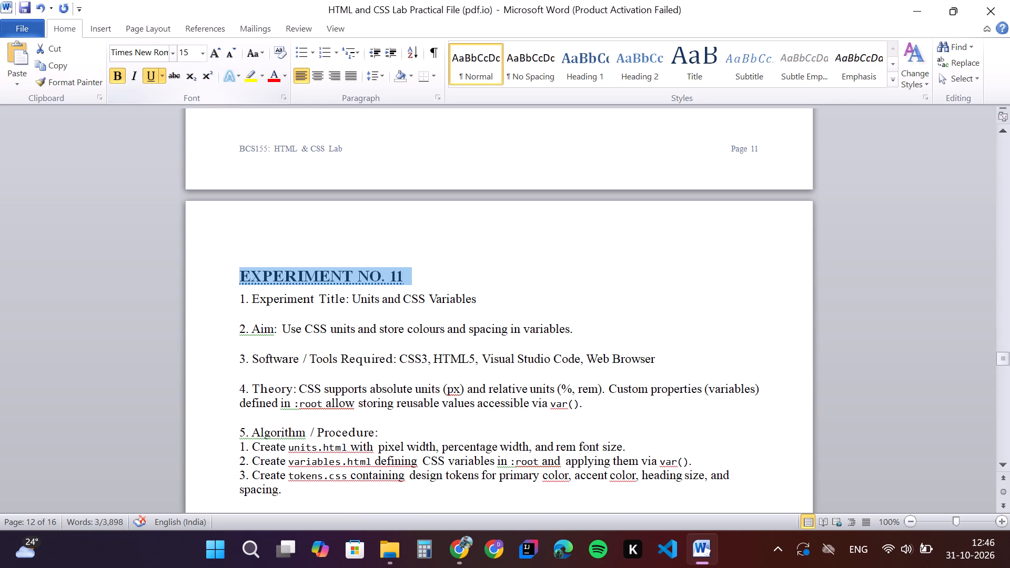
{"action": "left_click", "coordinate": [167, 56]}
{"action": "left_click", "coordinate": [170, 56]}
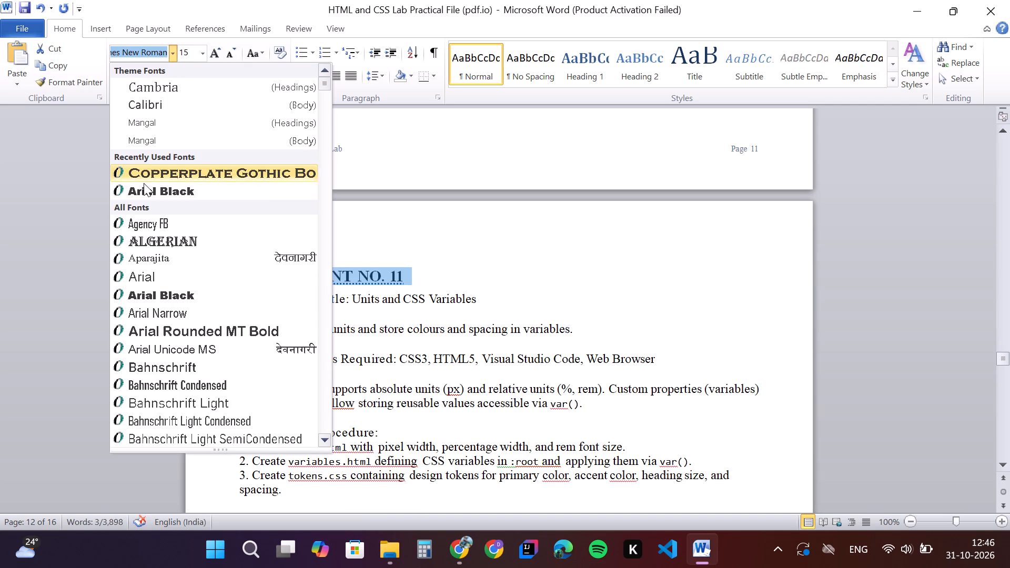
{"action": "left_click", "coordinate": [180, 171]}
{"action": "left_click", "coordinate": [51, 252]}
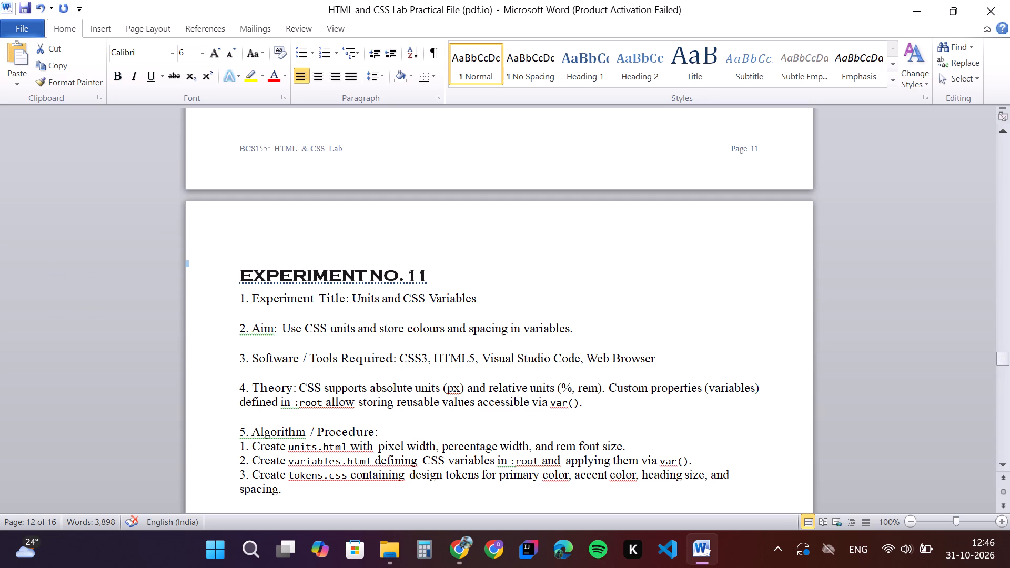
Change the Experiment 11 heading's underline style to dashed and deselect the heading.
{"action": "left_click_drag", "start_coordinate": [429, 271], "coordinate": [249, 267]}
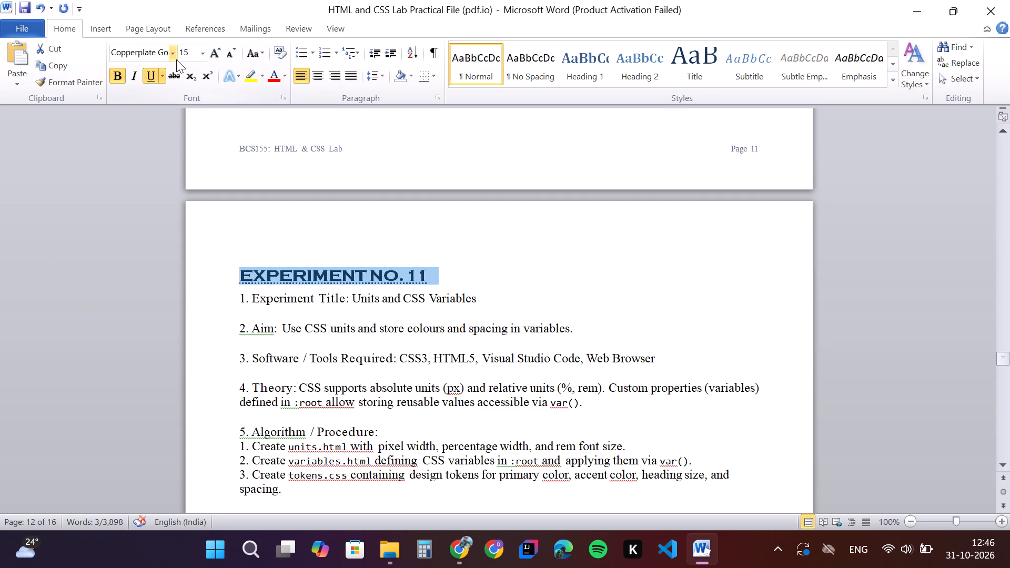
{"action": "left_click", "coordinate": [176, 59]}
{"action": "left_click", "coordinate": [176, 59]}
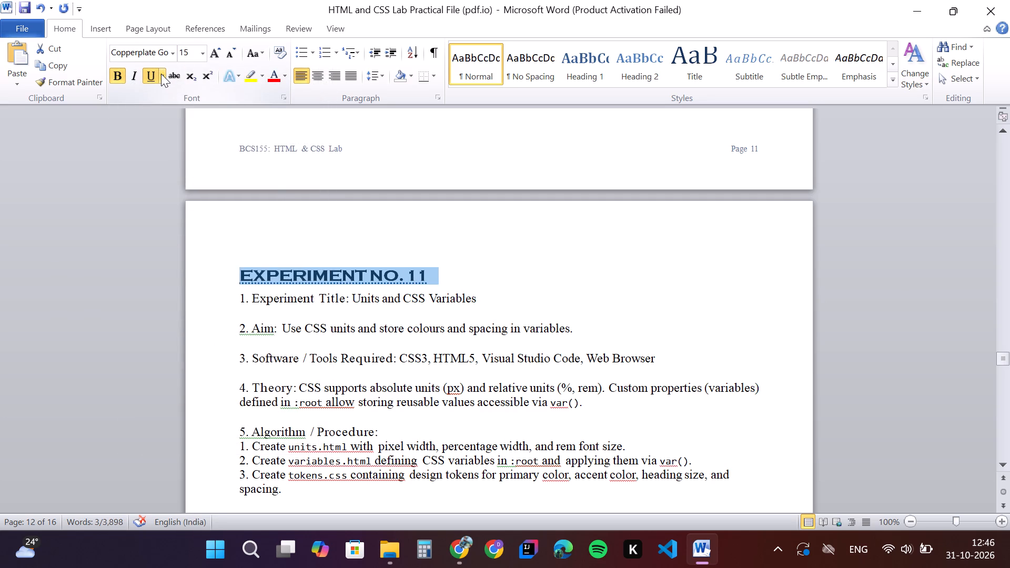
{"action": "left_click", "coordinate": [161, 74]}
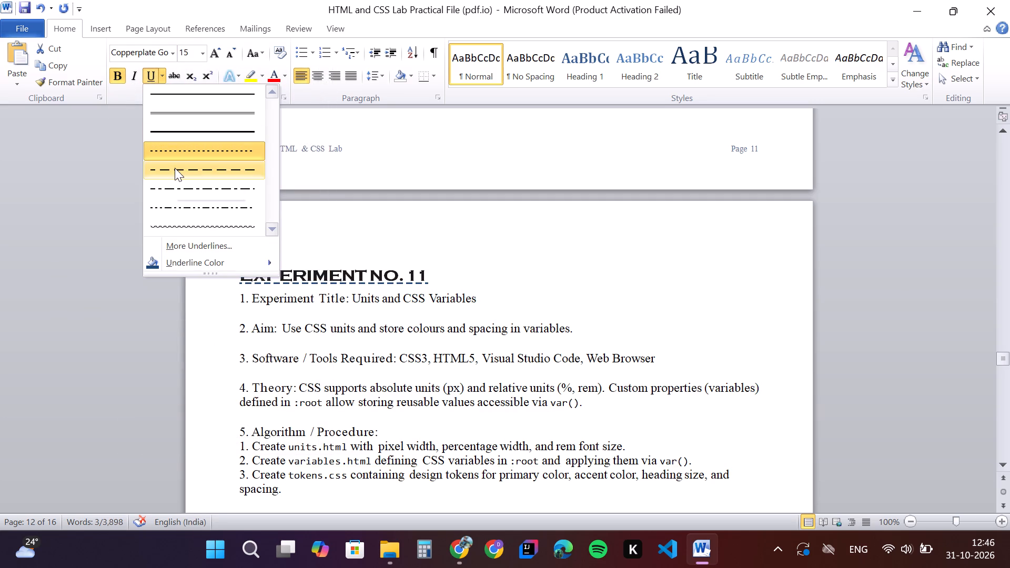
{"action": "left_click", "coordinate": [175, 168]}
{"action": "left_click", "coordinate": [112, 238]}
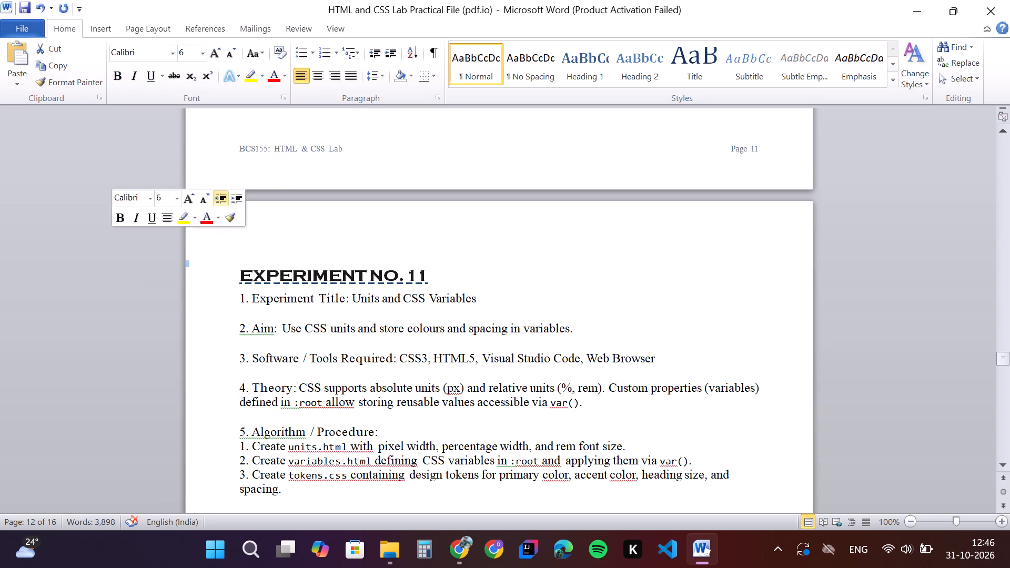
Change the underline of the "EXPERIMENT NO. 10" heading to the dashed style.
{"action": "scroll", "coordinate": [822, 237], "scroll_direction": "up", "scroll_amount": 7}
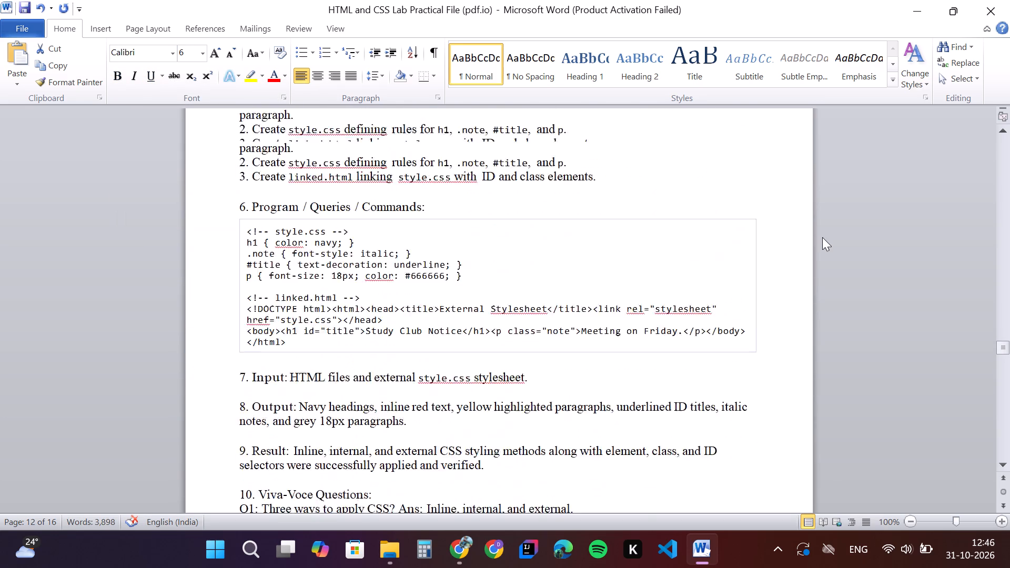
{"action": "scroll", "coordinate": [822, 237], "scroll_direction": "up", "scroll_amount": 5}
{"action": "left_click_drag", "start_coordinate": [439, 372], "coordinate": [303, 359]}
{"action": "left_click", "coordinate": [162, 75]}
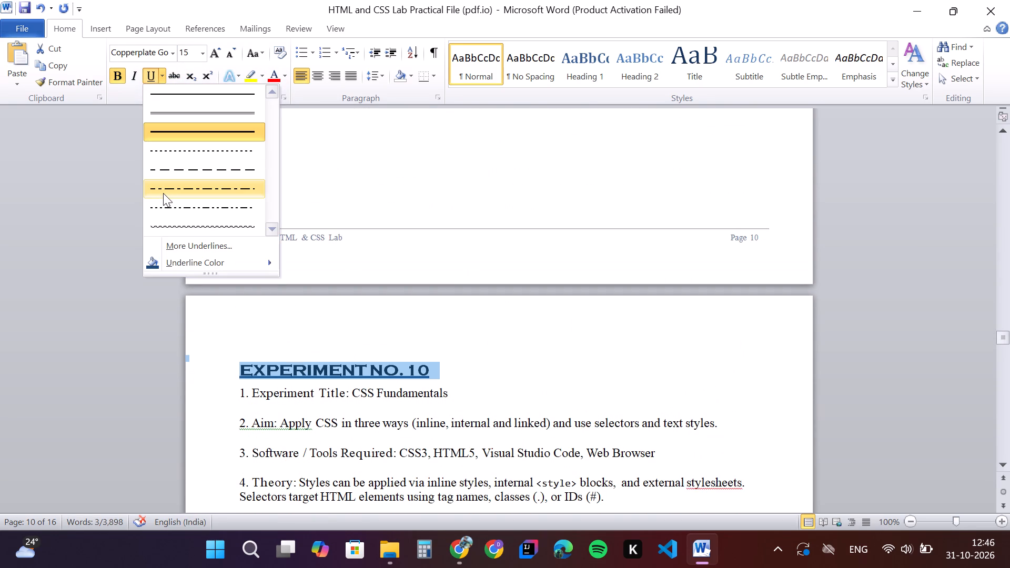
{"action": "left_click", "coordinate": [194, 173]}
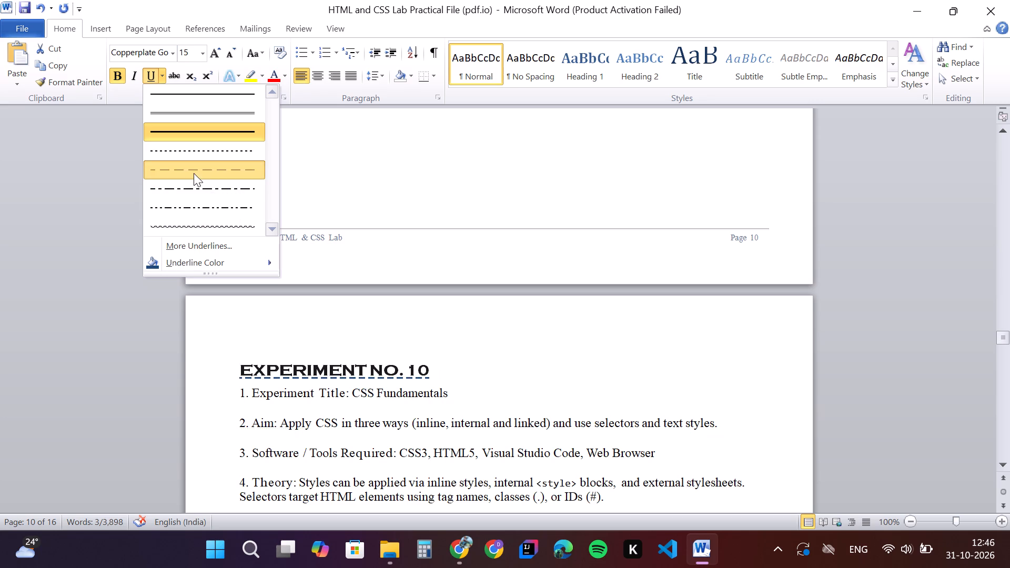
Change the underline of the "EXPERIMENT NO. 09" heading to the dashed style.
{"action": "scroll", "coordinate": [920, 278], "scroll_direction": "down", "scroll_amount": 1}
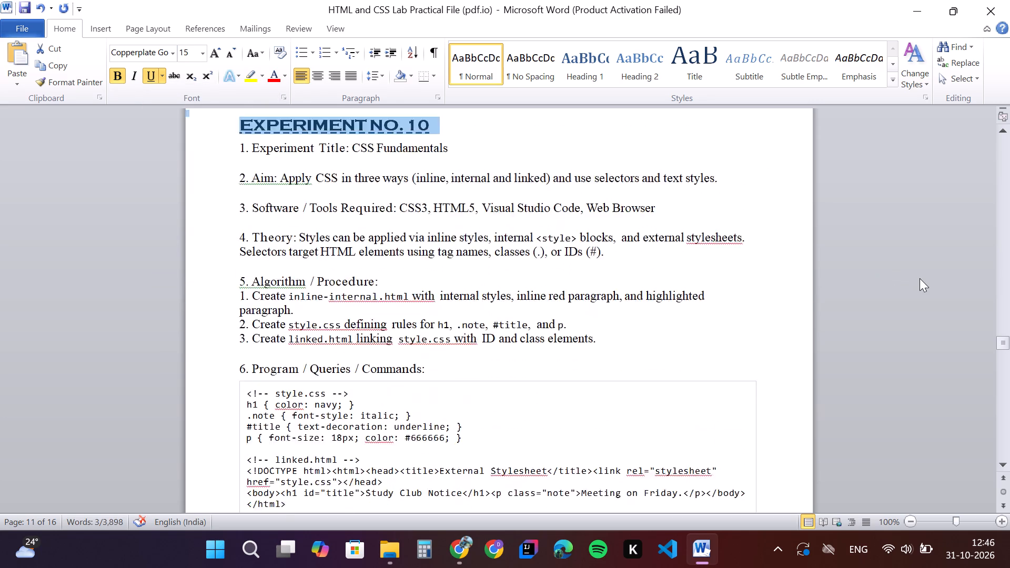
{"action": "scroll", "coordinate": [920, 278], "scroll_direction": "down", "scroll_amount": 5}
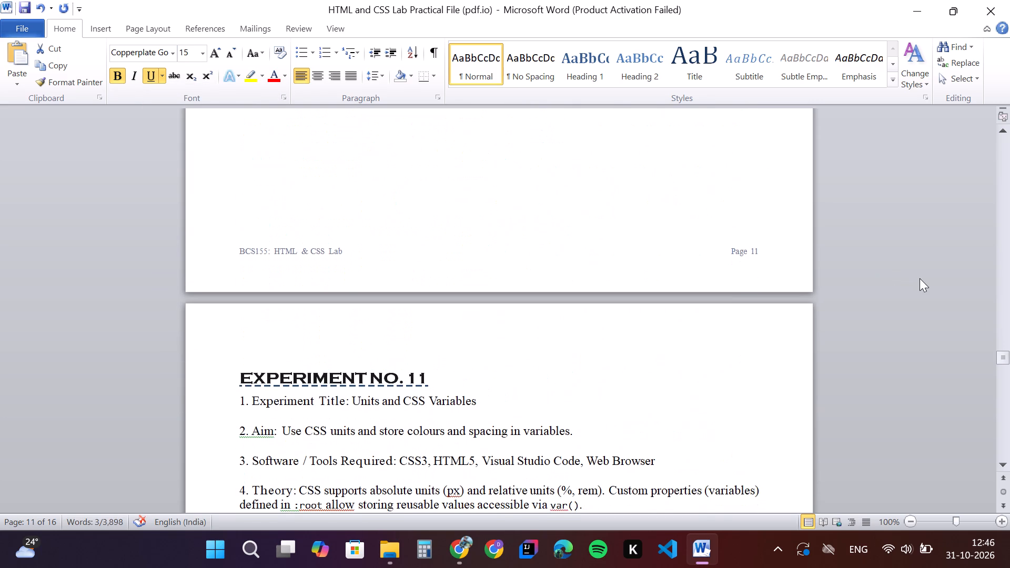
{"action": "scroll", "coordinate": [920, 278], "scroll_direction": "right", "scroll_amount": 1}
{"action": "scroll", "coordinate": [920, 278], "scroll_direction": "up", "scroll_amount": 17}
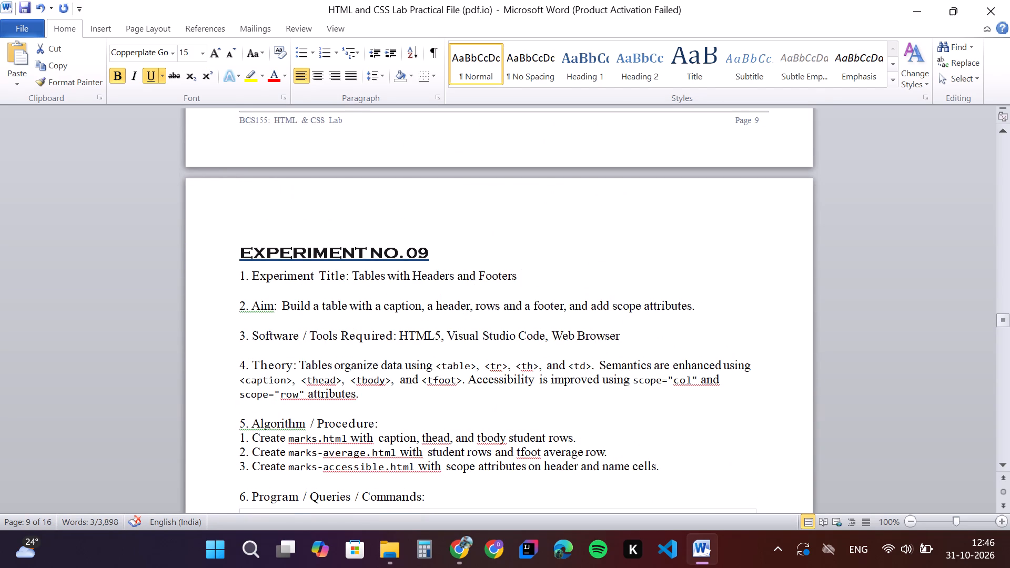
{"action": "left_click_drag", "start_coordinate": [436, 248], "coordinate": [289, 252]}
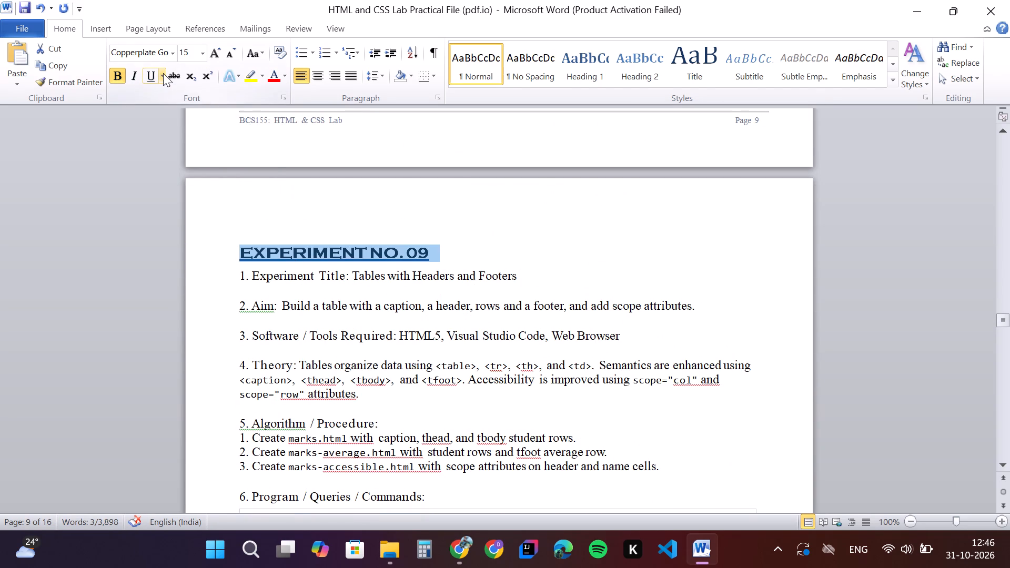
{"action": "left_click", "coordinate": [163, 73]}
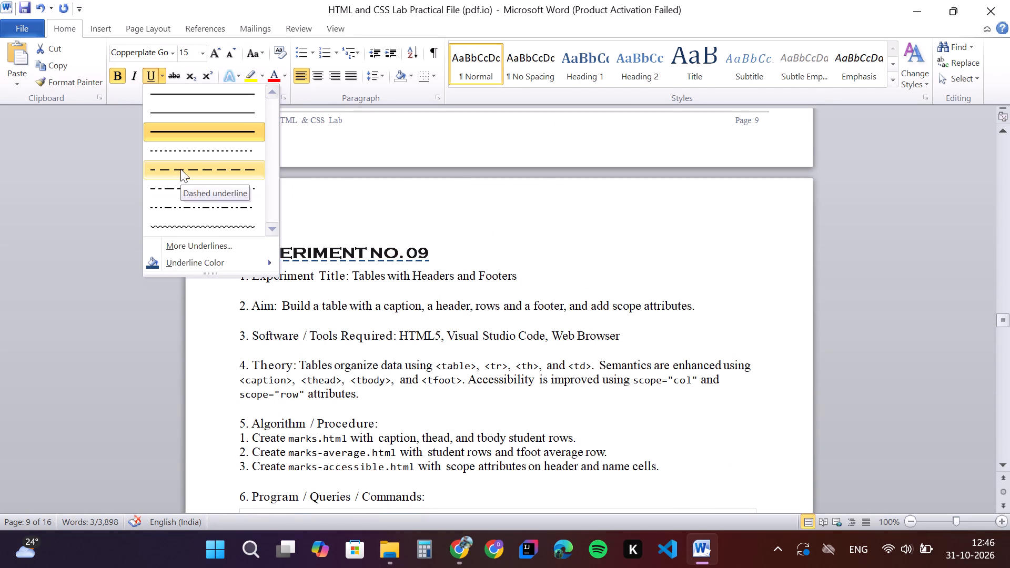
{"action": "left_click", "coordinate": [180, 169]}
Change the underline of the Experiment 8 heading to the dashed style.
{"action": "scroll", "coordinate": [903, 255], "scroll_direction": "up", "scroll_amount": 8}
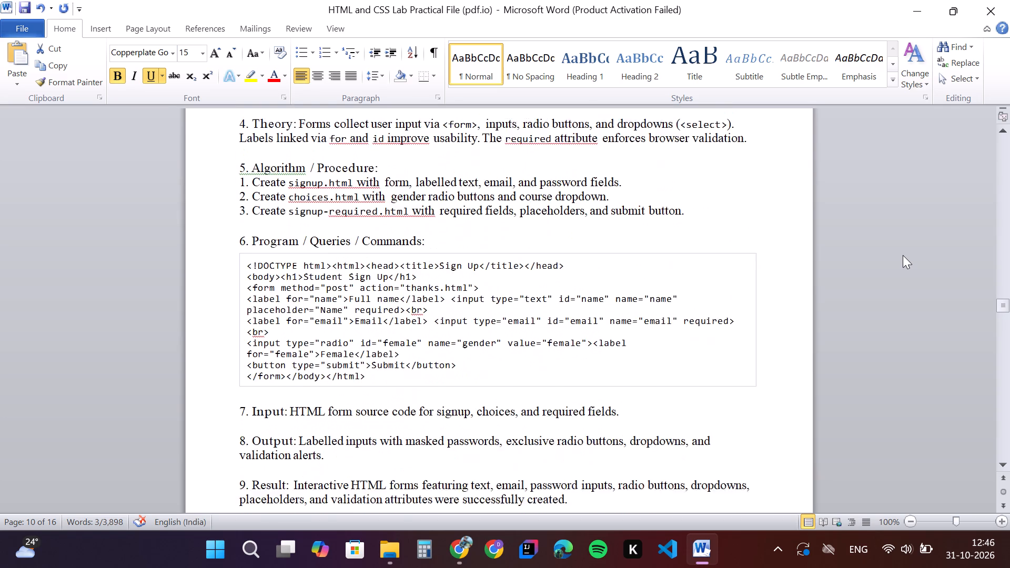
{"action": "scroll", "coordinate": [903, 255], "scroll_direction": "up", "scroll_amount": 3}
{"action": "left_click_drag", "start_coordinate": [439, 298], "coordinate": [273, 282]}
{"action": "left_click", "coordinate": [161, 78]}
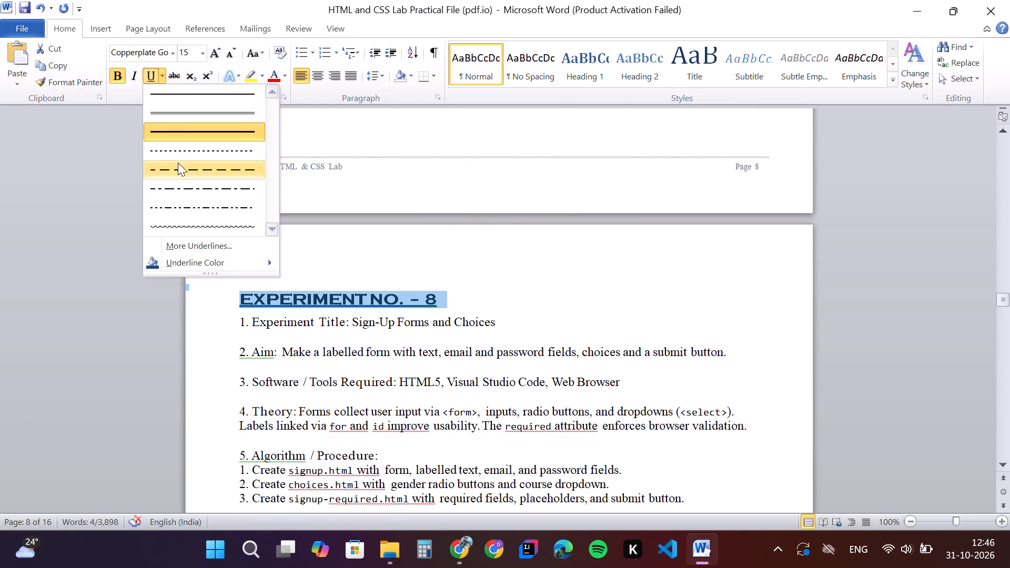
{"action": "left_click", "coordinate": [179, 163]}
Change the underline of the "EXPERIMENT NO. 07" heading to the dashed style.
{"action": "scroll", "coordinate": [926, 235], "scroll_direction": "up", "scroll_amount": 4}
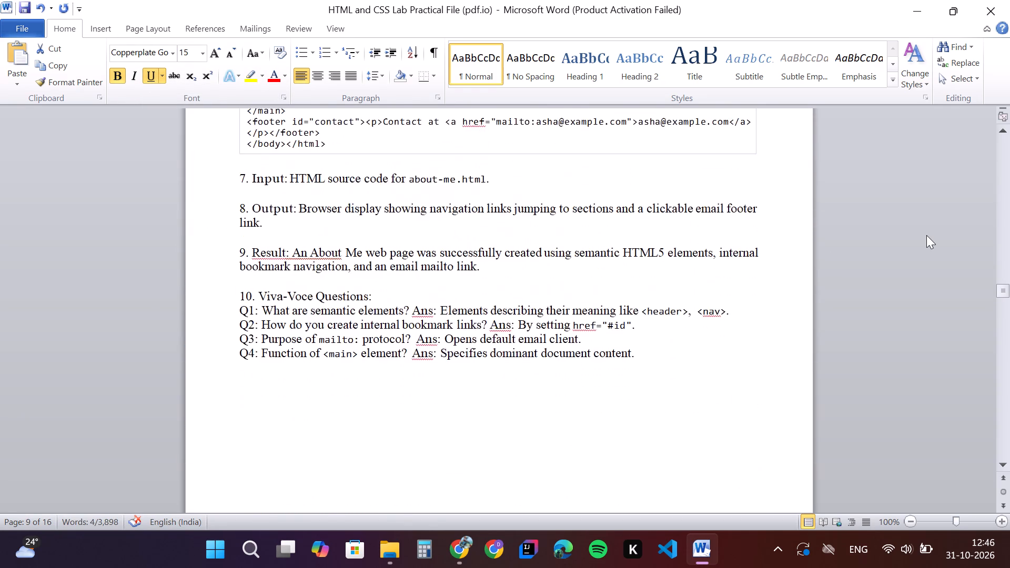
{"action": "scroll", "coordinate": [926, 235], "scroll_direction": "up", "scroll_amount": 8}
{"action": "scroll", "coordinate": [569, 424], "scroll_direction": "down", "scroll_amount": 1}
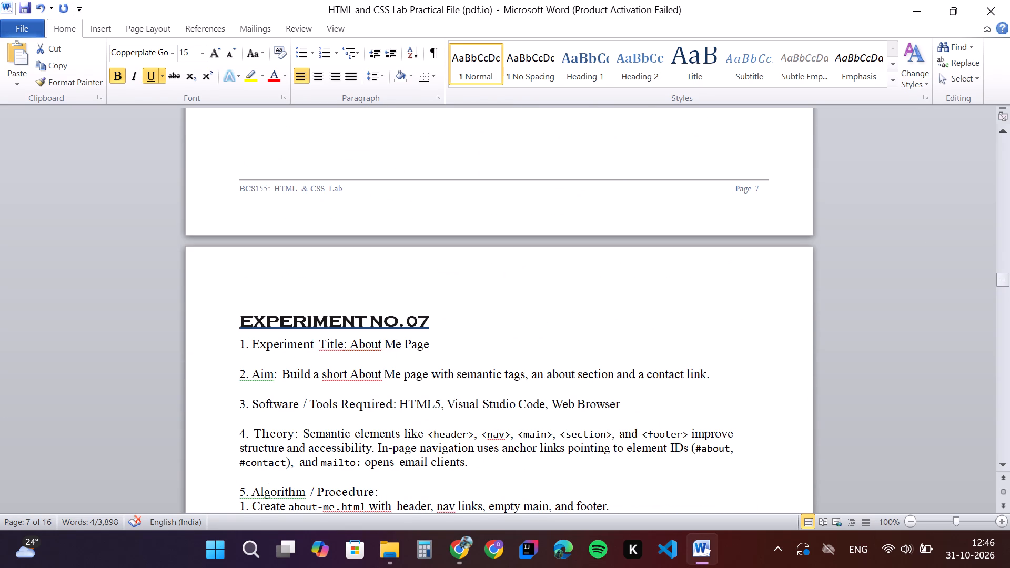
{"action": "left_click_drag", "start_coordinate": [437, 313], "coordinate": [318, 305]}
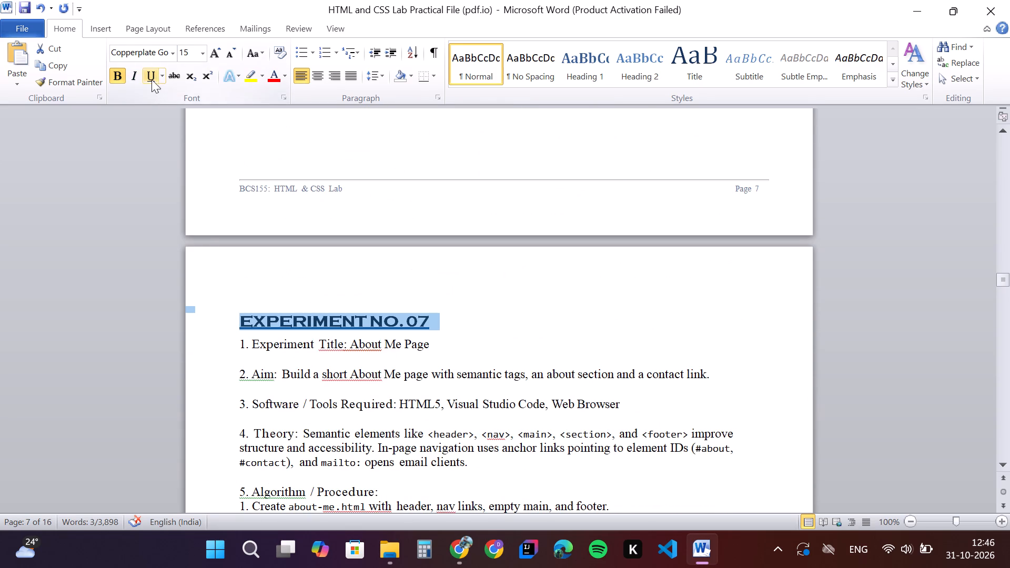
{"action": "left_click", "coordinate": [160, 76]}
{"action": "left_click", "coordinate": [176, 177]}
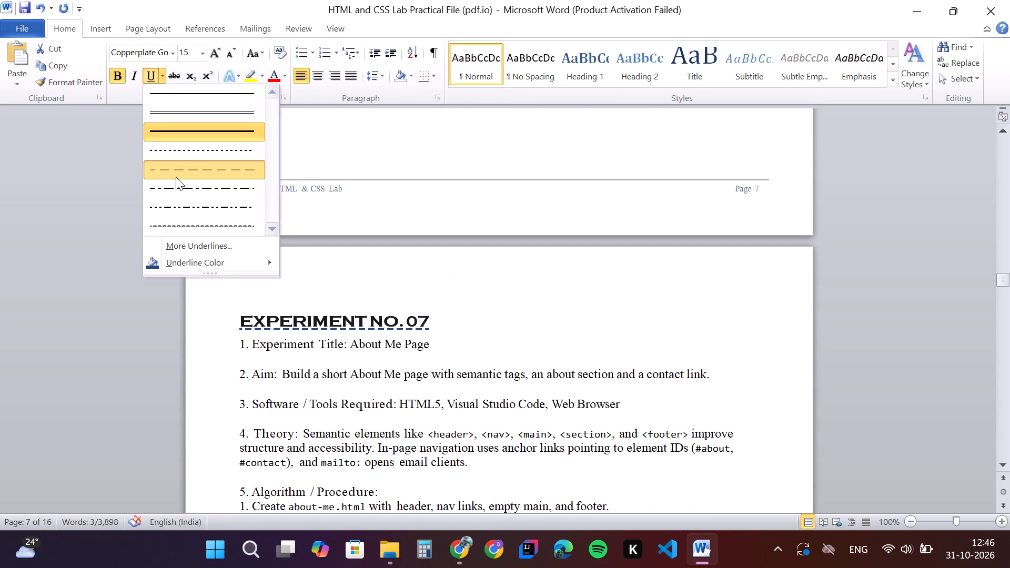
Change the underline of the Experiment 6 heading to the dashed style.
{"action": "scroll", "coordinate": [831, 239], "scroll_direction": "up", "scroll_amount": 7}
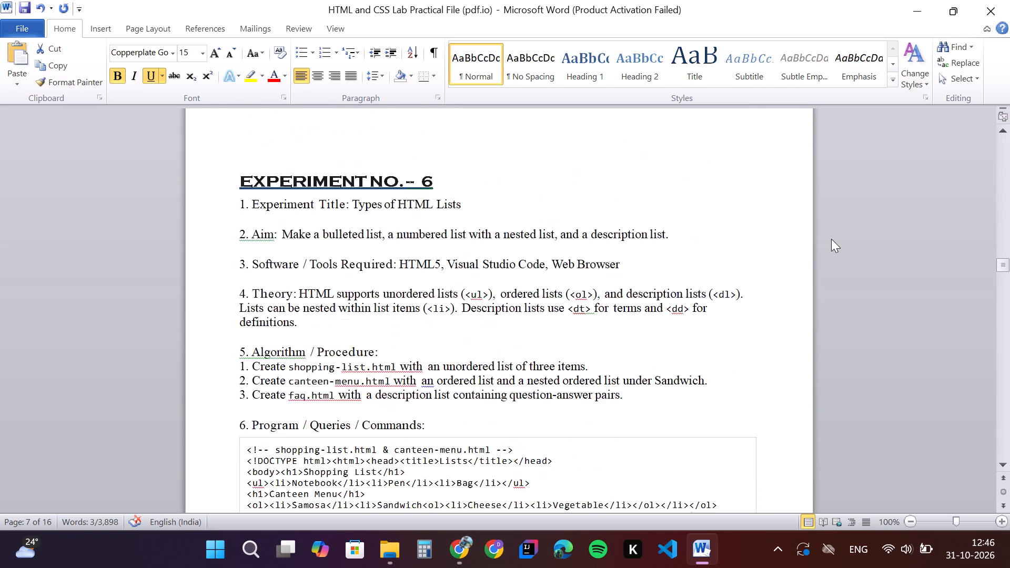
{"action": "scroll", "coordinate": [831, 239], "scroll_direction": "up", "scroll_amount": 4}
{"action": "left_click_drag", "start_coordinate": [432, 408], "coordinate": [266, 418]}
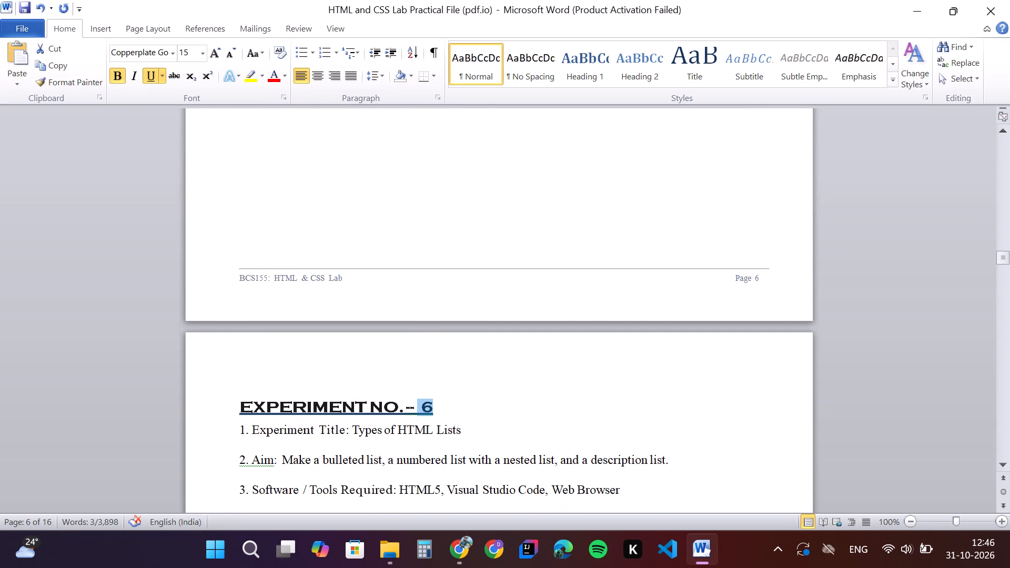
{"action": "left_click_drag", "start_coordinate": [266, 418], "coordinate": [250, 403]}
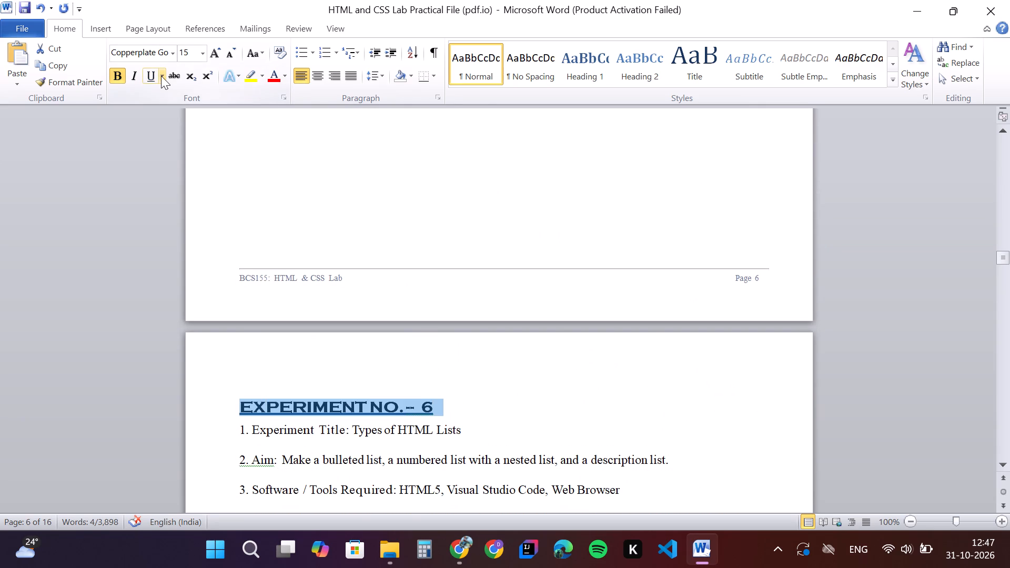
{"action": "left_click", "coordinate": [161, 76]}
{"action": "left_click", "coordinate": [179, 169]}
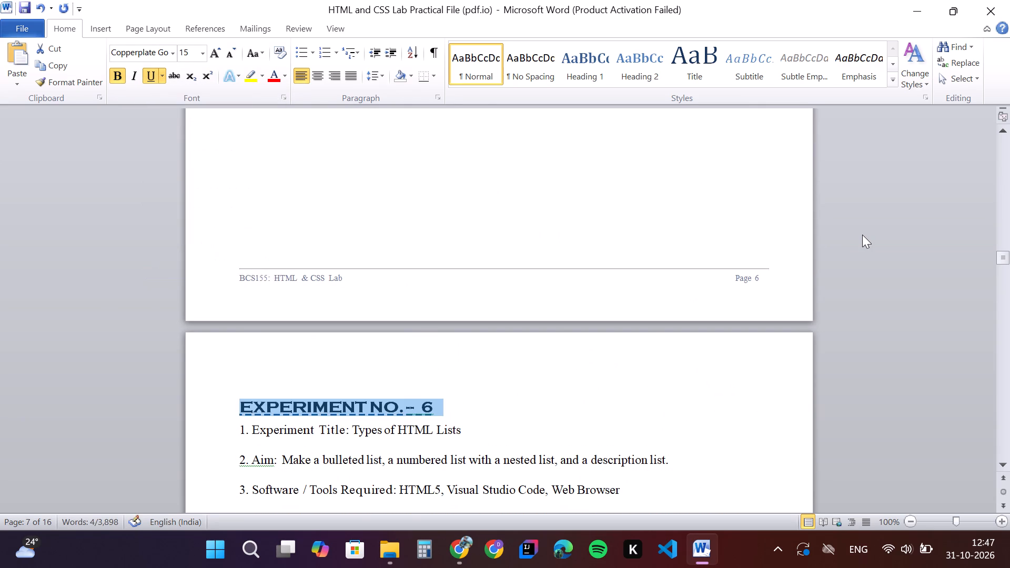
Change the underline of the Experiment 5 heading to the dashed style.
{"action": "scroll", "coordinate": [862, 235], "scroll_direction": "up", "scroll_amount": 8}
{"action": "left_click_drag", "start_coordinate": [435, 279], "coordinate": [251, 274]}
{"action": "left_click", "coordinate": [160, 80]}
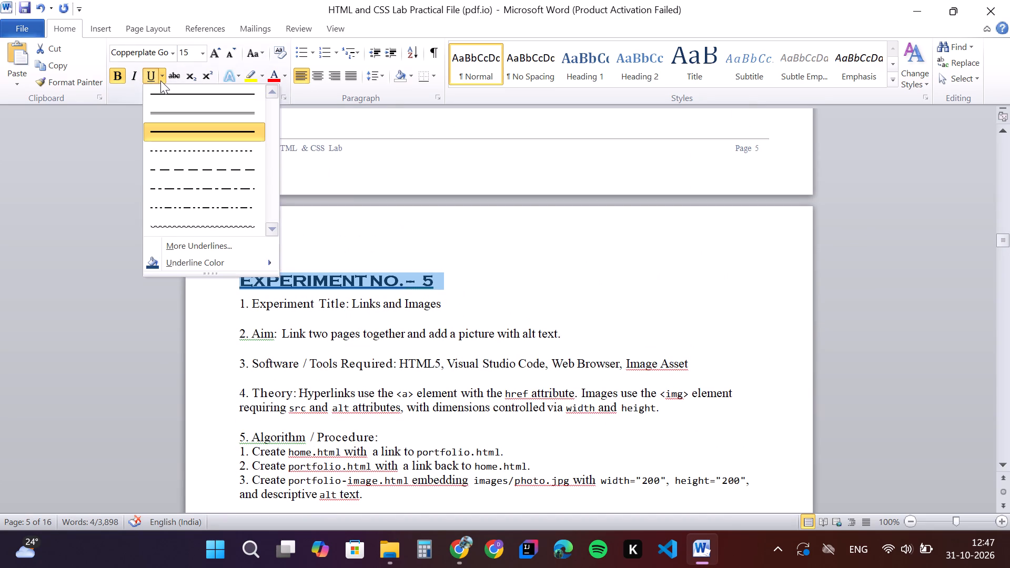
{"action": "left_click", "coordinate": [170, 171]}
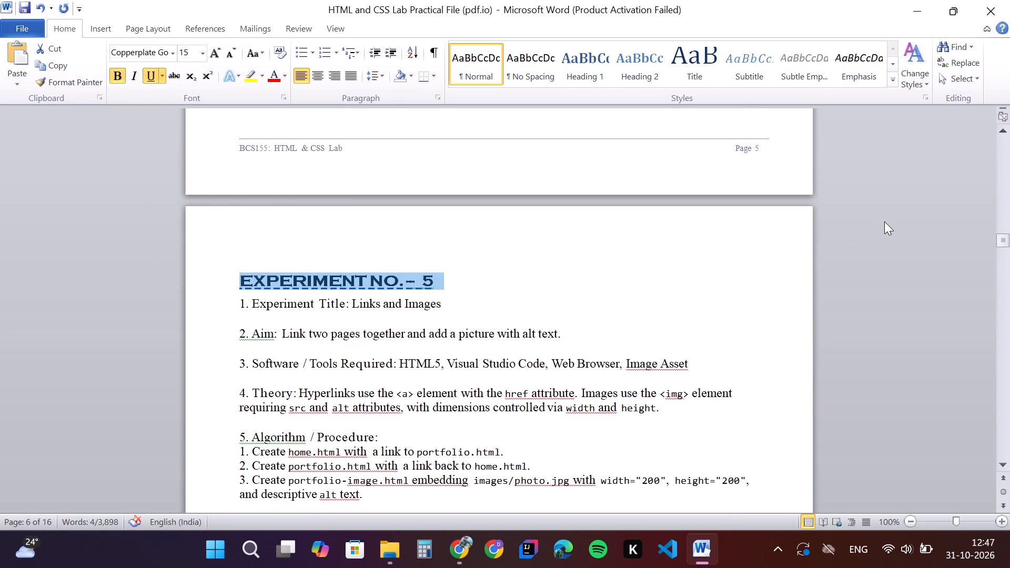
Change the underline of the Experiment 4 heading to the dashed style.
{"action": "scroll", "coordinate": [884, 221], "scroll_direction": "up", "scroll_amount": 10}
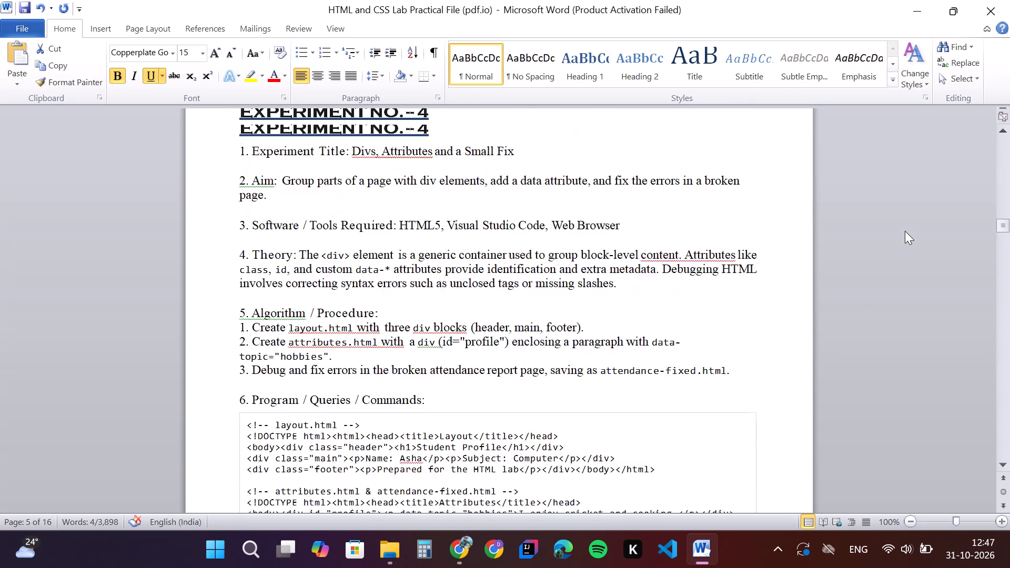
{"action": "left_click_drag", "start_coordinate": [430, 201], "coordinate": [272, 197]}
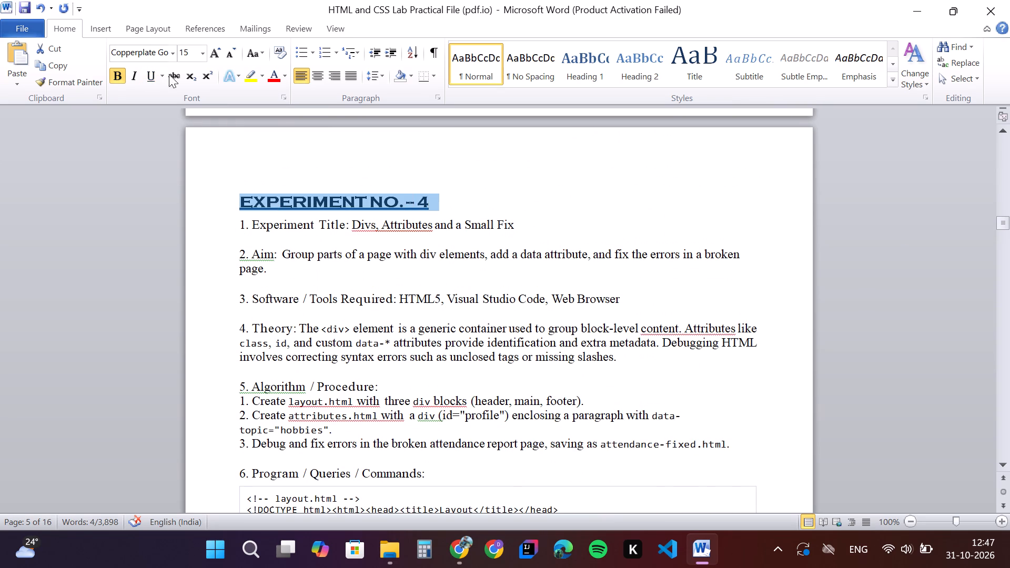
{"action": "left_click", "coordinate": [162, 76]}
{"action": "left_click", "coordinate": [179, 166]}
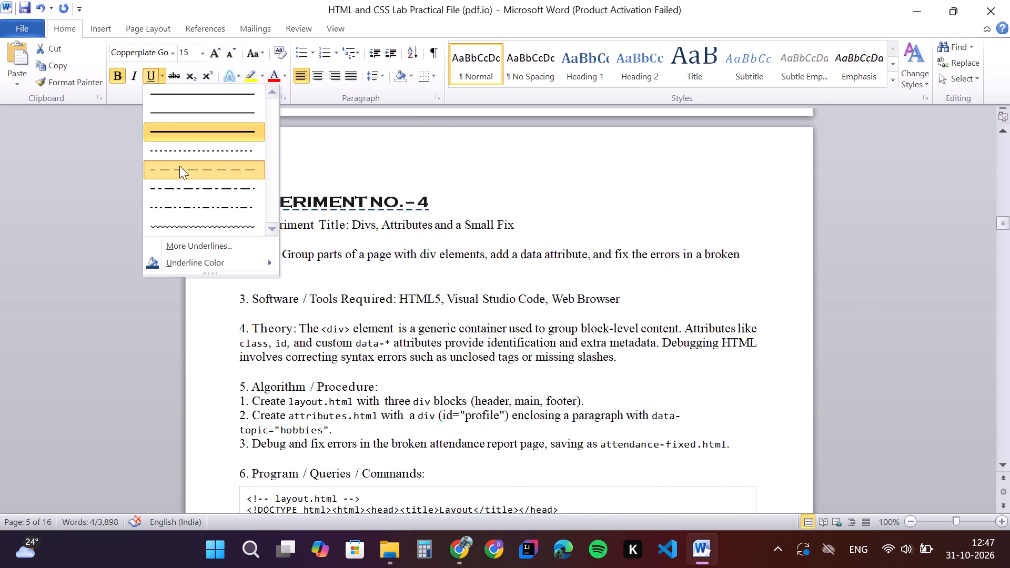
{"action": "left_click", "coordinate": [96, 280]}
Change the underline of the Experiment 3 heading to the dashed style.
{"action": "scroll", "coordinate": [96, 280], "scroll_direction": "up", "scroll_amount": 6}
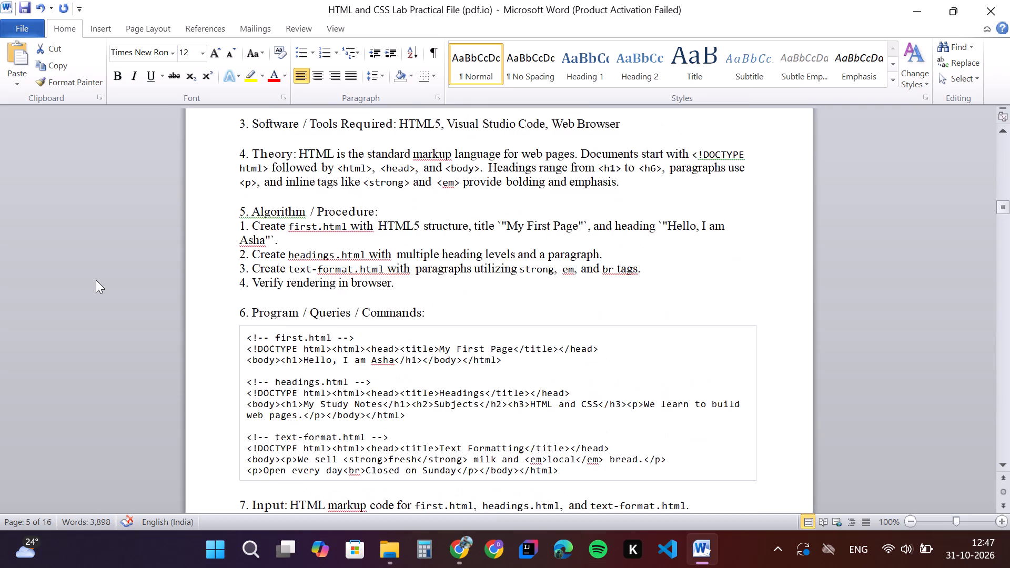
{"action": "scroll", "coordinate": [96, 280], "scroll_direction": "up", "scroll_amount": 5}
{"action": "left_click_drag", "start_coordinate": [243, 308], "coordinate": [278, 302]}
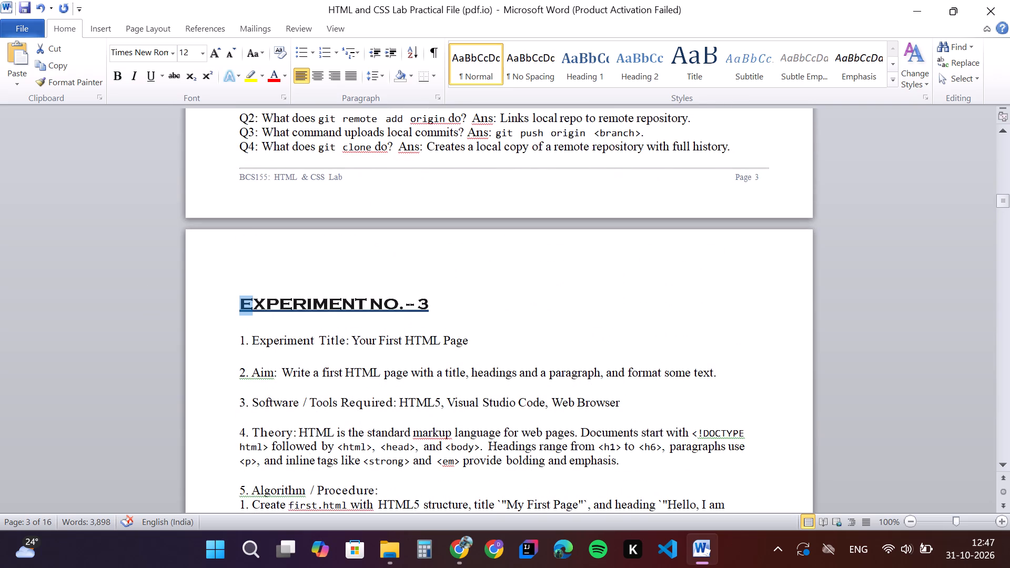
{"action": "left_click_drag", "start_coordinate": [278, 302], "coordinate": [432, 302]}
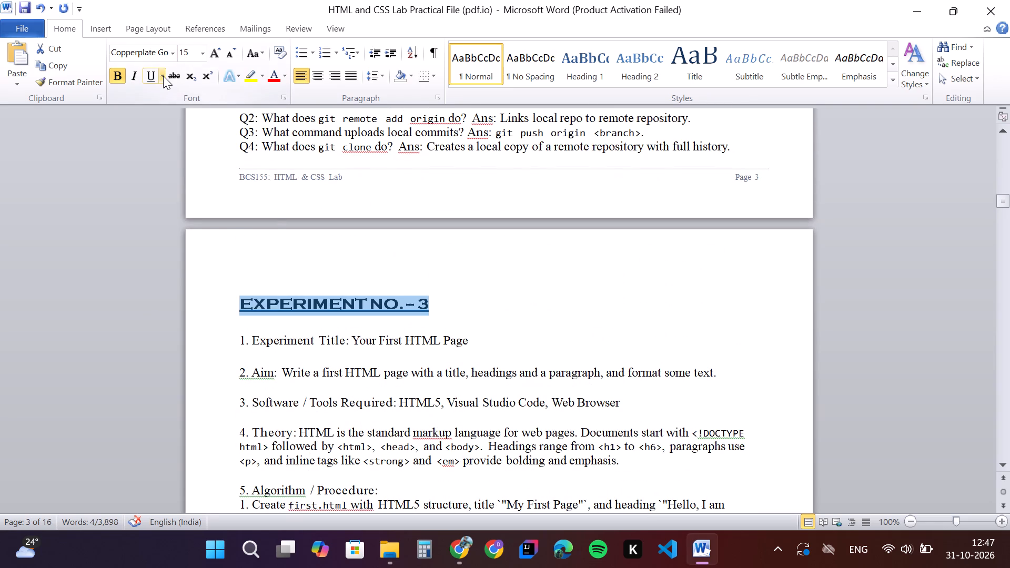
{"action": "left_click", "coordinate": [163, 76]}
{"action": "left_click", "coordinate": [183, 168]}
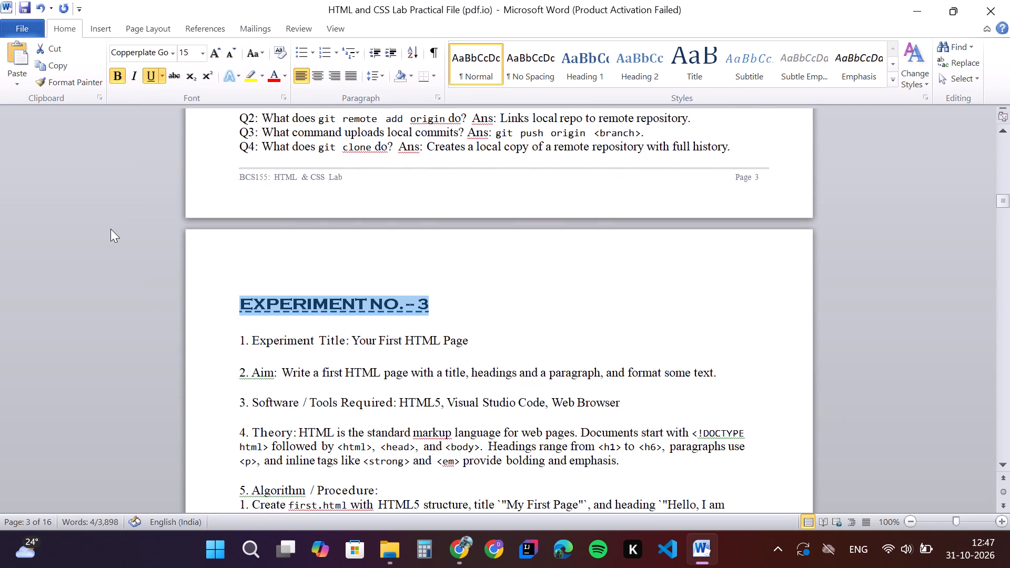
Change the underline of the Experiment 2 heading to the dashed style.
{"action": "scroll", "coordinate": [110, 229], "scroll_direction": "up", "scroll_amount": 9}
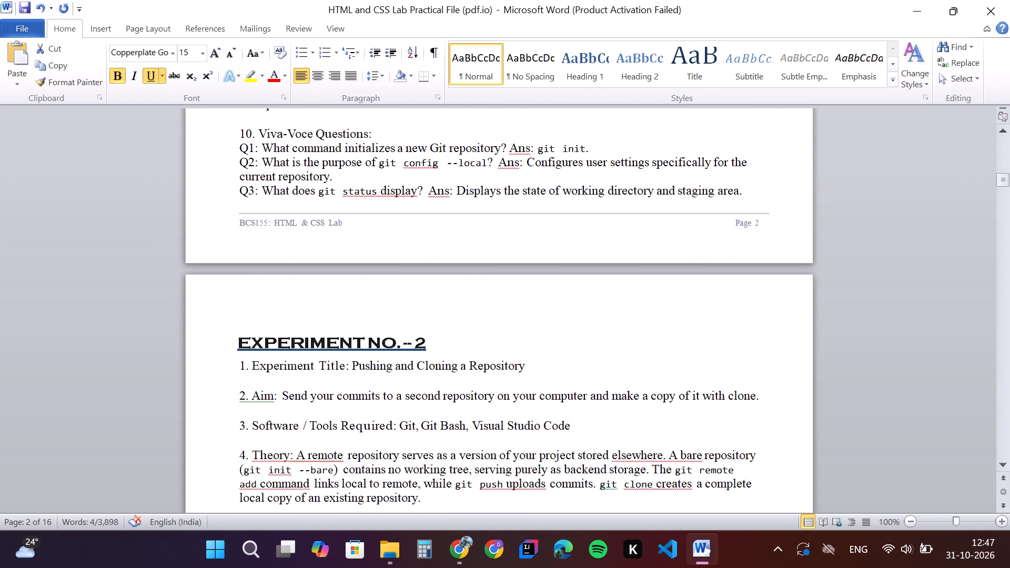
{"action": "left_click_drag", "start_coordinate": [238, 342], "coordinate": [435, 344]}
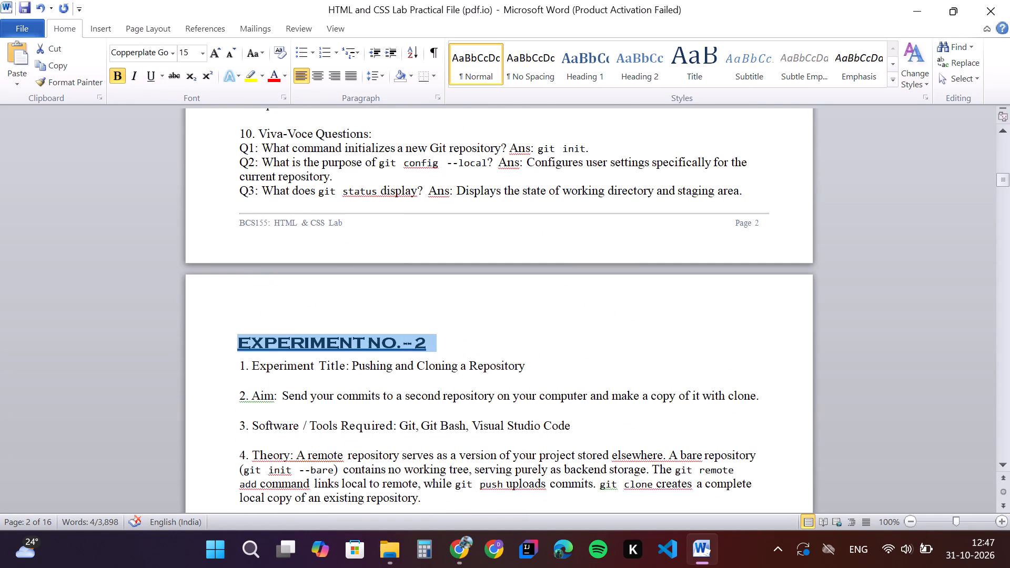
{"action": "left_click", "coordinate": [166, 73]}
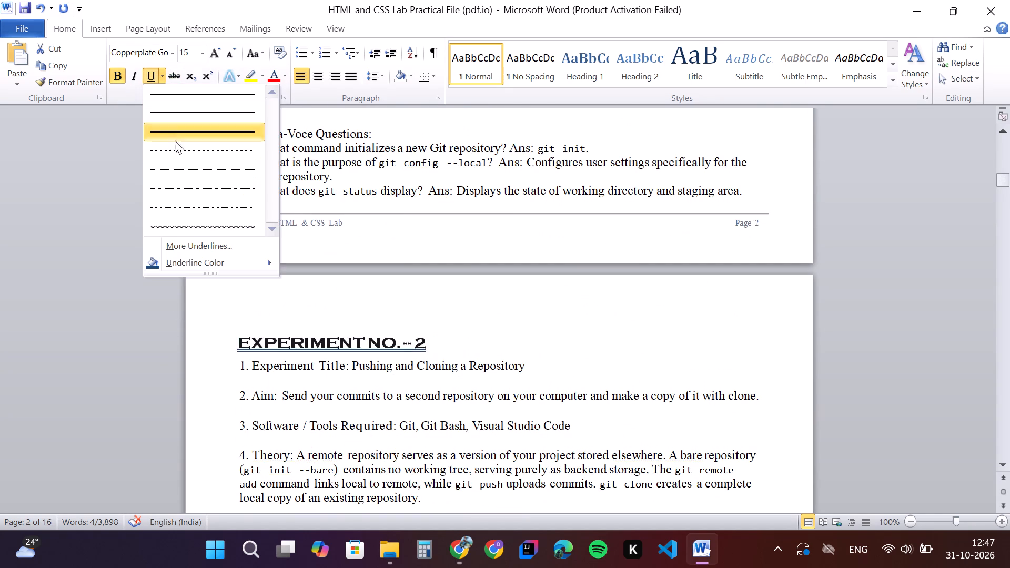
{"action": "left_click", "coordinate": [184, 167]}
Change the underline of the Experiment 1 heading to the dashed style.
{"action": "scroll", "coordinate": [106, 356], "scroll_direction": "up", "scroll_amount": 4}
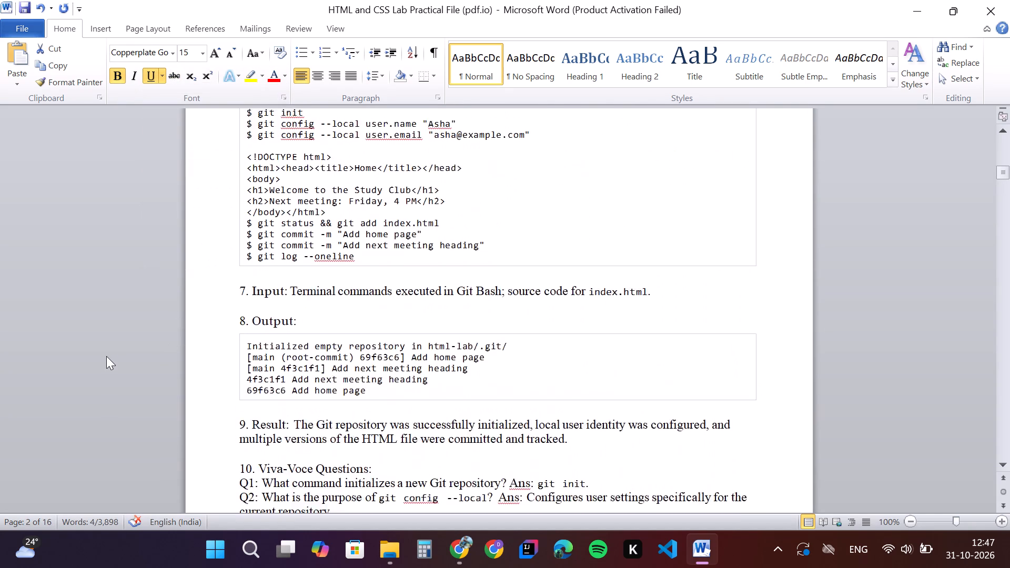
{"action": "scroll", "coordinate": [106, 356], "scroll_direction": "up", "scroll_amount": 5}
{"action": "left_click_drag", "start_coordinate": [234, 280], "coordinate": [266, 277]}
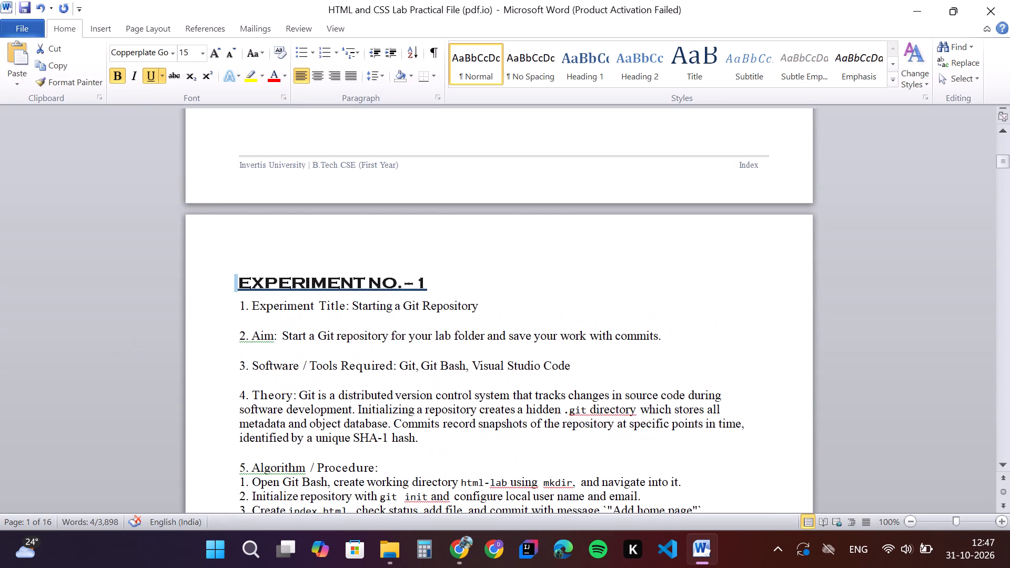
{"action": "left_click_drag", "start_coordinate": [266, 277], "coordinate": [427, 282]}
{"action": "left_click", "coordinate": [427, 282]}
{"action": "left_click_drag", "start_coordinate": [427, 282], "coordinate": [255, 278]}
{"action": "left_click", "coordinate": [160, 72]}
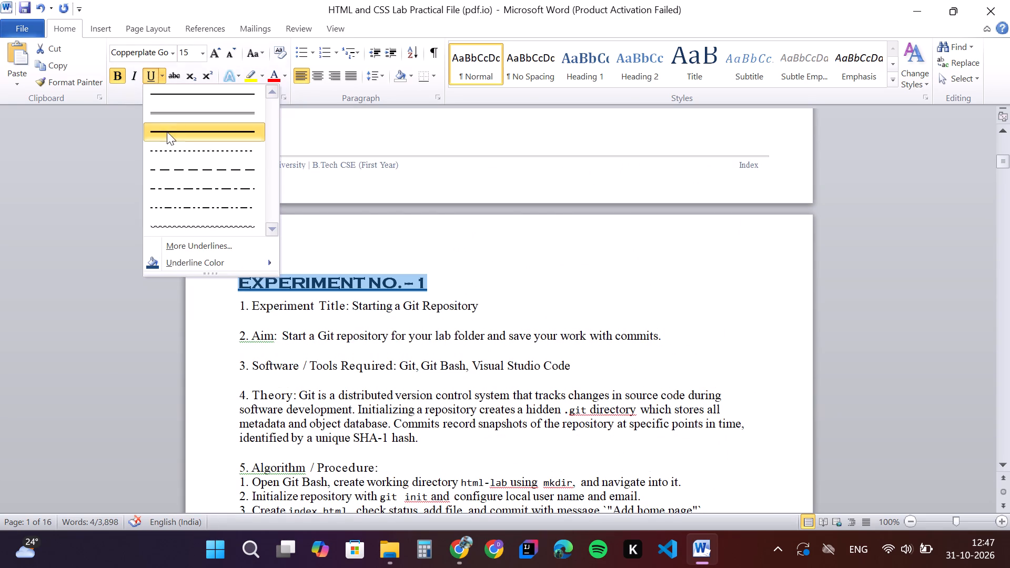
{"action": "left_click", "coordinate": [186, 166]}
{"action": "left_click", "coordinate": [849, 285]}
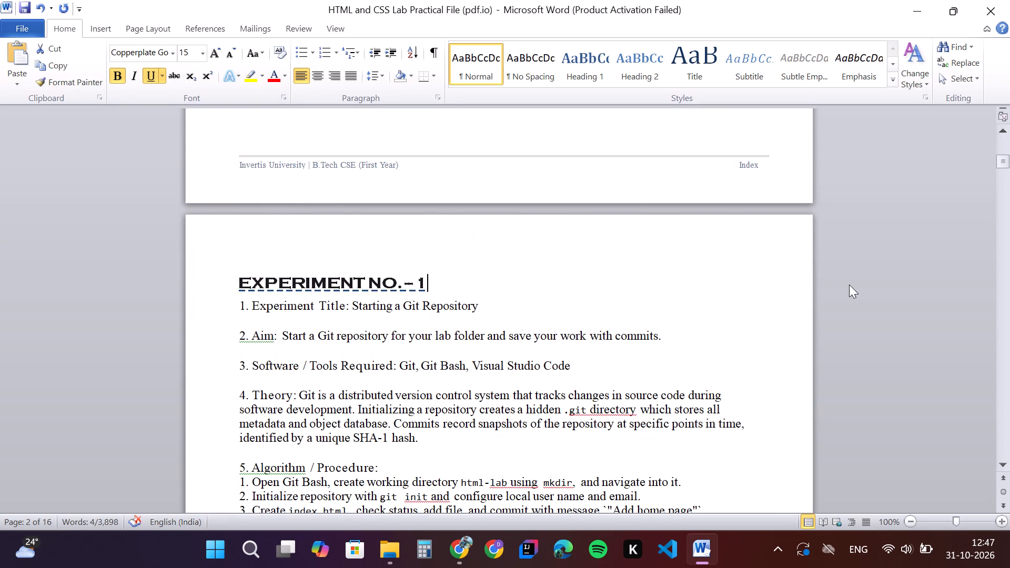
Delete the spare blank line above the "BCS155: HTML & CSS Lab" footer text of page 11 and paste the copied horizontal line there.
{"action": "scroll", "coordinate": [849, 285], "scroll_direction": "down", "scroll_amount": 20}
{"action": "scroll", "coordinate": [849, 285], "scroll_direction": "down", "scroll_amount": 13}
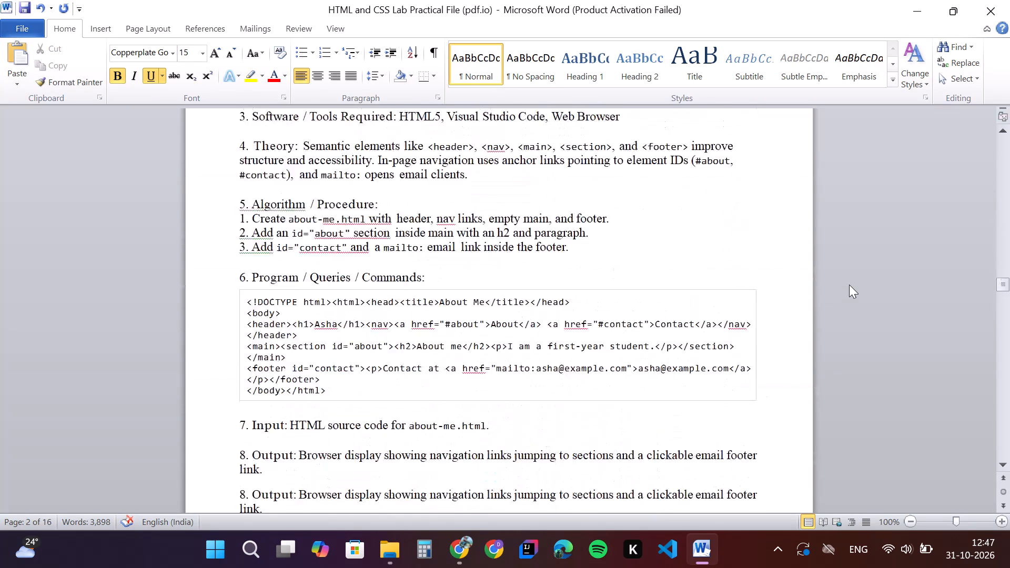
{"action": "scroll", "coordinate": [849, 285], "scroll_direction": "down", "scroll_amount": 20}
{"action": "scroll", "coordinate": [849, 285], "scroll_direction": "down", "scroll_amount": 13}
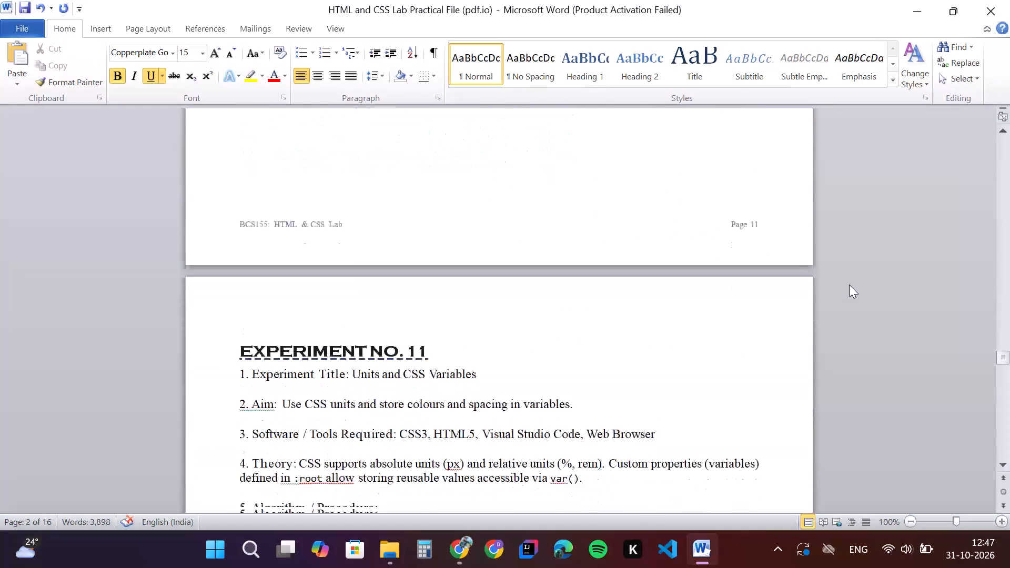
{"action": "scroll", "coordinate": [849, 285], "scroll_direction": "up", "scroll_amount": 3}
{"action": "left_click", "coordinate": [261, 457]}
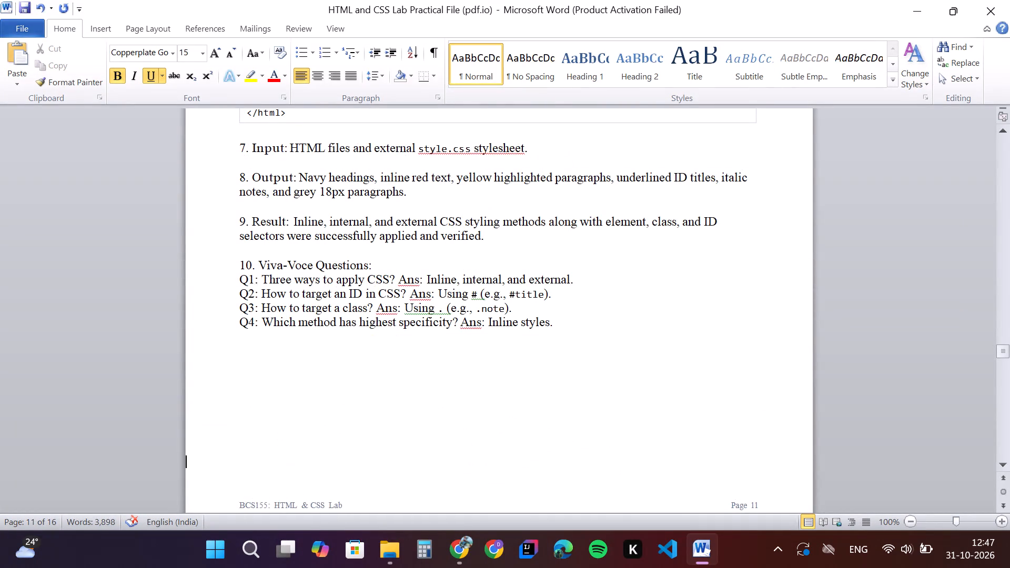
{"action": "key", "text": "BackSpace"}
{"action": "left_click", "coordinate": [243, 496]}
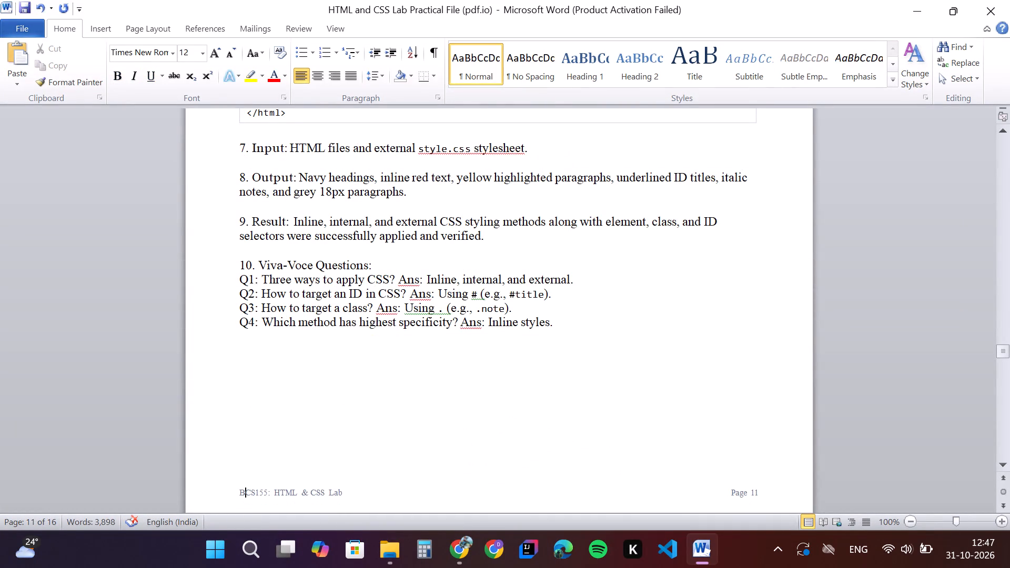
{"action": "key", "text": "Left"}
{"action": "key", "text": "ctrl+v"}
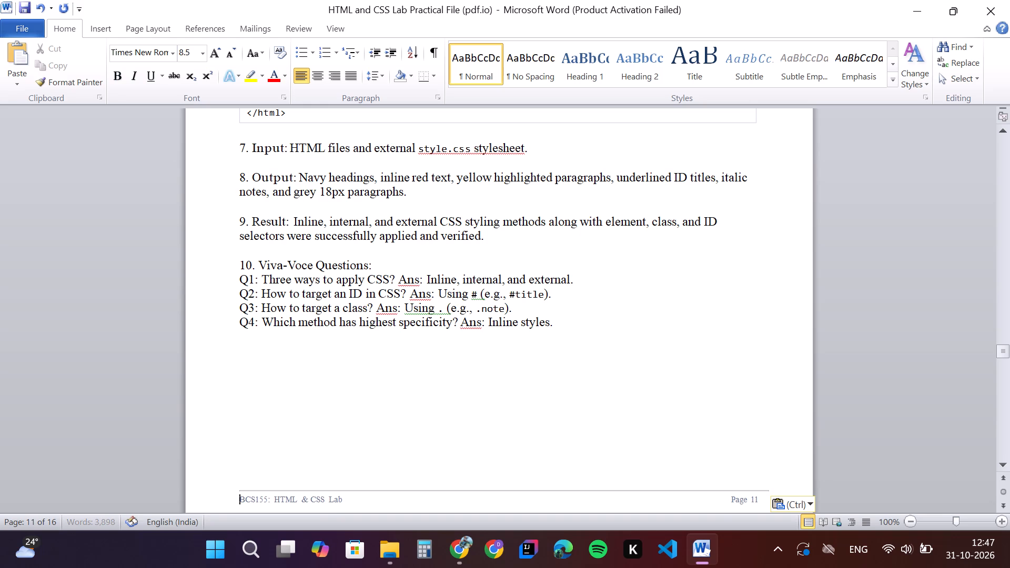
Delete the spare blank line above the page 12 footer text and paste the copied horizontal line there.
{"action": "scroll", "coordinate": [954, 356], "scroll_direction": "down", "scroll_amount": 7}
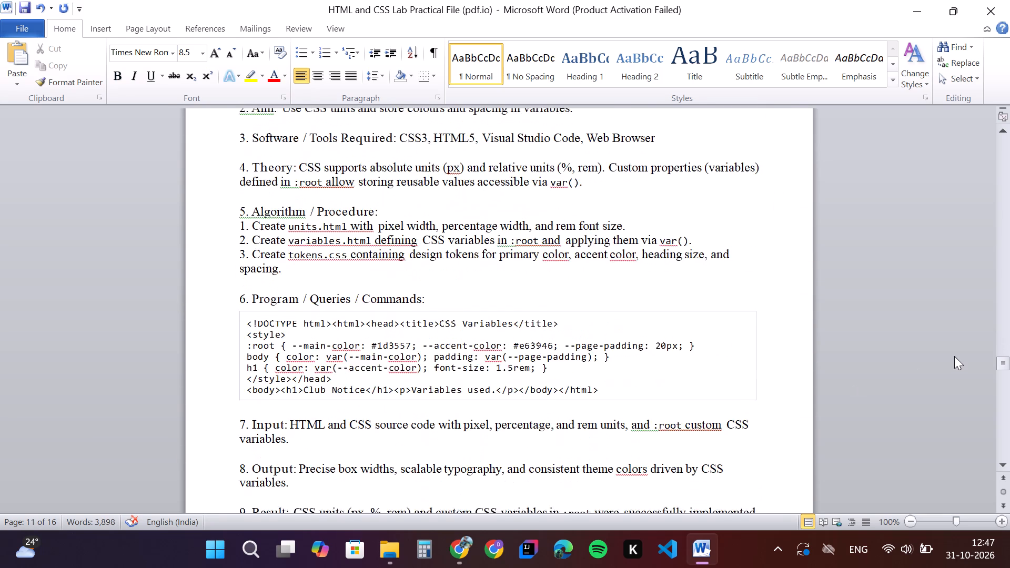
{"action": "scroll", "coordinate": [954, 356], "scroll_direction": "up", "scroll_amount": 2}
{"action": "scroll", "coordinate": [954, 356], "scroll_direction": "down", "scroll_amount": 6}
{"action": "left_click", "coordinate": [410, 251]}
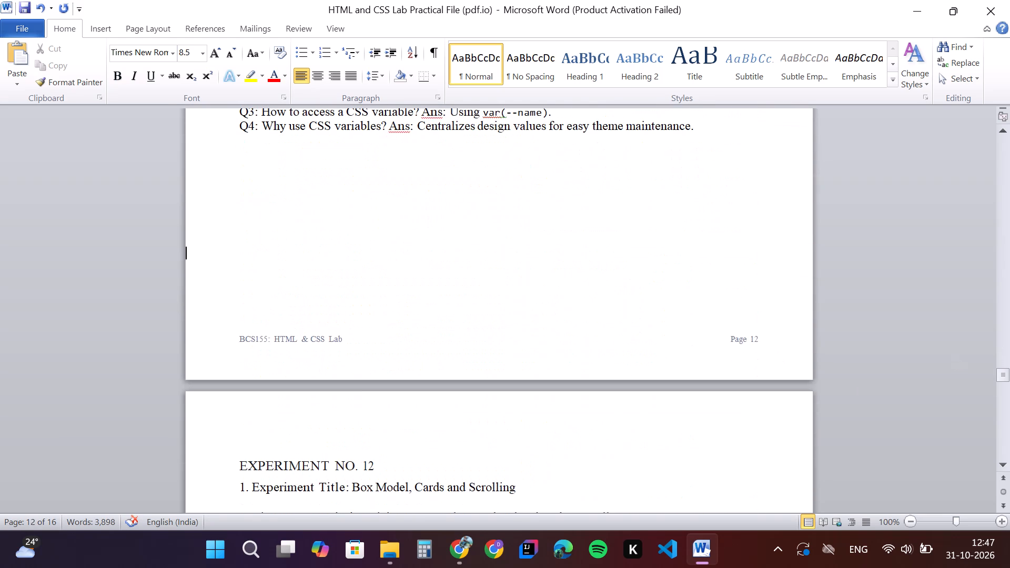
{"action": "key", "text": "BackSpace"}
{"action": "left_click", "coordinate": [237, 325]}
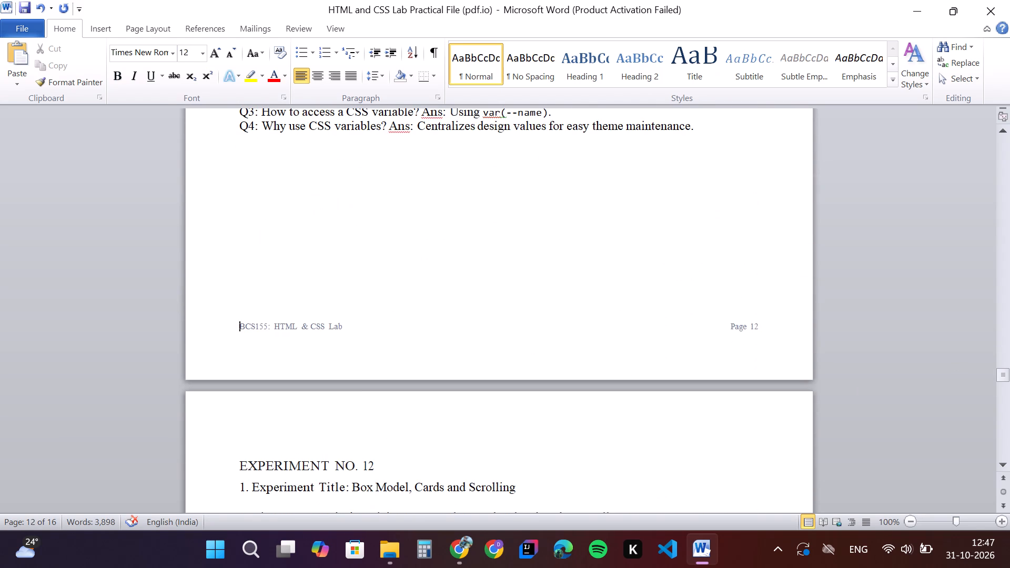
{"action": "key", "text": "ctrl+v"}
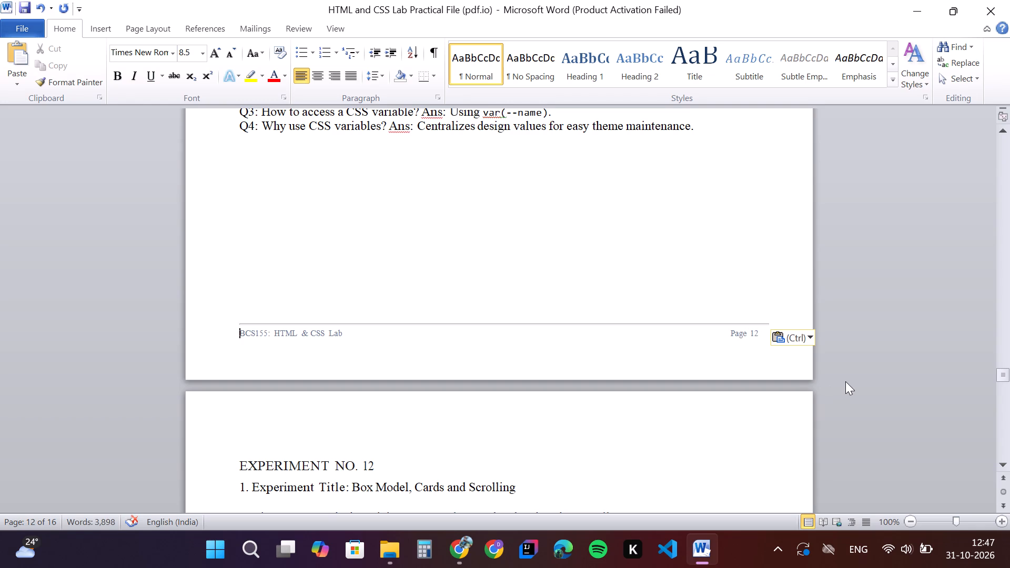
{"action": "left_click", "coordinate": [845, 381]}
Format the "EXPERIMENT NO. 12" heading as bold, underlined, size 15 Copperplate Gothic Bold.
{"action": "scroll", "coordinate": [845, 381], "scroll_direction": "down", "scroll_amount": 3}
{"action": "scroll", "coordinate": [886, 278], "scroll_direction": "up", "scroll_amount": 2}
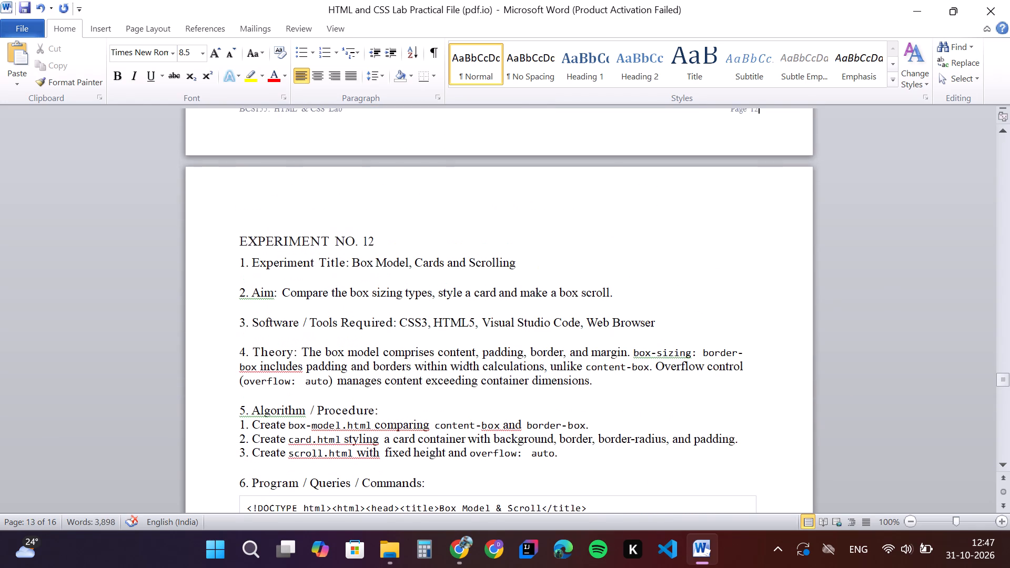
{"action": "left_click_drag", "start_coordinate": [375, 242], "coordinate": [254, 236]}
{"action": "key", "text": "ctrl+b"}
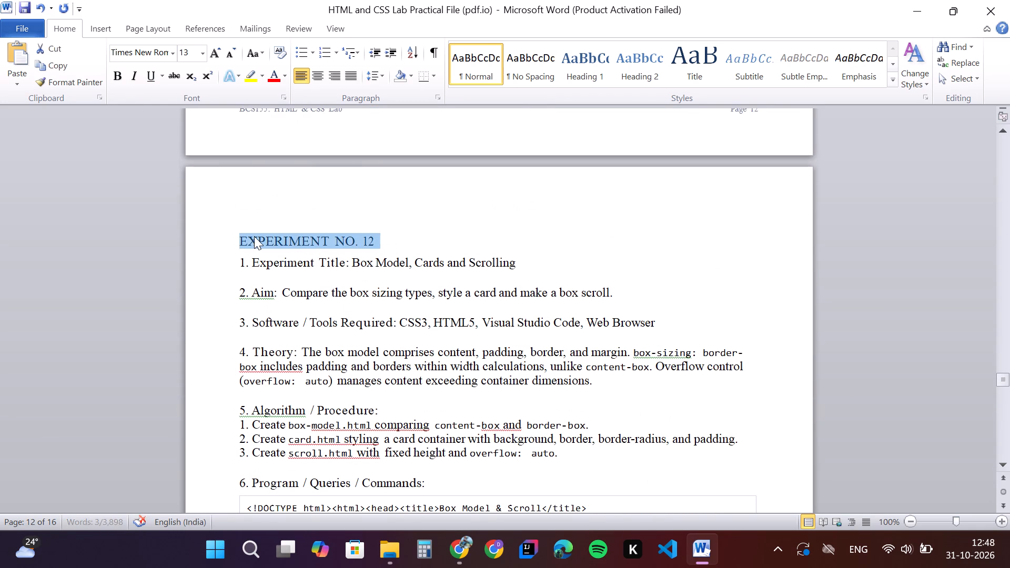
{"action": "key", "text": "ctrl+u"}
{"action": "key", "text": "ctrl+shift+period"}
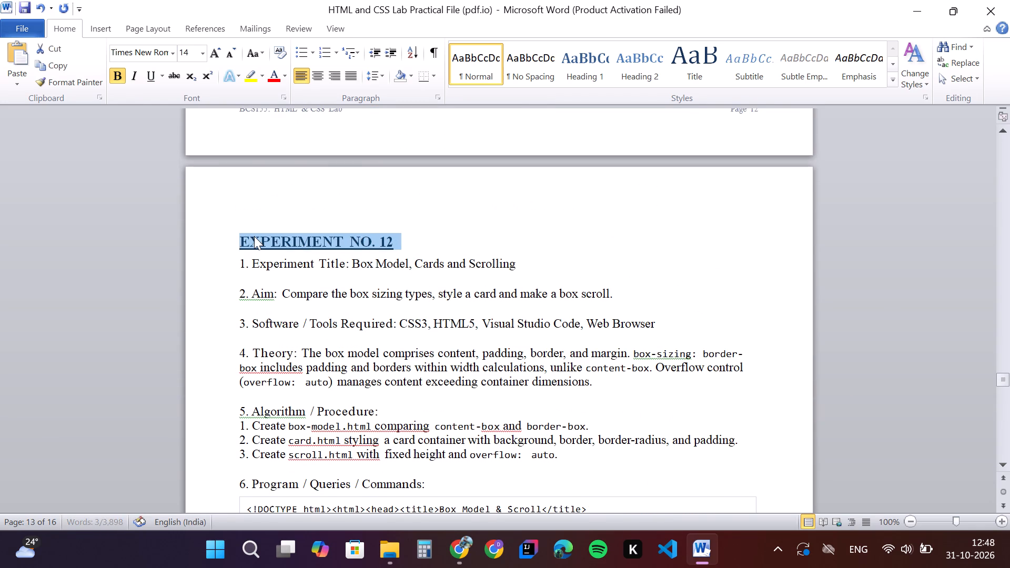
{"action": "left_click", "coordinate": [187, 49]}
{"action": "type", "text": "15"}
{"action": "key", "text": "Return"}
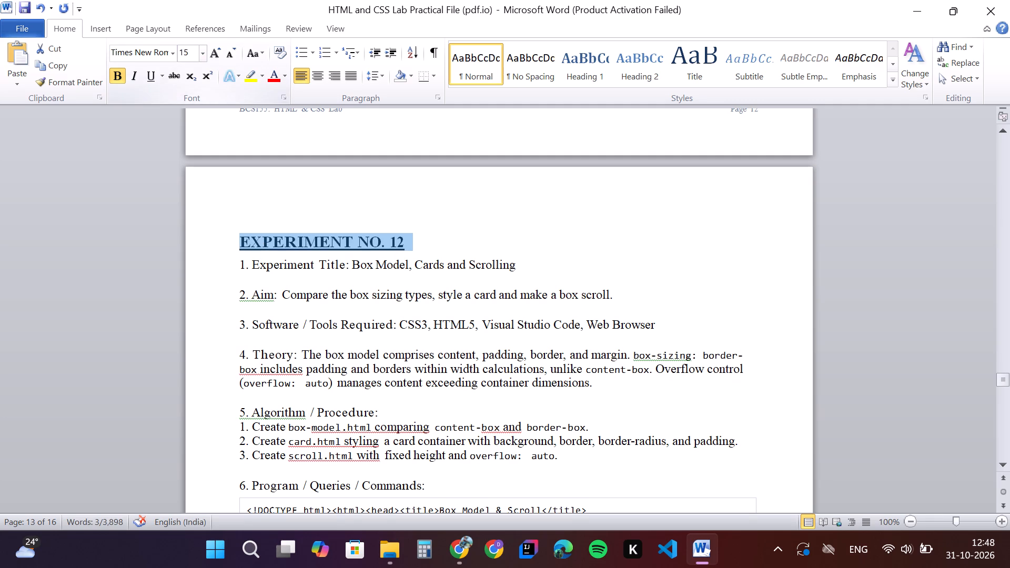
{"action": "left_click", "coordinate": [170, 52]}
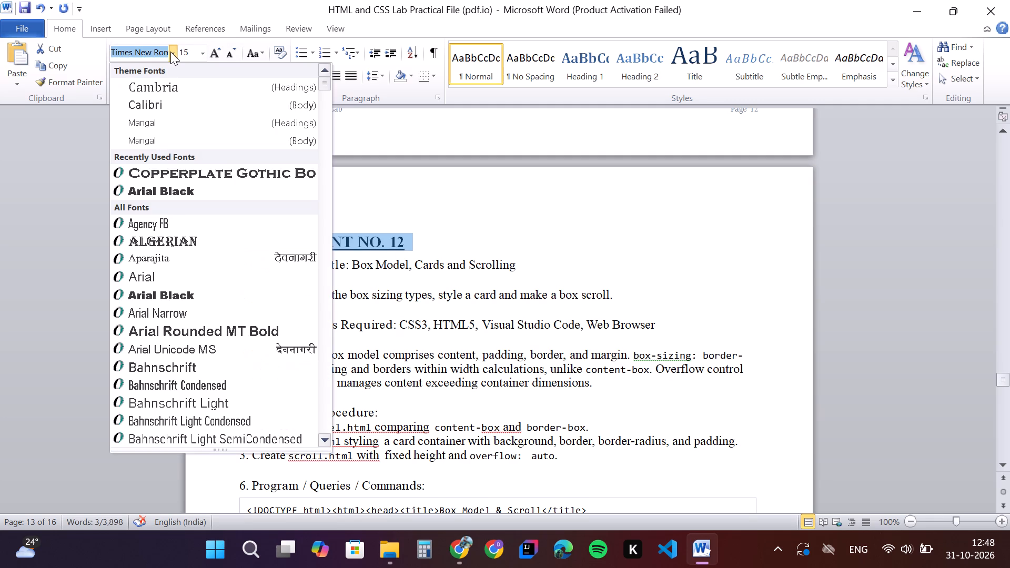
{"action": "left_click", "coordinate": [189, 166]}
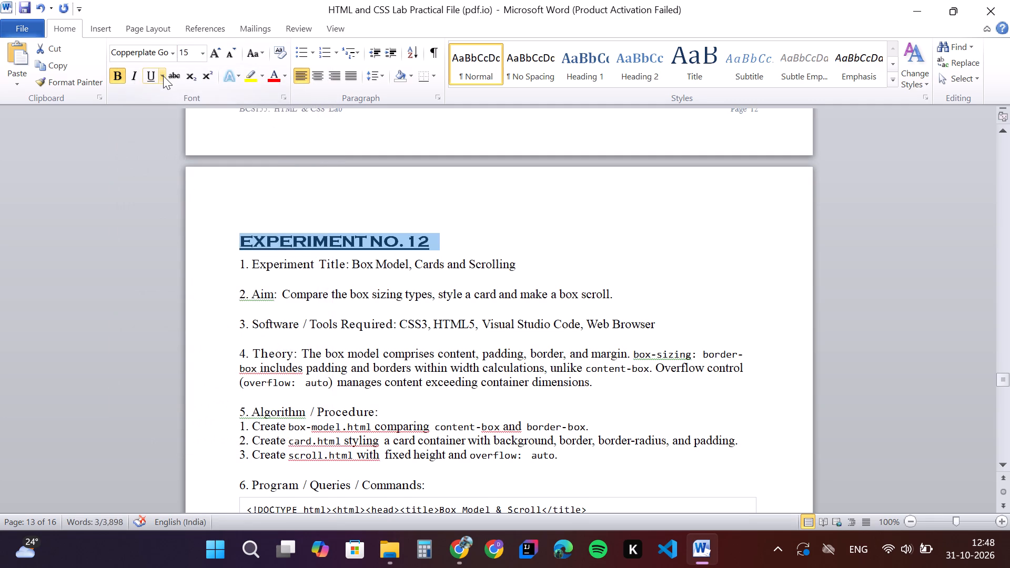
Give the "EXPERIMENT NO. 12" heading a dashed underline in the dark blue theme colour.
{"action": "left_click", "coordinate": [163, 76]}
{"action": "left_click", "coordinate": [191, 163]}
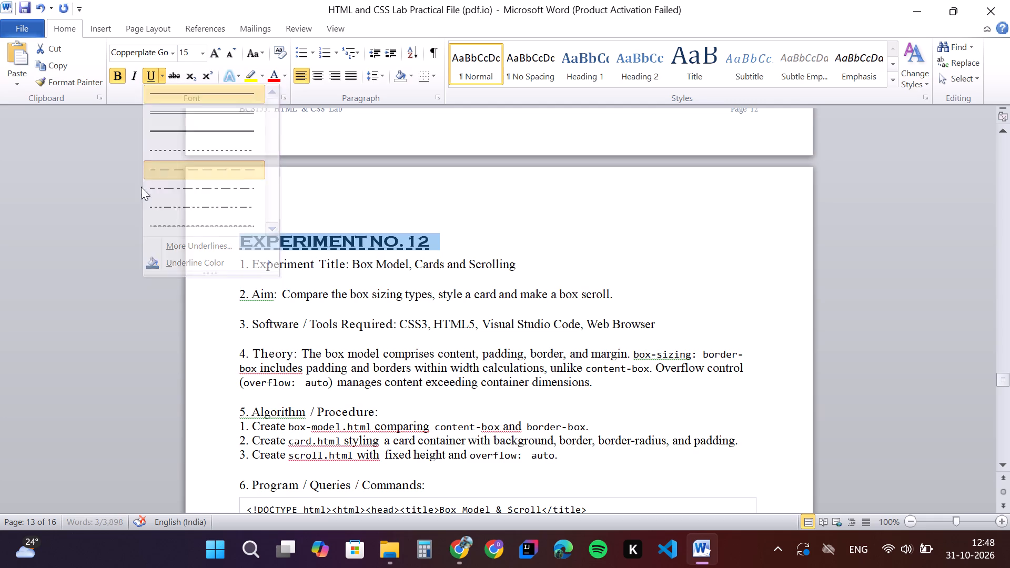
{"action": "left_click", "coordinate": [162, 72]}
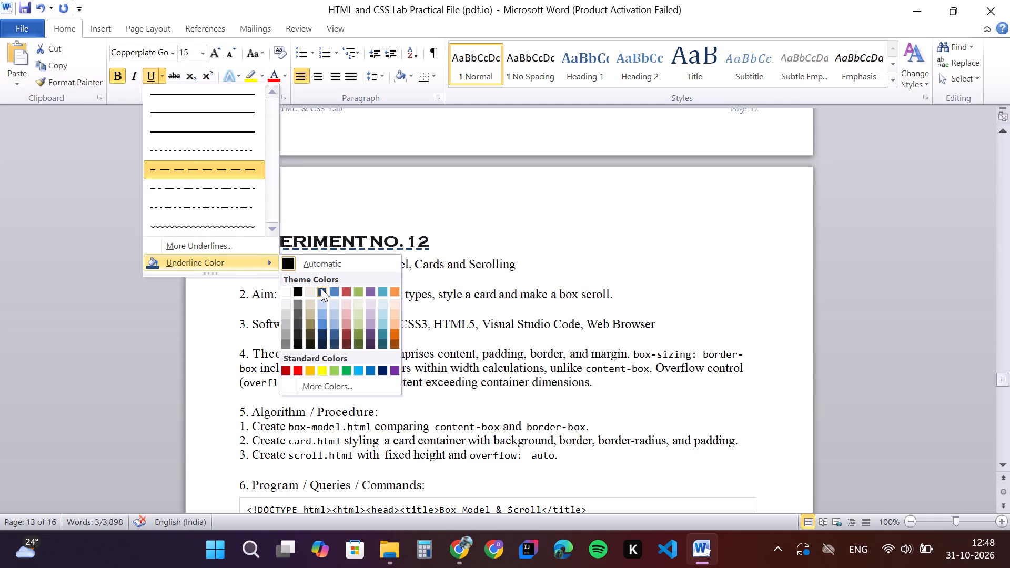
{"action": "left_click", "coordinate": [321, 288]}
{"action": "left_click", "coordinate": [871, 244]}
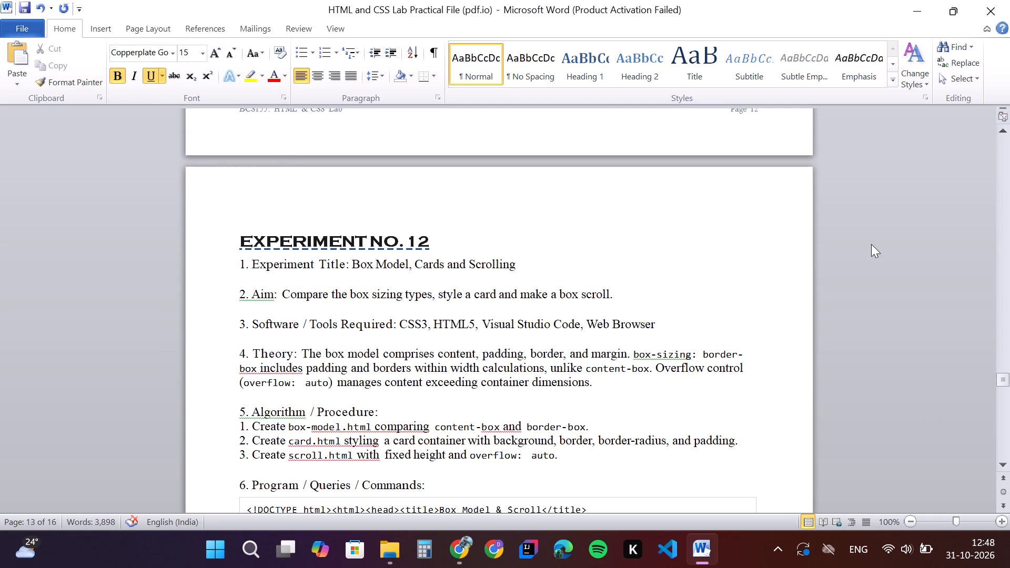
Insert a dash with spaces around it between "NO." and "12" in the "EXPERIMENT NO. 12" heading.
{"action": "scroll", "coordinate": [871, 244], "scroll_direction": "down", "scroll_amount": 4}
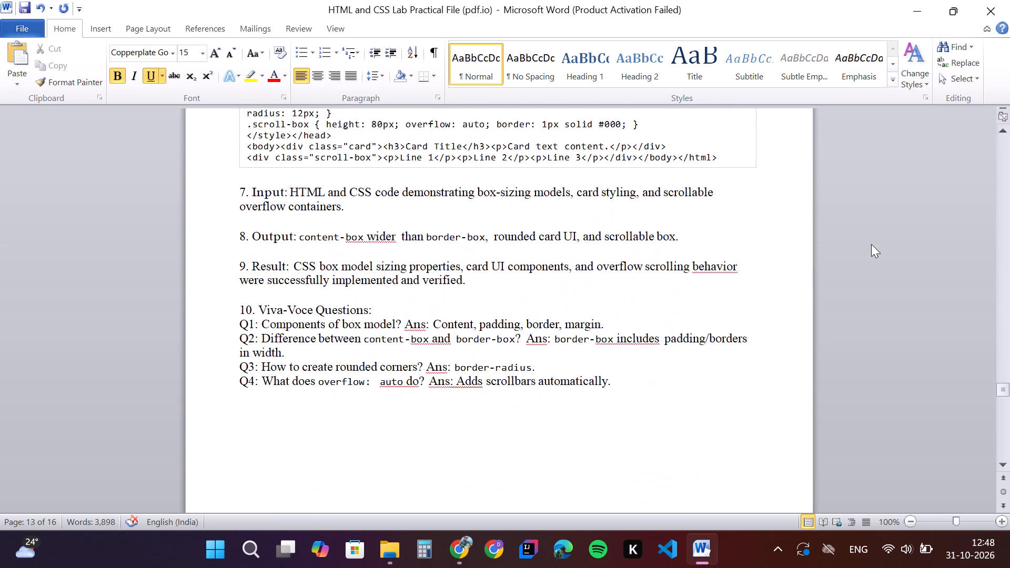
{"action": "scroll", "coordinate": [871, 244], "scroll_direction": "up", "scroll_amount": 6}
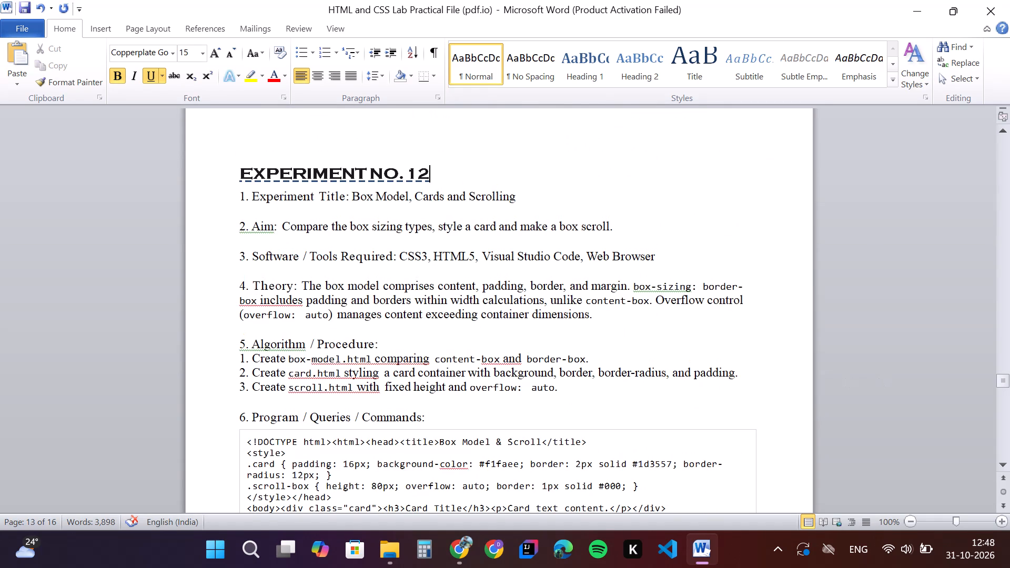
{"action": "left_click", "coordinate": [425, 169]}
{"action": "key", "text": "Left"}
{"action": "key", "text": "BackSpace"}
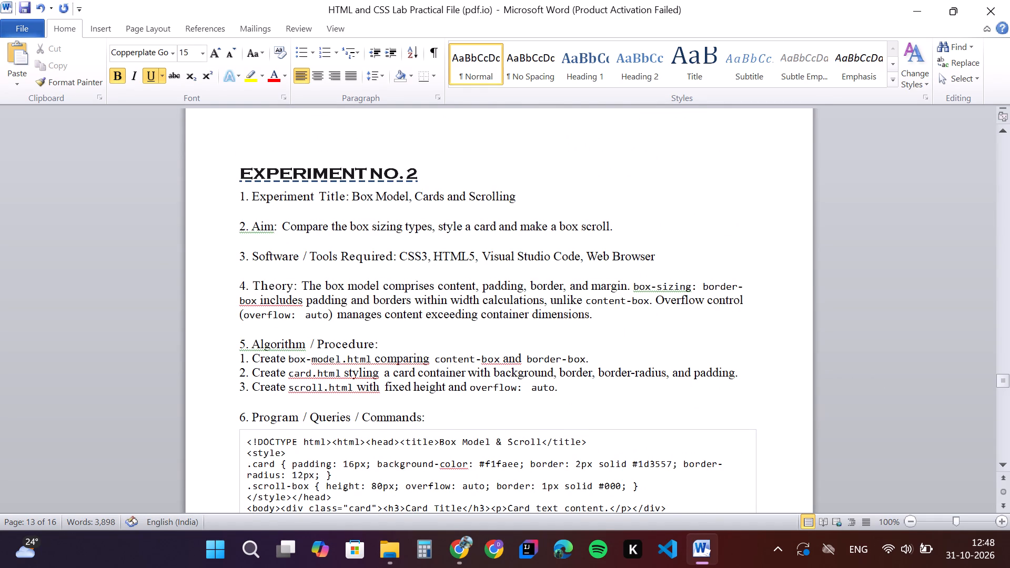
{"action": "key", "text": "1"}
{"action": "key", "text": "Left"}
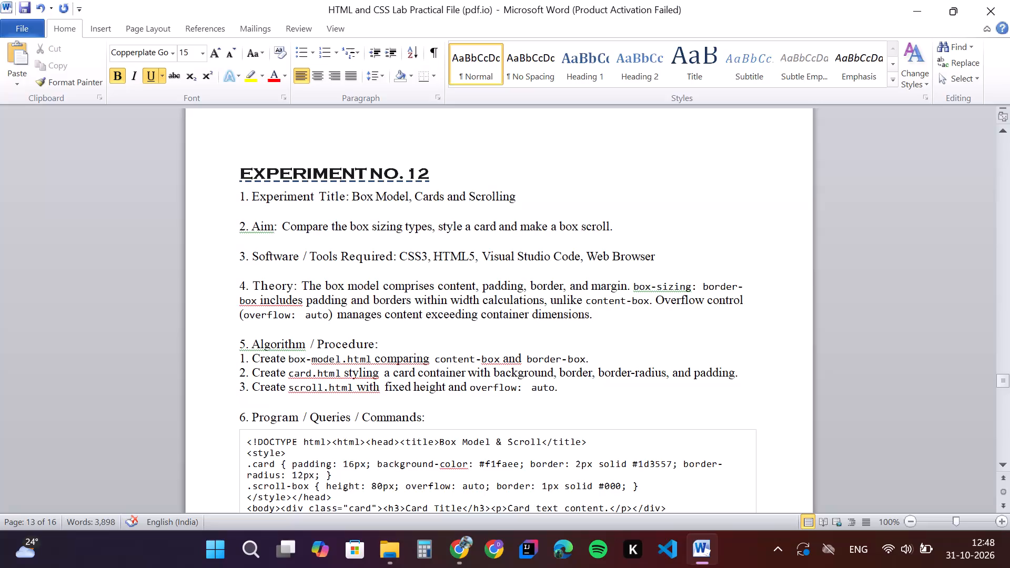
{"action": "type", "text": "--"}
{"action": "key", "text": "space"}
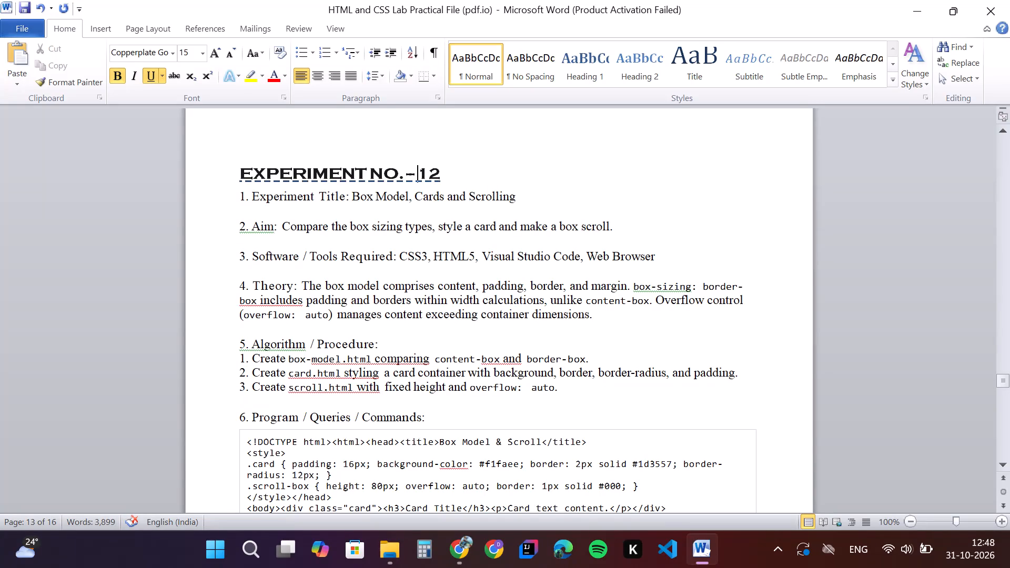
{"action": "key", "text": "Left"}
{"action": "key", "text": "Left"}
{"action": "key", "text": "Left"}
{"action": "key", "text": "space"}
{"action": "left_click", "coordinate": [887, 256]}
Paste the copied horizontal line above the page 13 footer text and delete spare blank lines to keep the footer on its page.
{"action": "scroll", "coordinate": [887, 256], "scroll_direction": "down", "scroll_amount": 4}
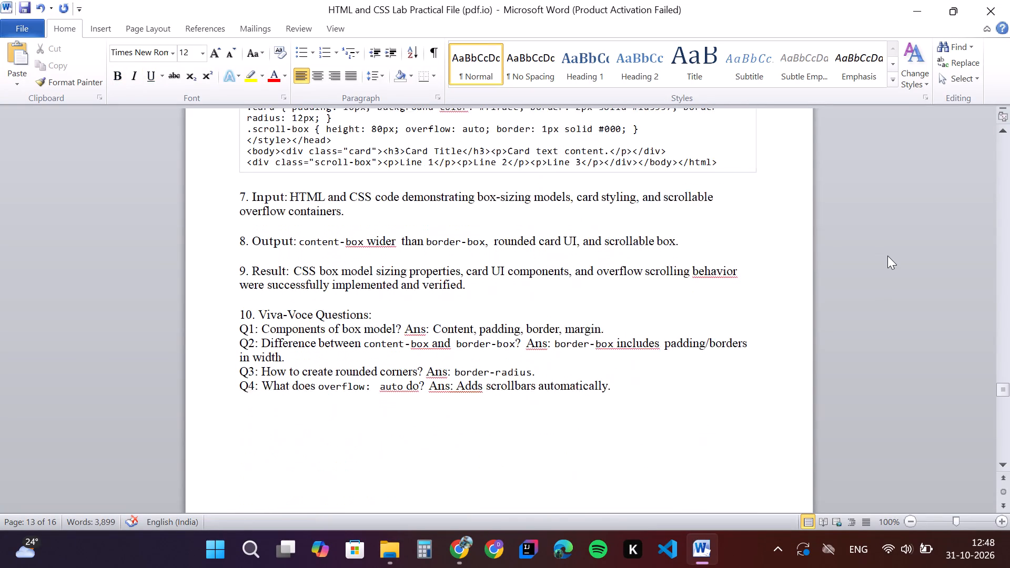
{"action": "scroll", "coordinate": [887, 256], "scroll_direction": "down", "scroll_amount": 3}
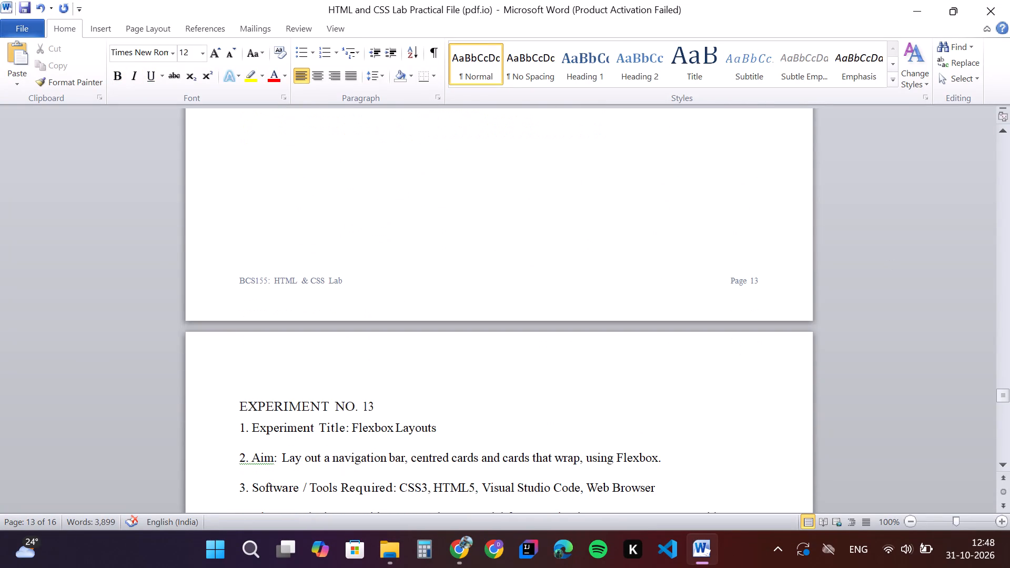
{"action": "left_click", "coordinate": [238, 285]}
{"action": "key", "text": "ctrl+v"}
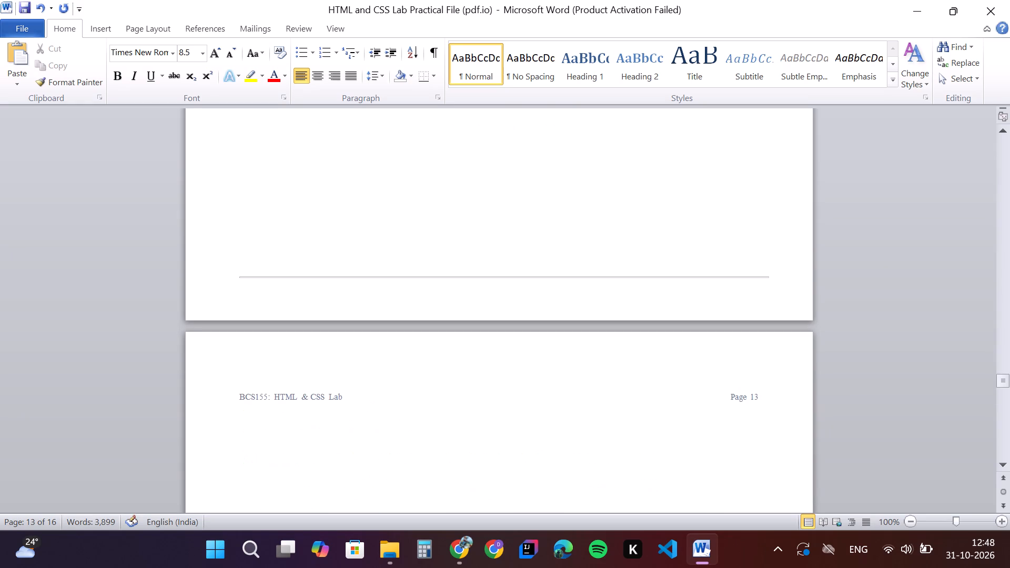
{"action": "key", "text": "BackSpace"}
{"action": "key", "text": "Up"}
{"action": "key", "text": "BackSpace"}
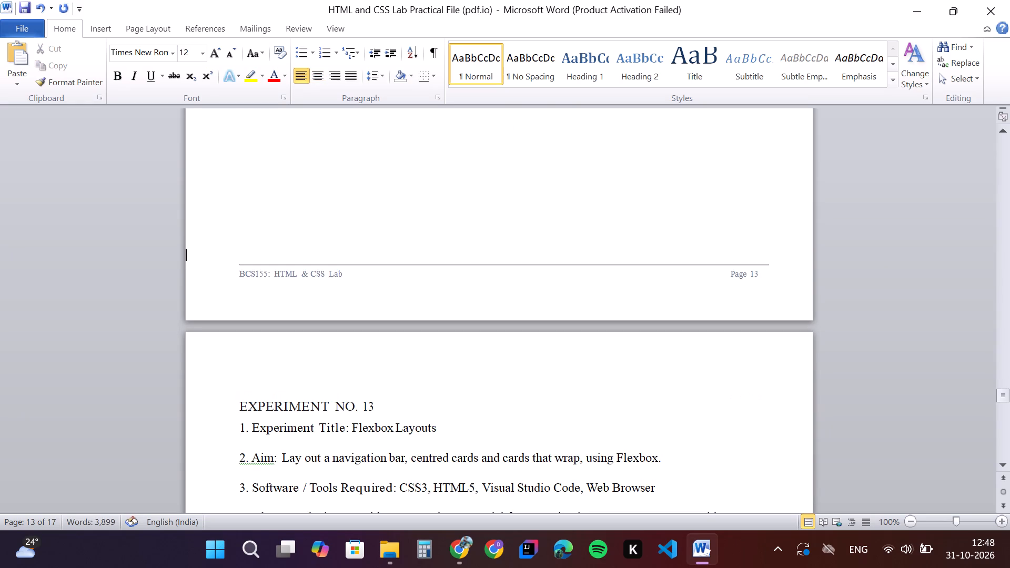
Format the "EXPERIMENT NO. 13" heading as bold, underlined, size 15 Copperplate Gothic Bold.
{"action": "left_click_drag", "start_coordinate": [403, 403], "coordinate": [241, 424]}
{"action": "left_click_drag", "start_coordinate": [241, 424], "coordinate": [240, 404]}
{"action": "key", "text": "ctrl+b"}
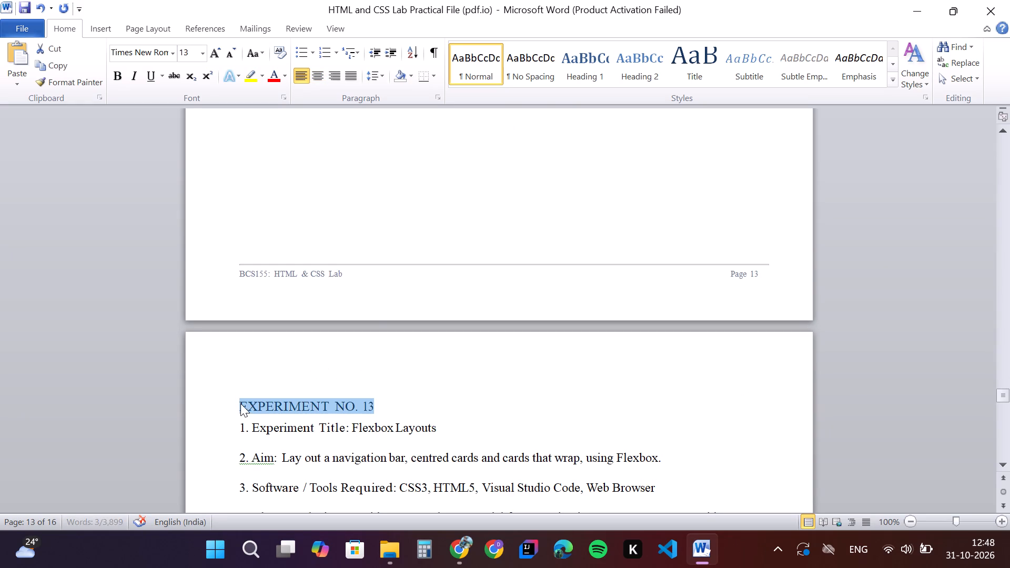
{"action": "key", "text": "ctrl+u"}
{"action": "left_click", "coordinate": [172, 54]}
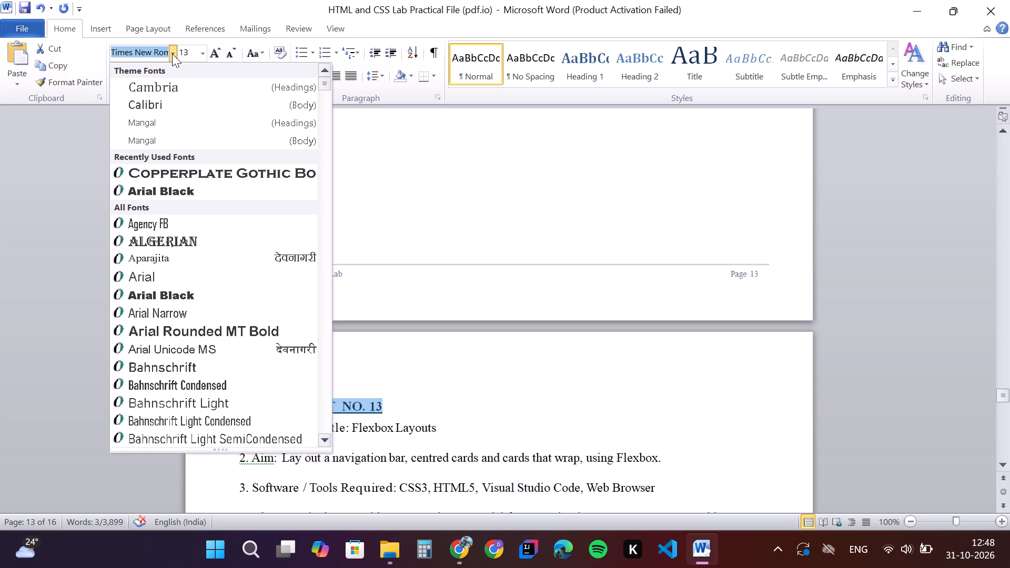
{"action": "left_click", "coordinate": [208, 175]}
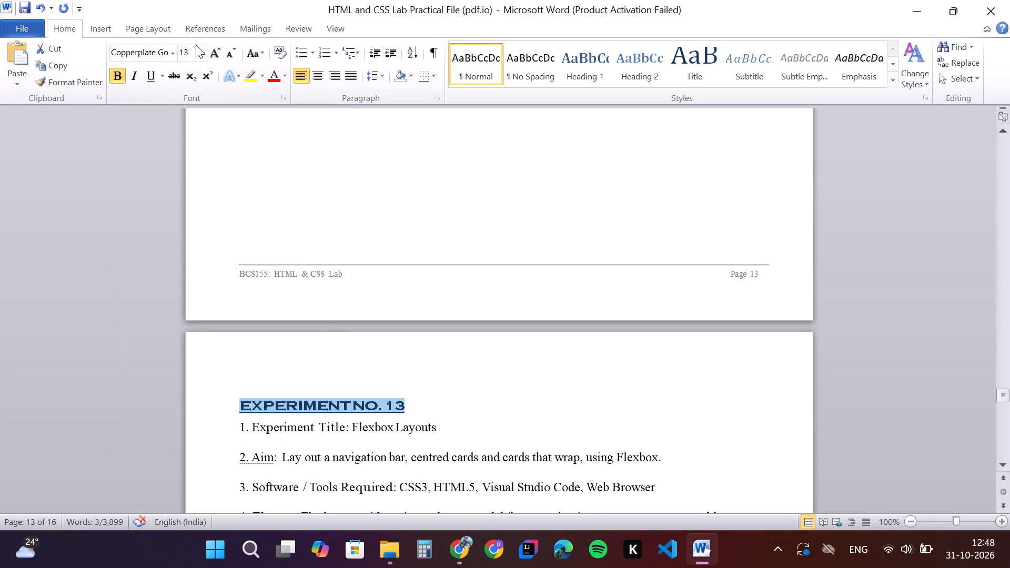
{"action": "left_click", "coordinate": [192, 48]}
{"action": "type", "text": "15"}
{"action": "key", "text": "Return"}
Give the "EXPERIMENT NO. 13" heading a dashed underline in the dark blue theme colour.
{"action": "left_click", "coordinate": [160, 76]}
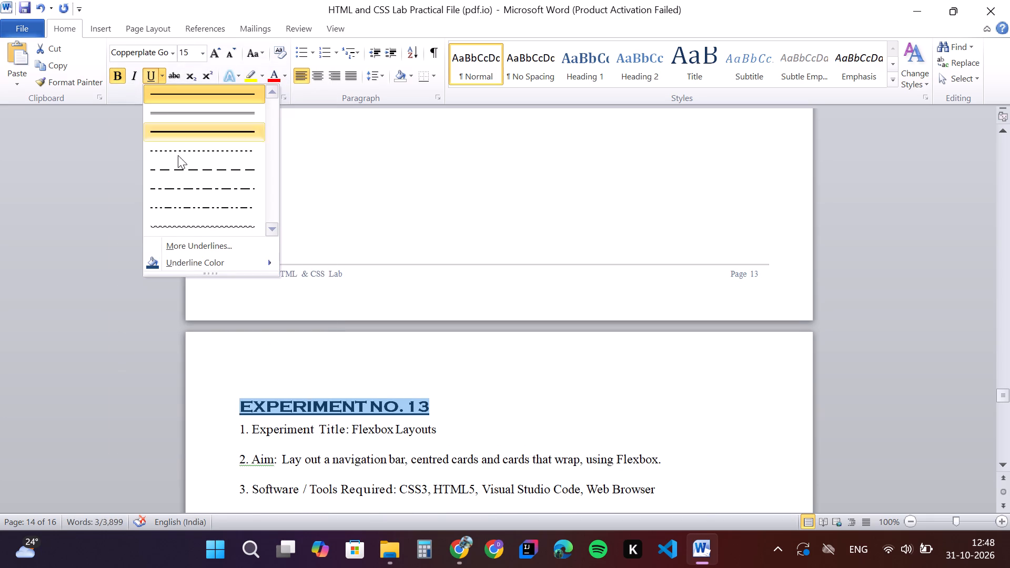
{"action": "left_click", "coordinate": [193, 170]}
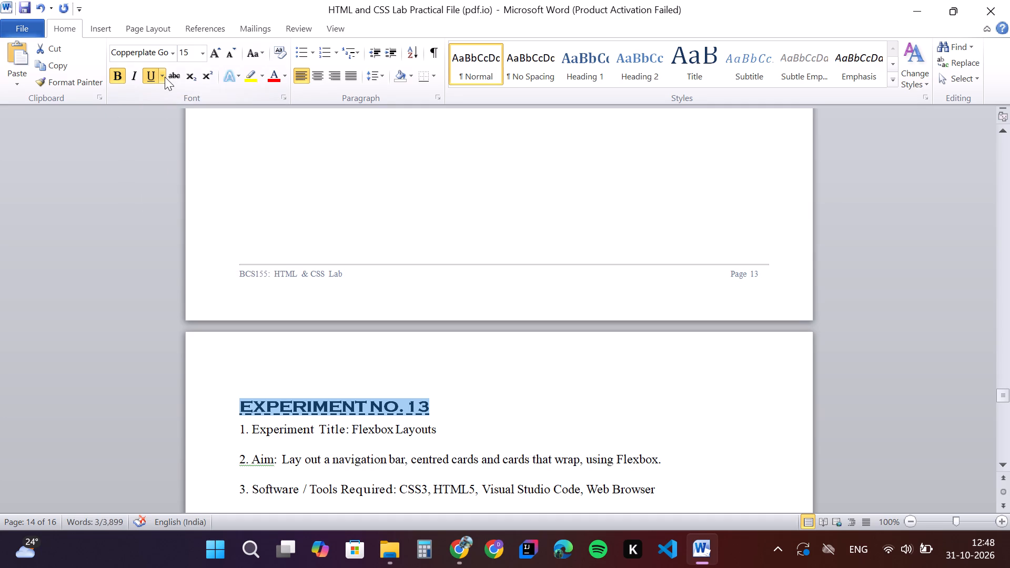
{"action": "left_click", "coordinate": [165, 76]}
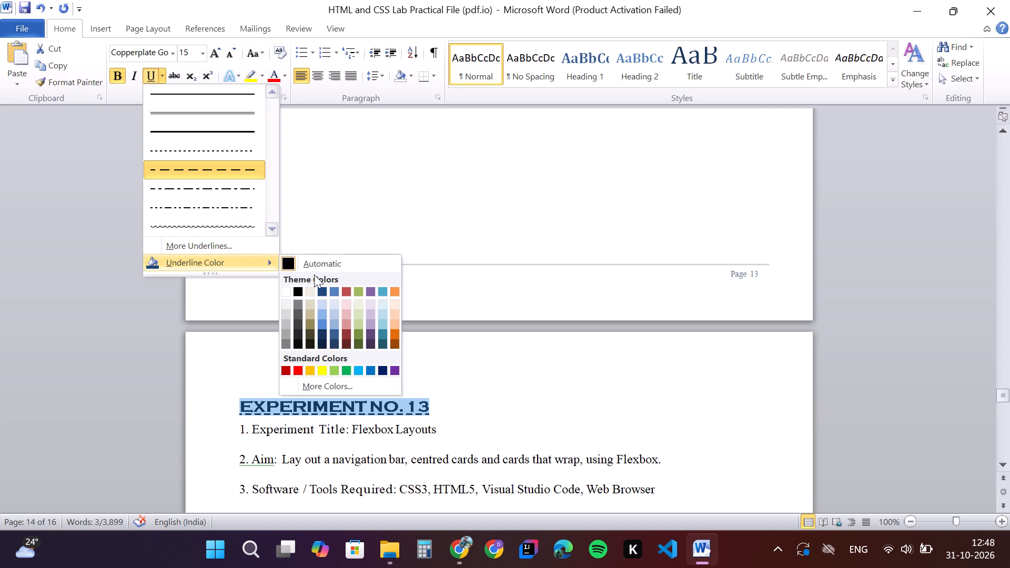
{"action": "left_click", "coordinate": [322, 292]}
{"action": "left_click", "coordinate": [857, 298]}
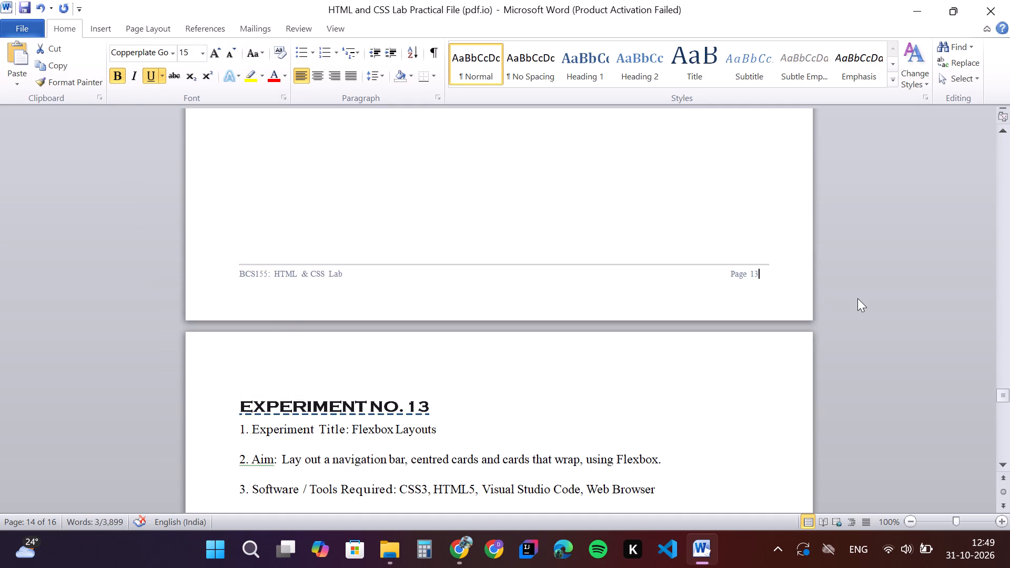
Delete a spare blank line above the page 14 footer text and paste the copied horizontal line directly above that text.
{"action": "scroll", "coordinate": [857, 298], "scroll_direction": "down", "scroll_amount": 9}
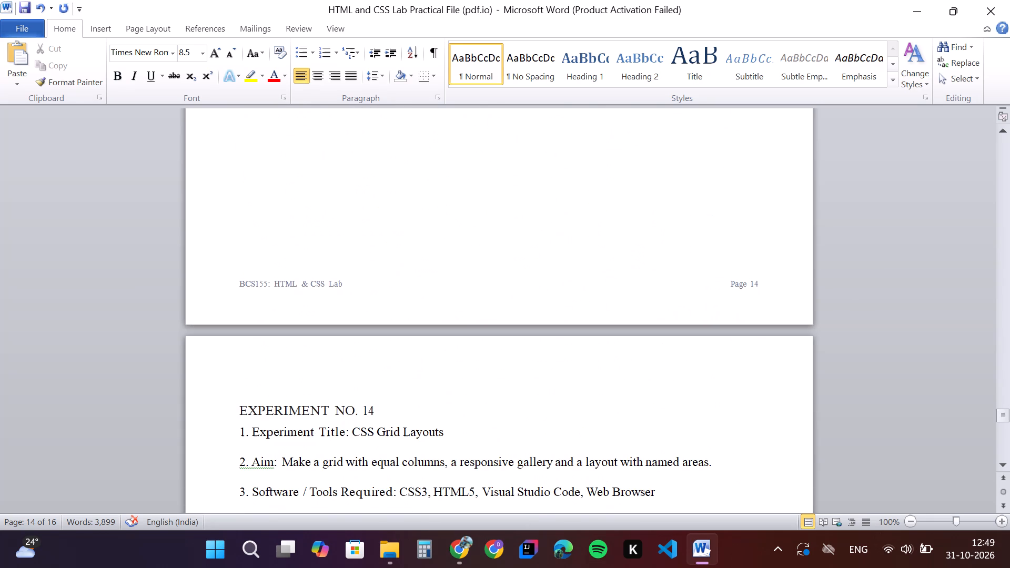
{"action": "left_click", "coordinate": [283, 236]}
{"action": "key", "text": "BackSpace"}
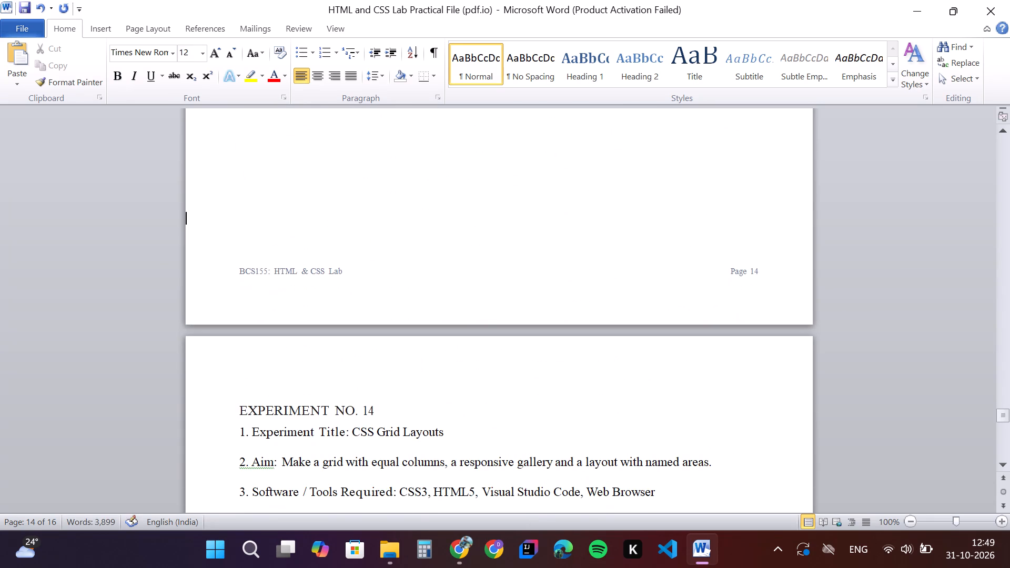
{"action": "key", "text": "Down"}
{"action": "key", "text": "Down"}
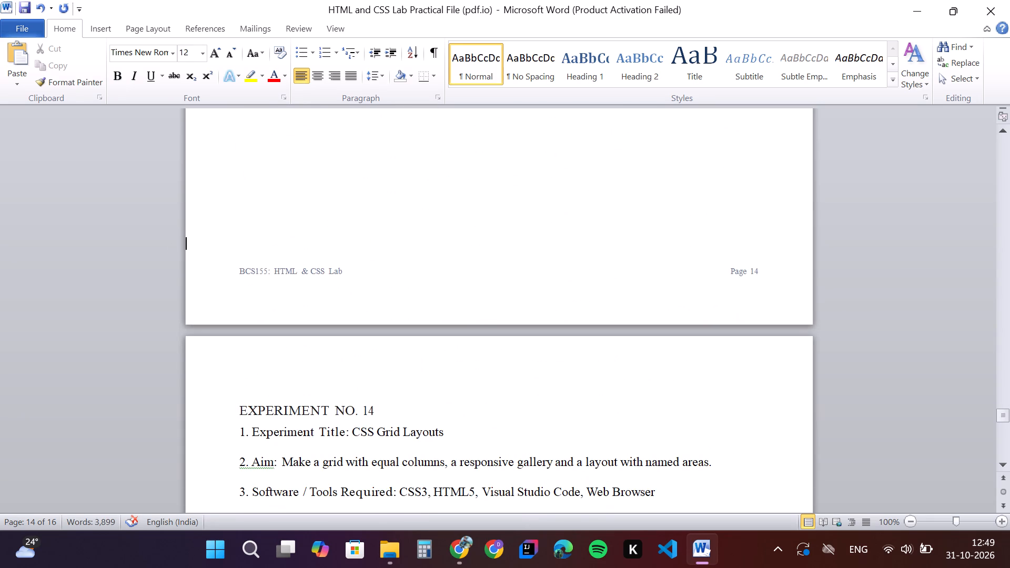
{"action": "left_click", "coordinate": [236, 271]}
{"action": "key", "text": "ctrl+v"}
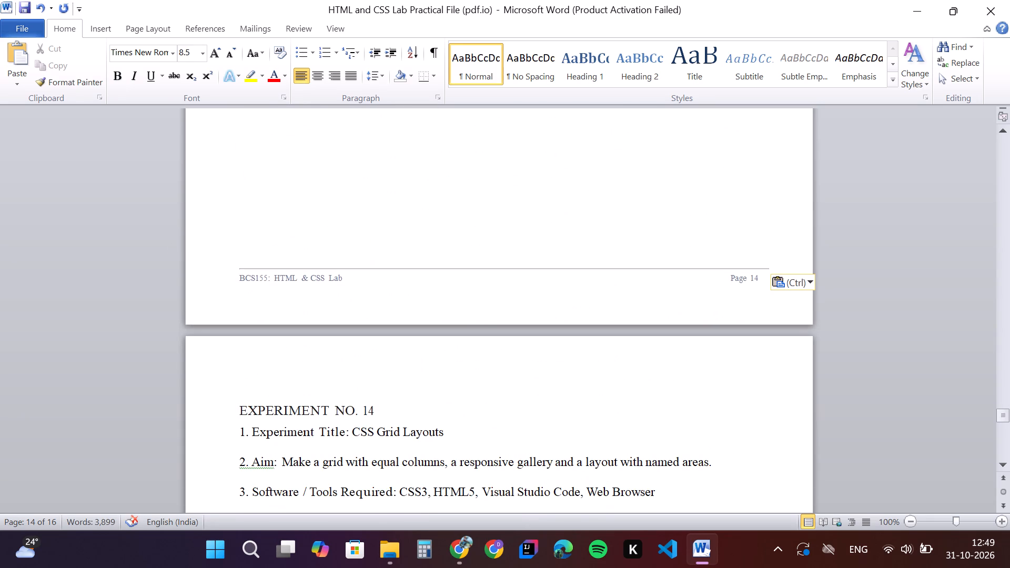
{"action": "left_click", "coordinate": [935, 303]}
Make the "EXPERIMENT NO. 14" heading bold with a dashed underline in the dark blue theme colour.
{"action": "left_click_drag", "start_coordinate": [374, 414], "coordinate": [183, 410]}
{"action": "key", "text": "ctrl+b"}
{"action": "key", "text": "ctrl+u"}
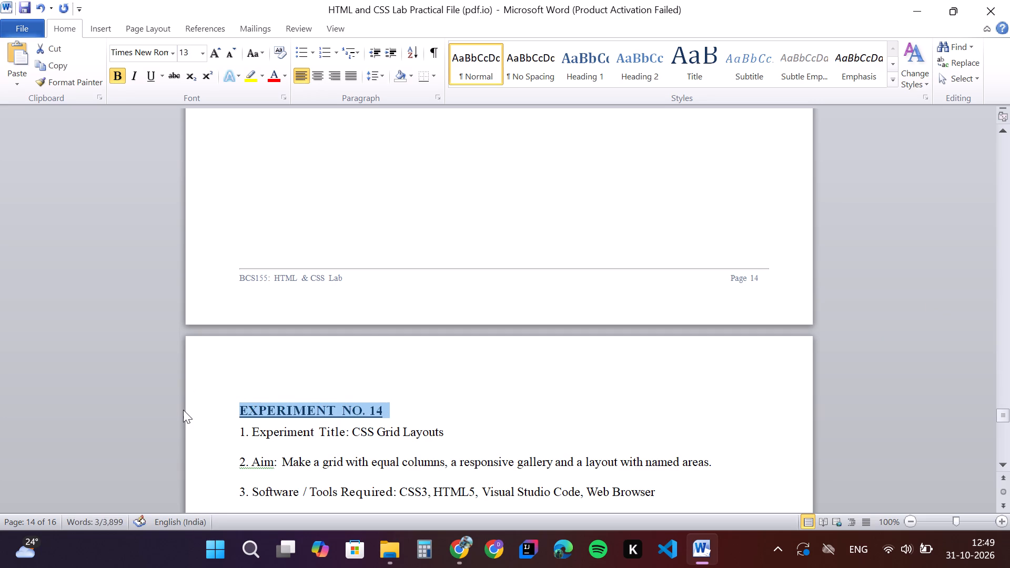
{"action": "left_click", "coordinate": [166, 77]}
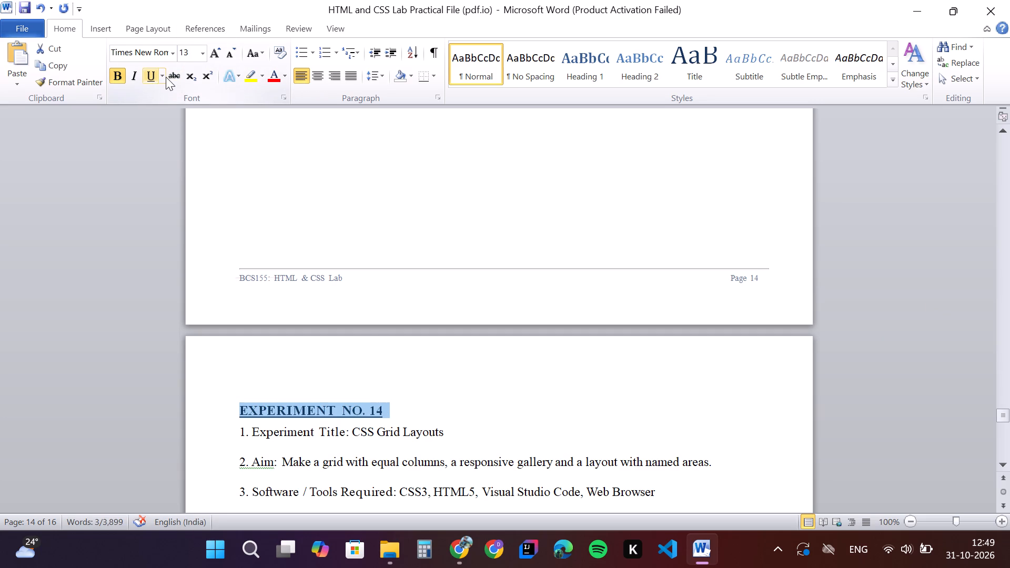
{"action": "left_click", "coordinate": [187, 171]}
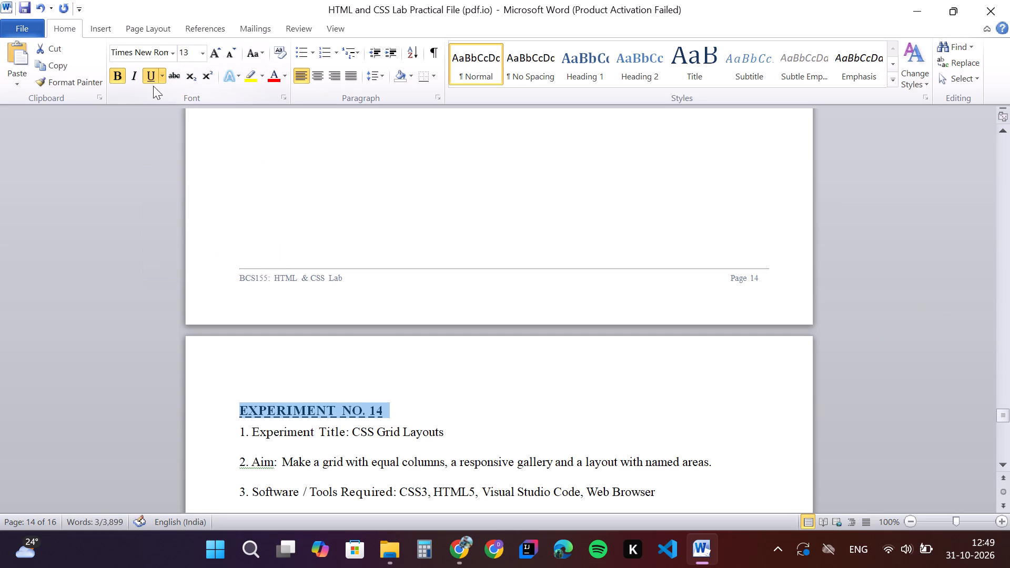
{"action": "left_click", "coordinate": [161, 78]}
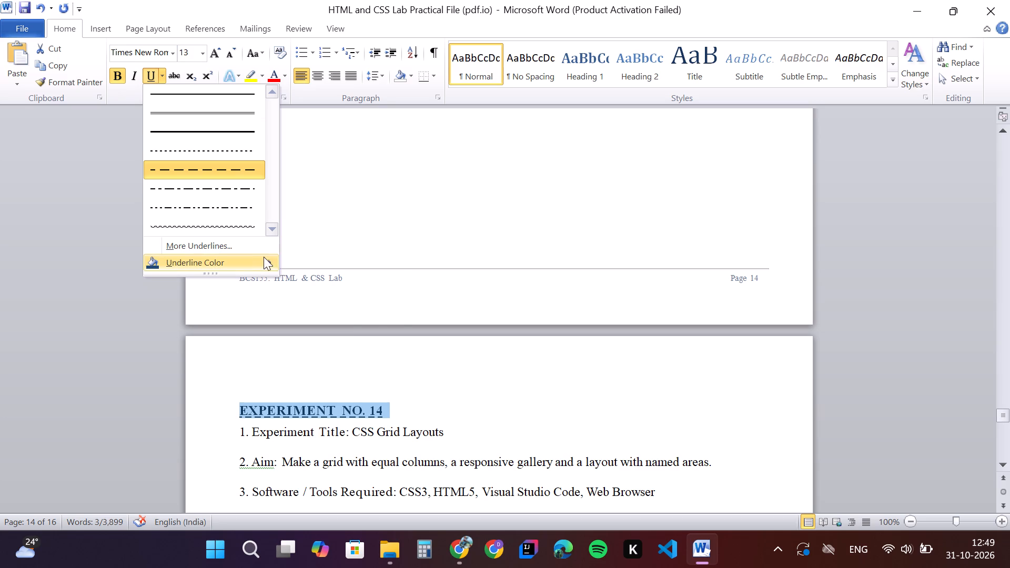
{"action": "left_click", "coordinate": [322, 289]}
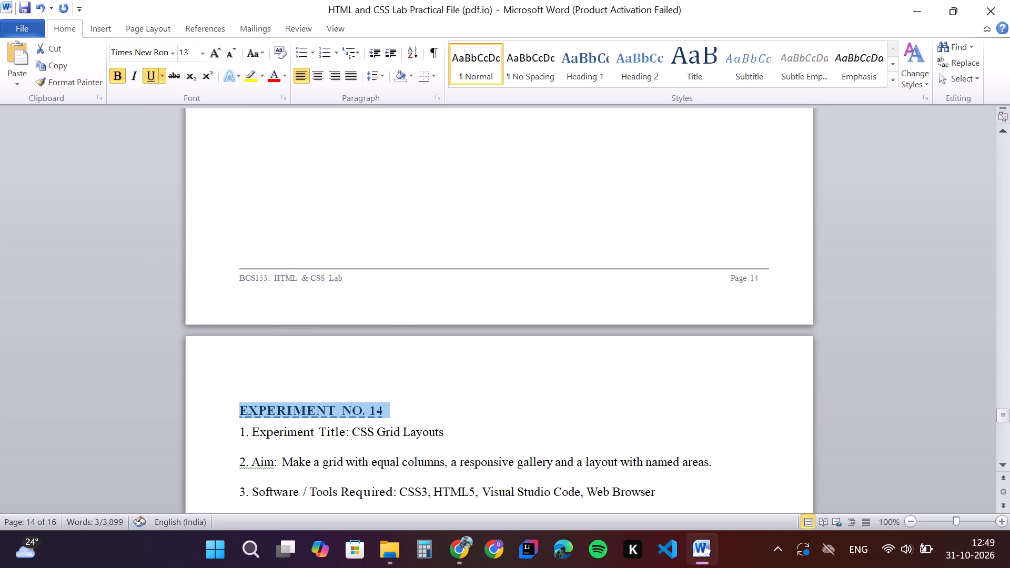
Set the "EXPERIMENT NO. 14" heading to size 15 in Copperplate Gothic Bold.
{"action": "left_click", "coordinate": [185, 49]}
{"action": "type", "text": "15"}
{"action": "key", "text": "Return"}
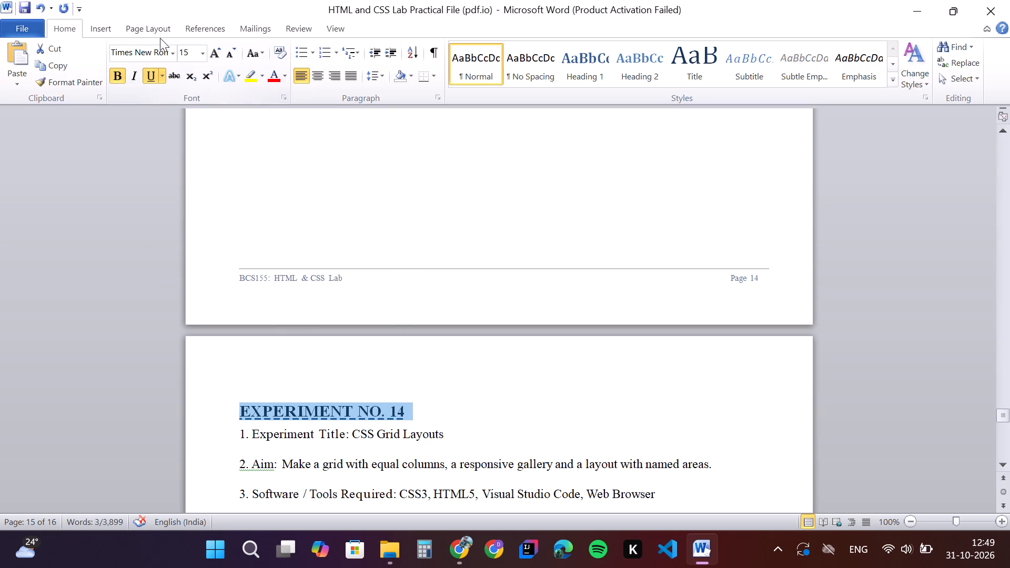
{"action": "left_click", "coordinate": [173, 54]}
{"action": "left_click", "coordinate": [170, 170]}
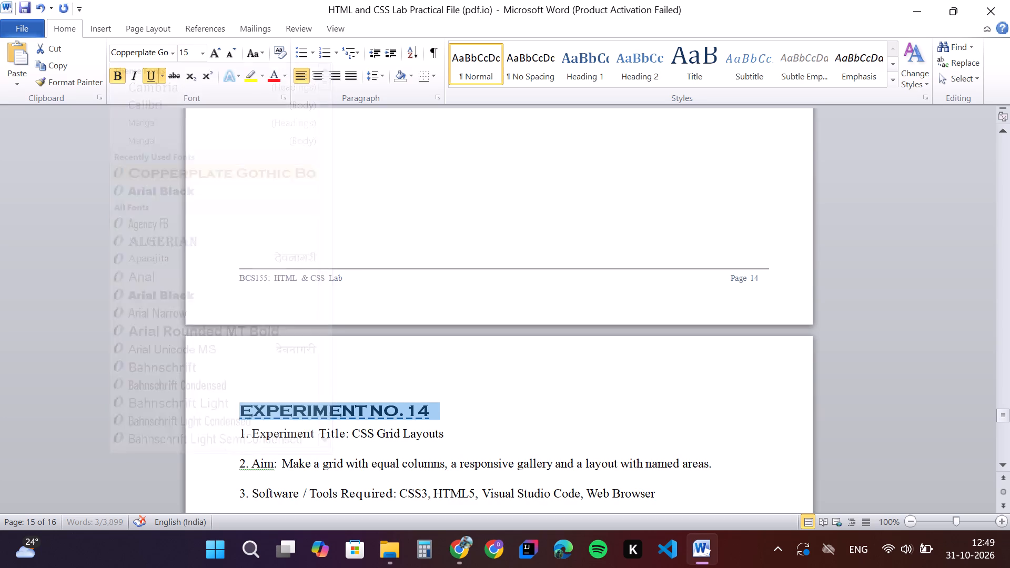
{"action": "left_click", "coordinate": [908, 319]}
Insert a dash with spaces around it between "NO." and "14" in the "EXPERIMENT NO. 14" heading.
{"action": "left_click", "coordinate": [407, 411]}
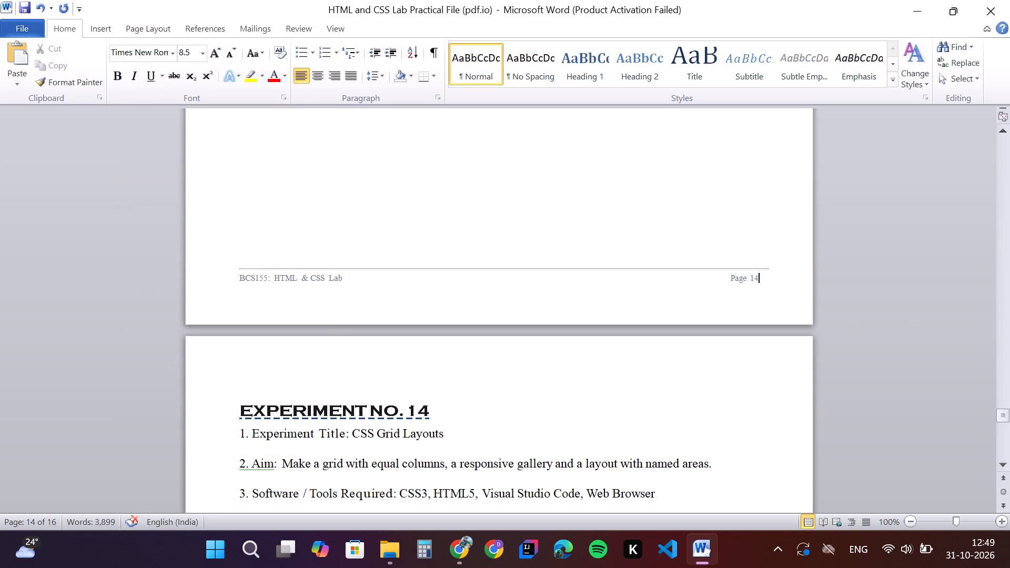
{"action": "type", "text": "--"}
{"action": "key", "text": "space"}
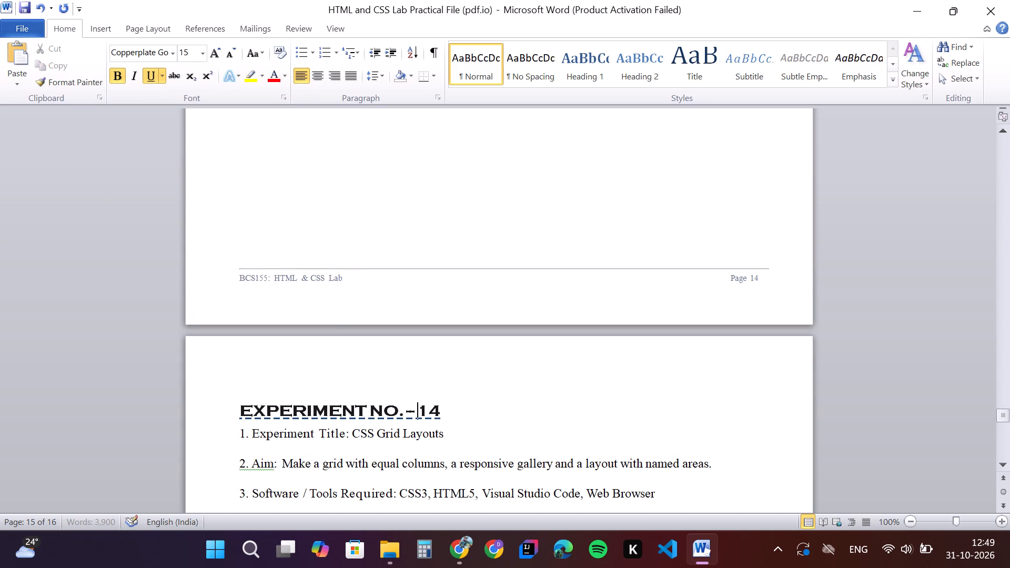
{"action": "key", "text": "Left"}
{"action": "key", "text": "Left"}
{"action": "key", "text": "Left"}
{"action": "key", "text": "space"}
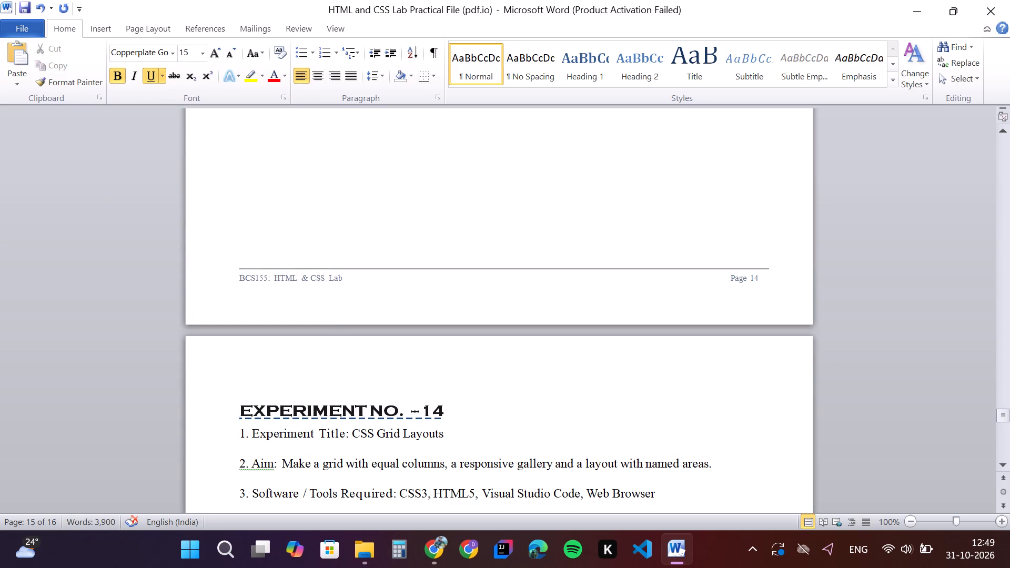
Paste the copied horizontal line above the page 15 footer text and delete a spare blank line above it.
{"action": "left_click", "coordinate": [880, 372]}
{"action": "scroll", "coordinate": [880, 372], "scroll_direction": "down", "scroll_amount": 3}
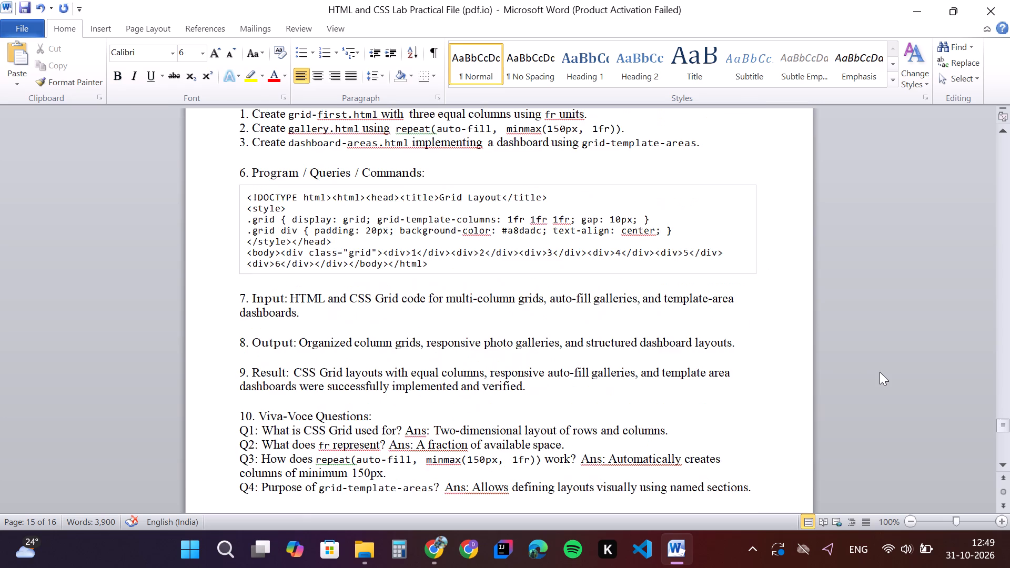
{"action": "scroll", "coordinate": [880, 372], "scroll_direction": "down", "scroll_amount": 3}
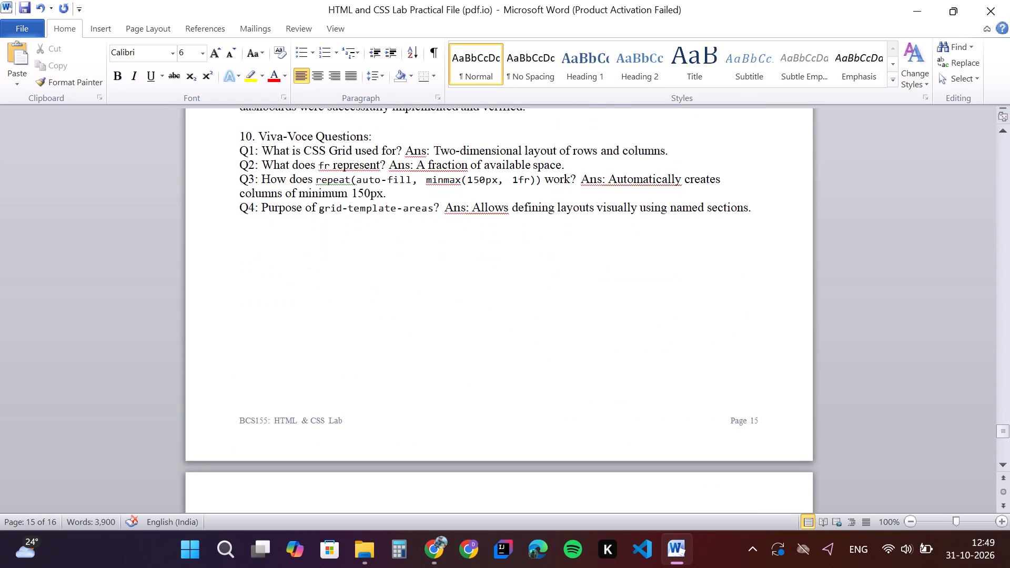
{"action": "left_click", "coordinate": [240, 418]}
{"action": "key", "text": "ctrl+v"}
{"action": "key", "text": "BackSpace"}
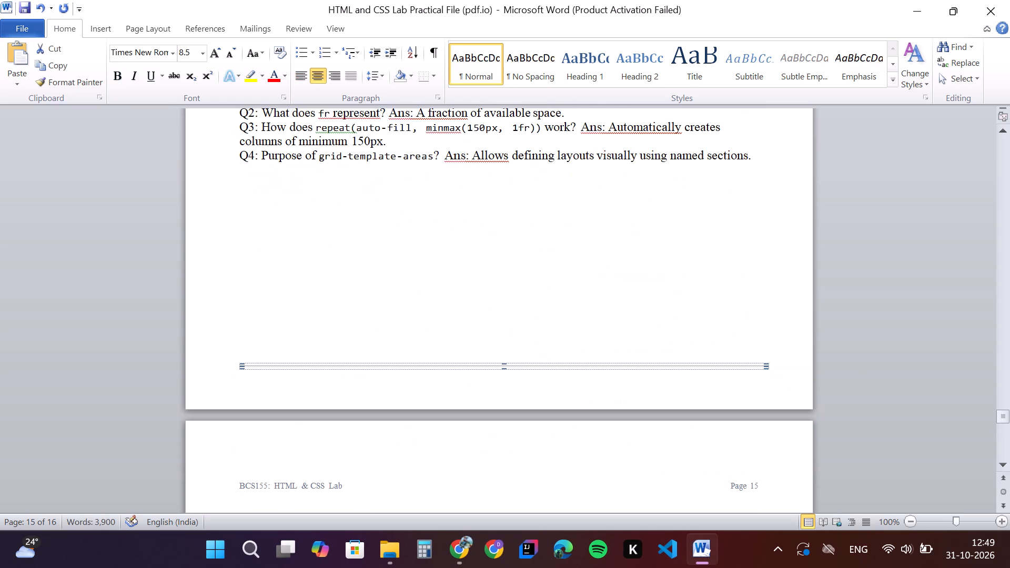
{"action": "left_click", "coordinate": [260, 341]}
{"action": "key", "text": "BackSpace"}
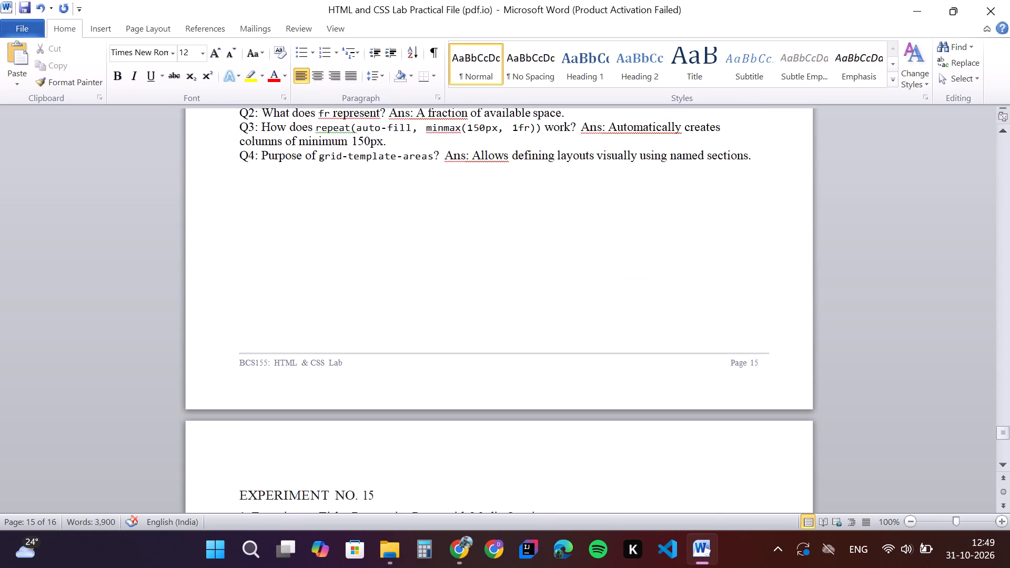
Make the "EXPERIMENT NO. 15" heading bold and underlined in Copperplate Gothic Bold at size 15.
{"action": "scroll", "coordinate": [552, 482], "scroll_direction": "down", "scroll_amount": 3}
{"action": "left_click_drag", "start_coordinate": [377, 144], "coordinate": [256, 135]}
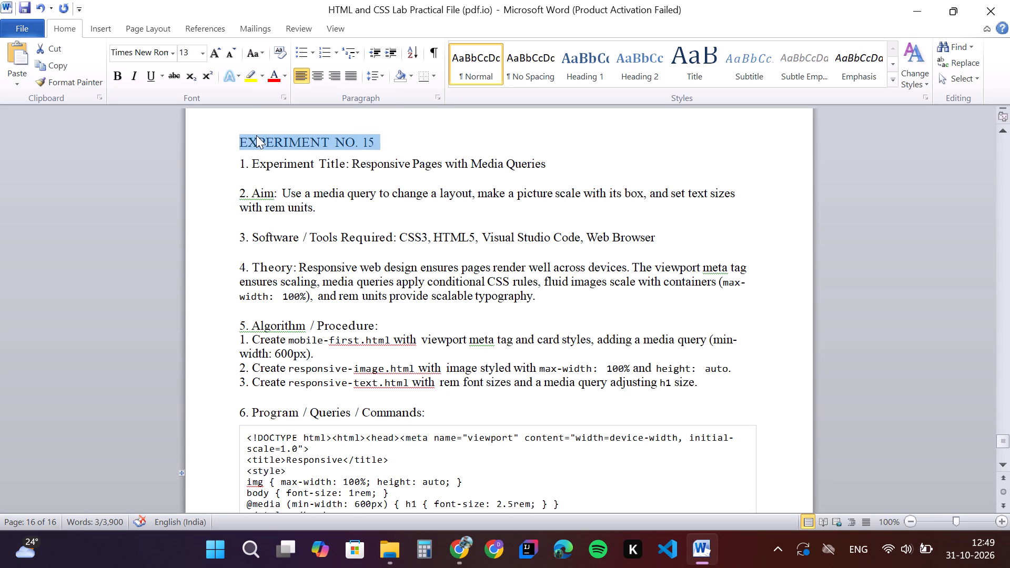
{"action": "key", "text": "ctrl+b"}
{"action": "key", "text": "ctrl+u"}
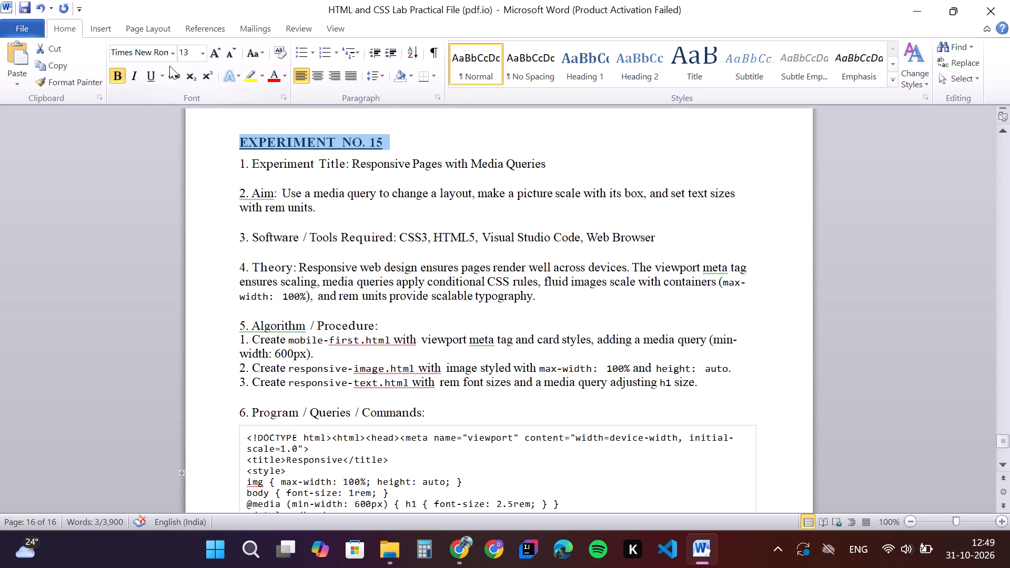
{"action": "left_click", "coordinate": [173, 52]}
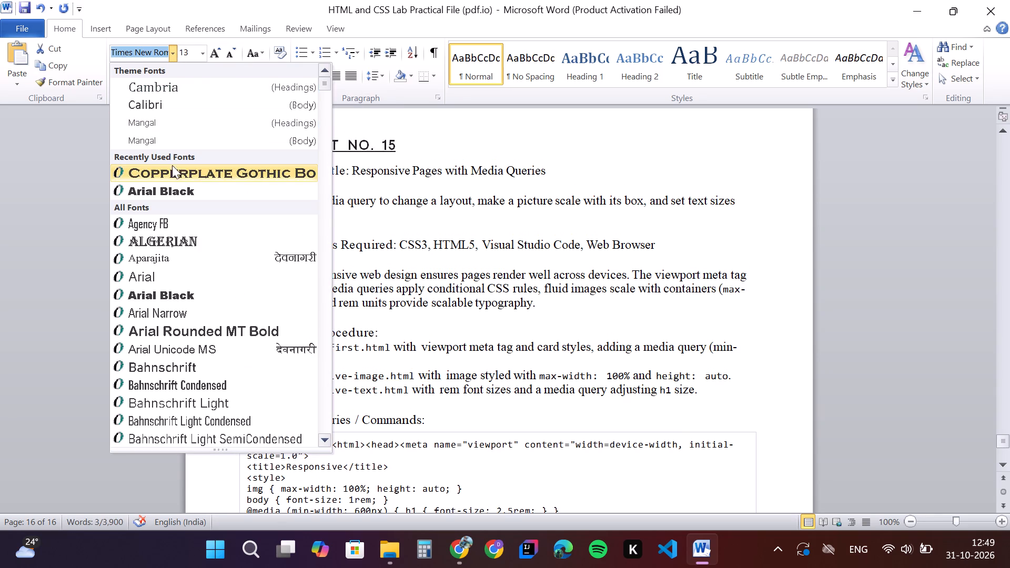
{"action": "left_click", "coordinate": [176, 169]}
{"action": "left_click", "coordinate": [206, 52]}
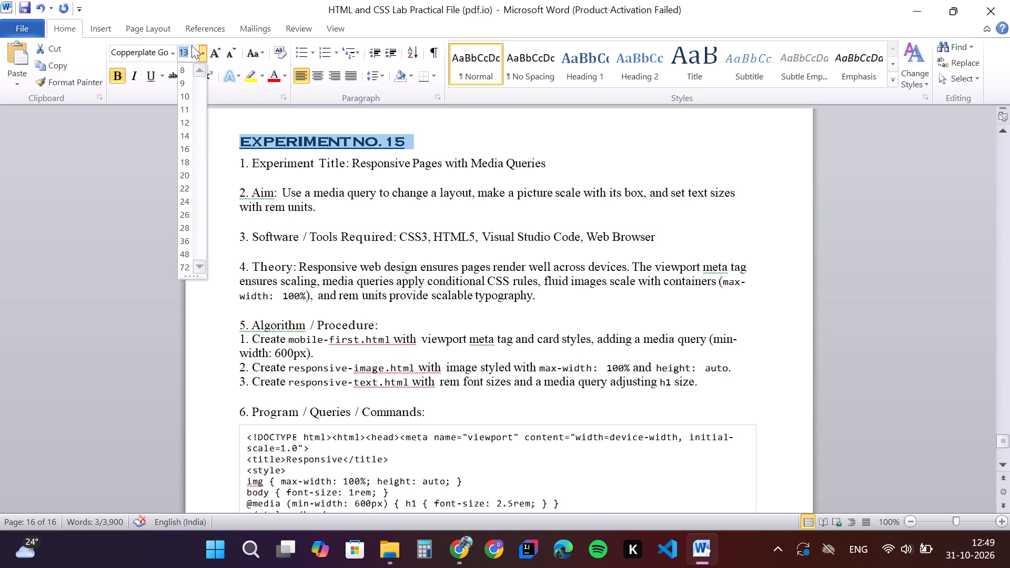
{"action": "type", "text": "15"}
{"action": "key", "text": "Return"}
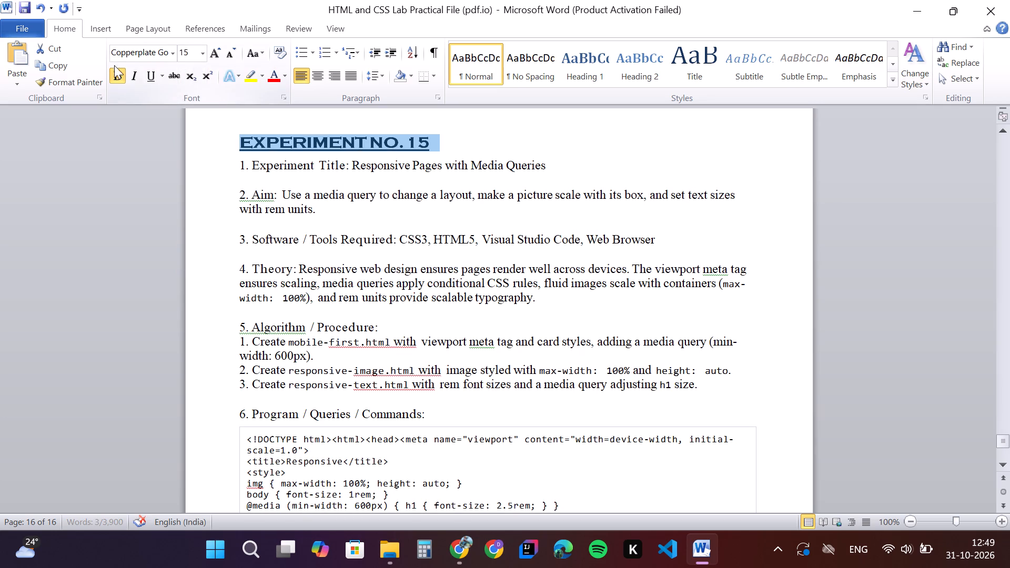
Give the "EXPERIMENT NO. 15" heading a dashed underline in the dark blue theme colour.
{"action": "left_click", "coordinate": [163, 74]}
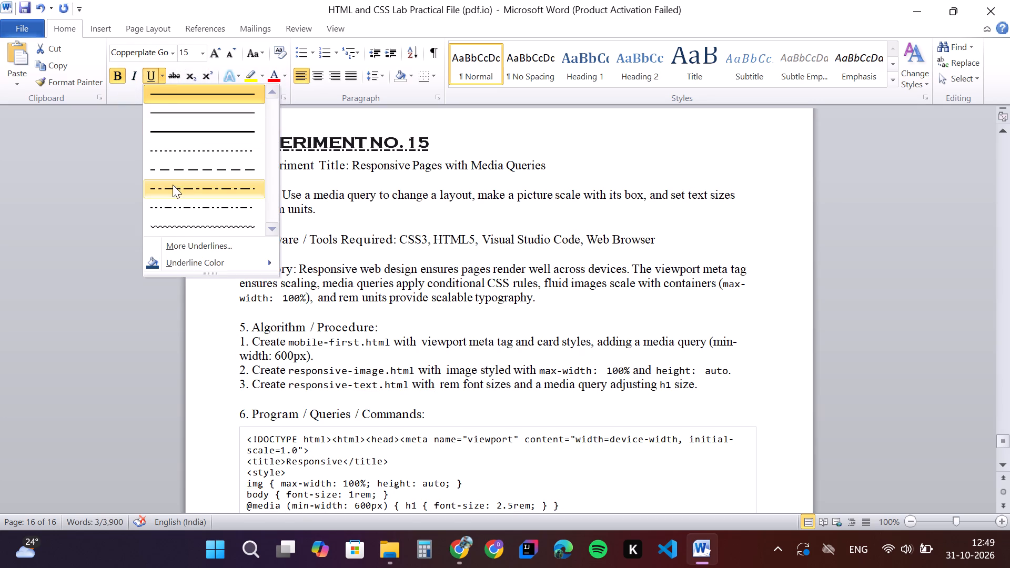
{"action": "left_click", "coordinate": [188, 176]}
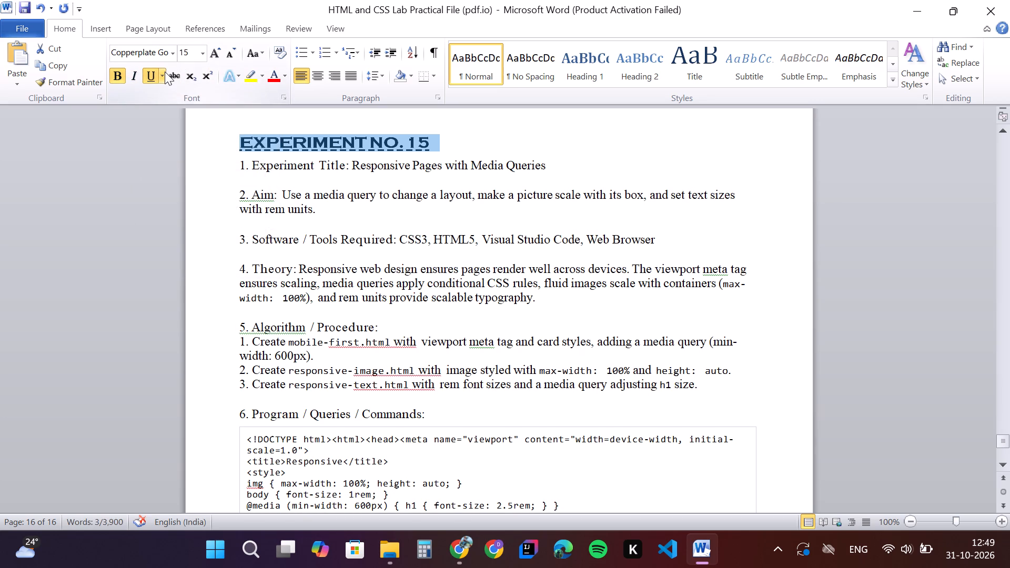
{"action": "left_click", "coordinate": [165, 72]}
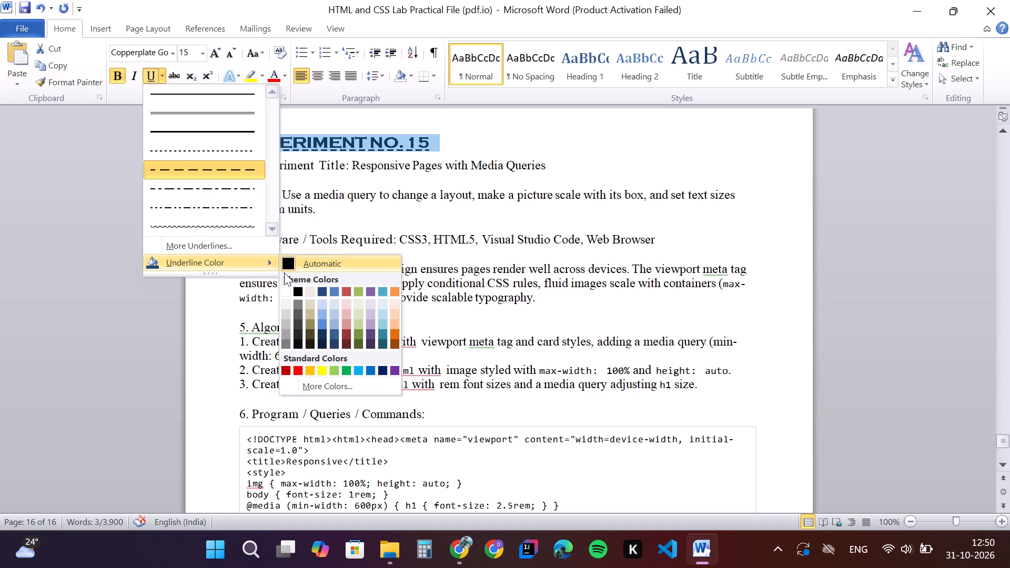
{"action": "left_click", "coordinate": [320, 290]}
{"action": "left_click", "coordinate": [886, 208]}
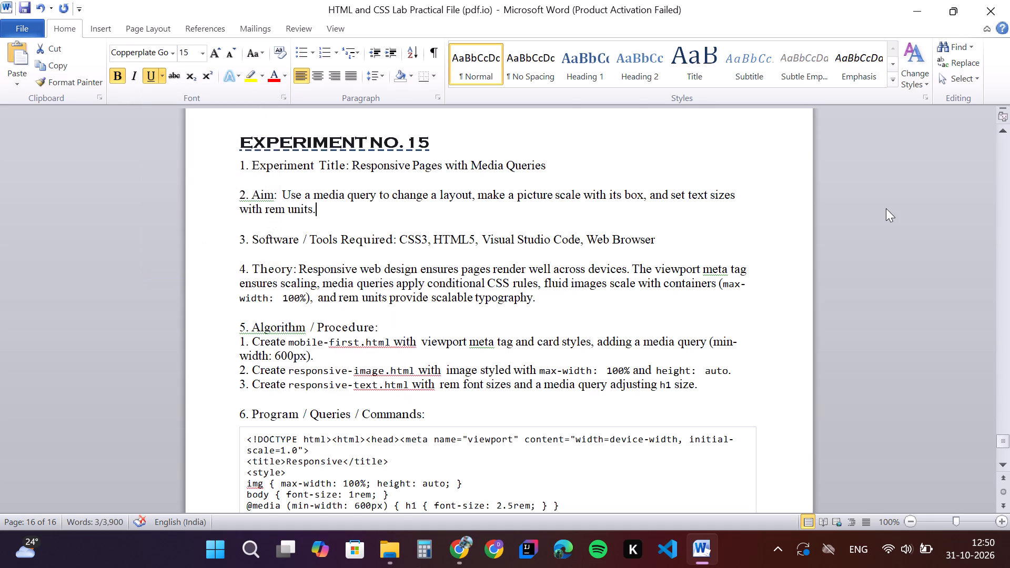
Delete a spare blank line above the page 16 footer text and paste the copied horizontal line directly above that text.
{"action": "scroll", "coordinate": [886, 208], "scroll_direction": "down", "scroll_amount": 6}
{"action": "left_click", "coordinate": [264, 404]}
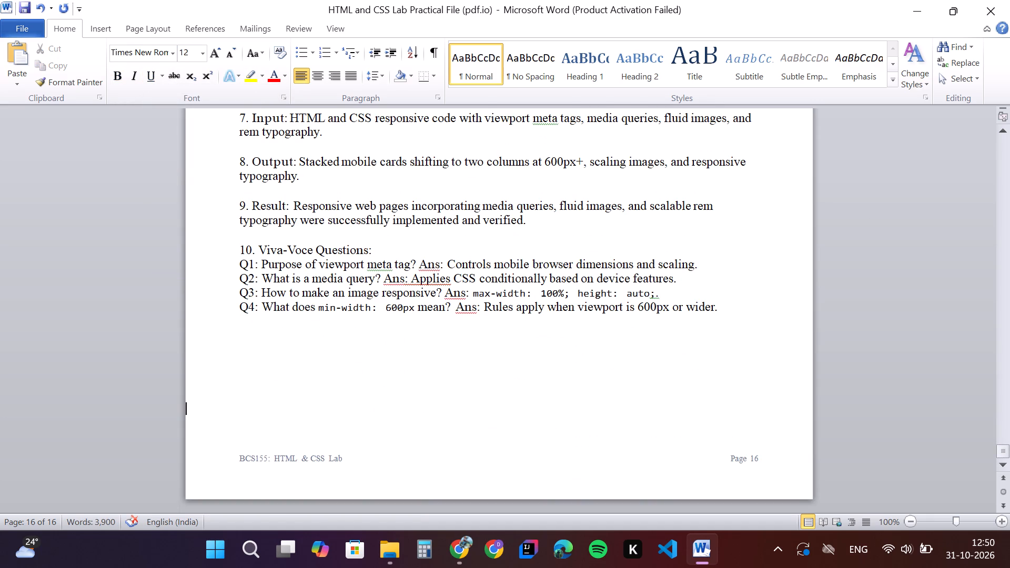
{"action": "key", "text": "BackSpace"}
{"action": "left_click", "coordinate": [234, 449]}
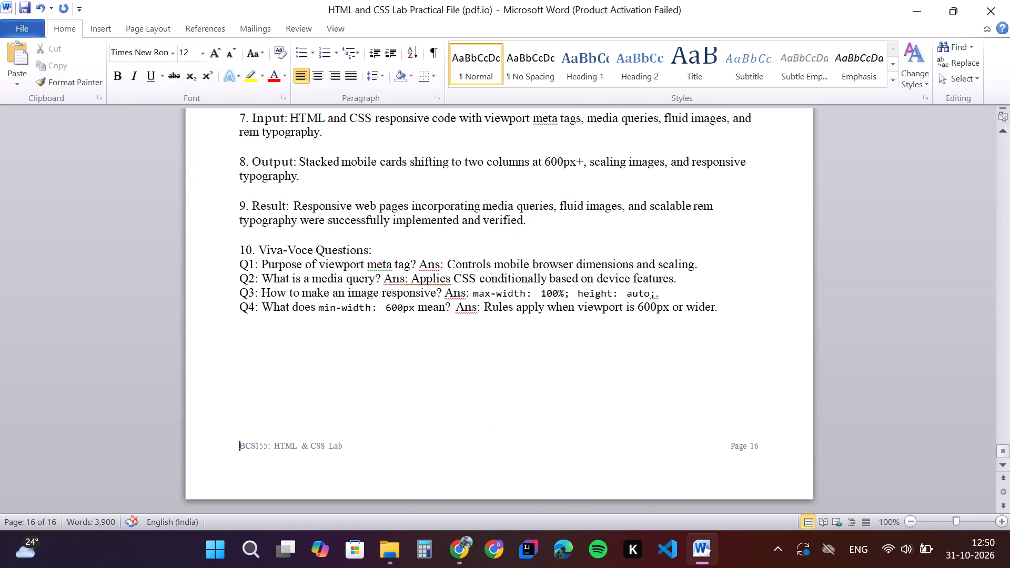
{"action": "key", "text": "ctrl+v"}
{"action": "left_click", "coordinate": [930, 286]}
Make the "INDEX" title on the first page bold.
{"action": "scroll", "coordinate": [930, 286], "scroll_direction": "up", "scroll_amount": 5}
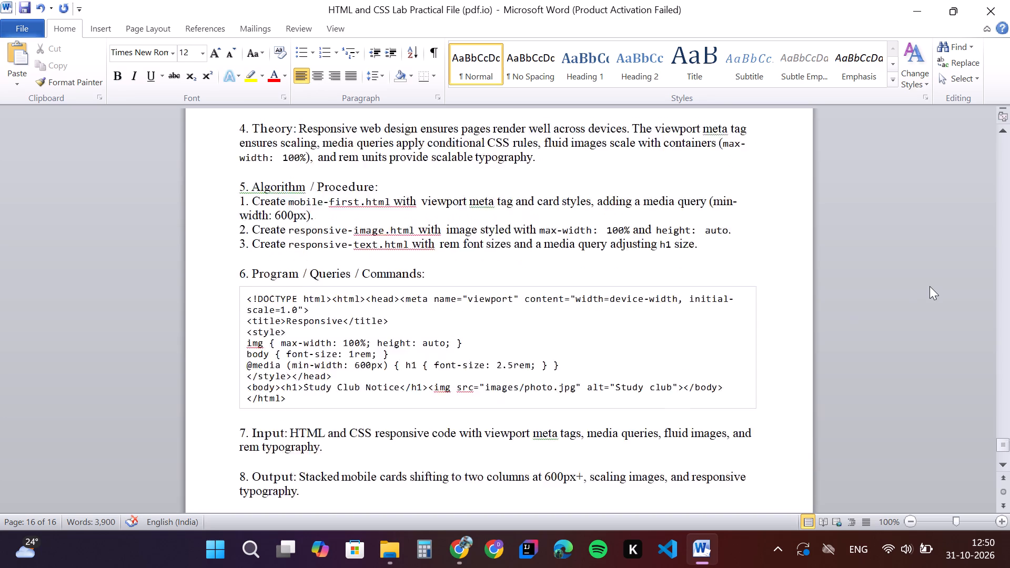
{"action": "scroll", "coordinate": [930, 286], "scroll_direction": "up", "scroll_amount": 2}
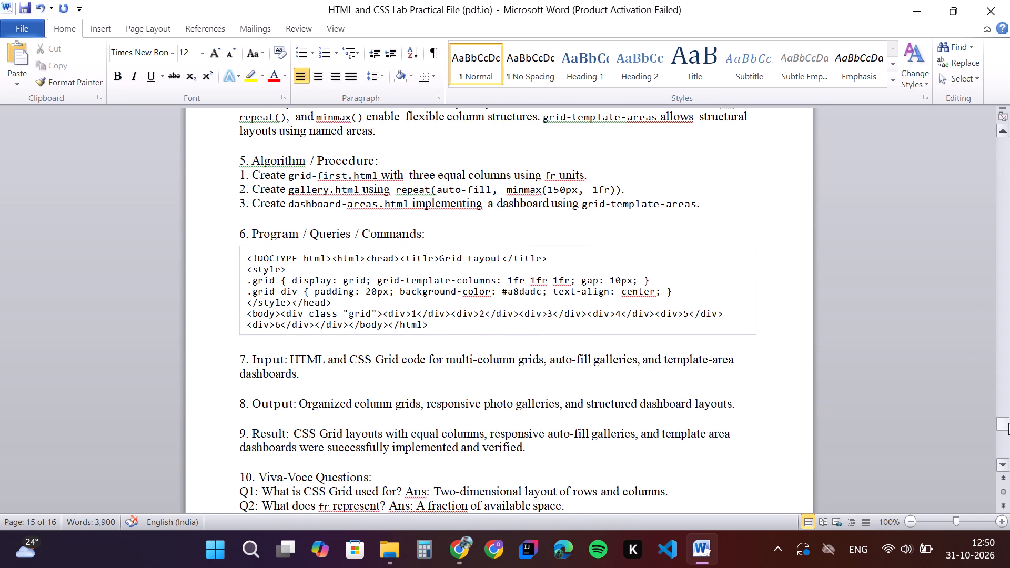
{"action": "left_click_drag", "start_coordinate": [1008, 423], "coordinate": [996, 102]}
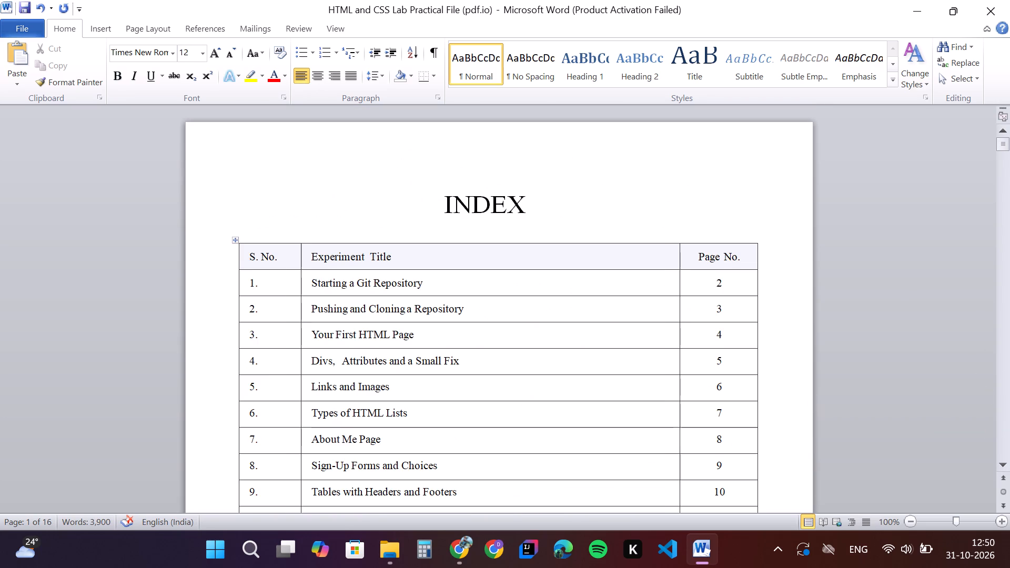
{"action": "left_click_drag", "start_coordinate": [448, 201], "coordinate": [528, 205]}
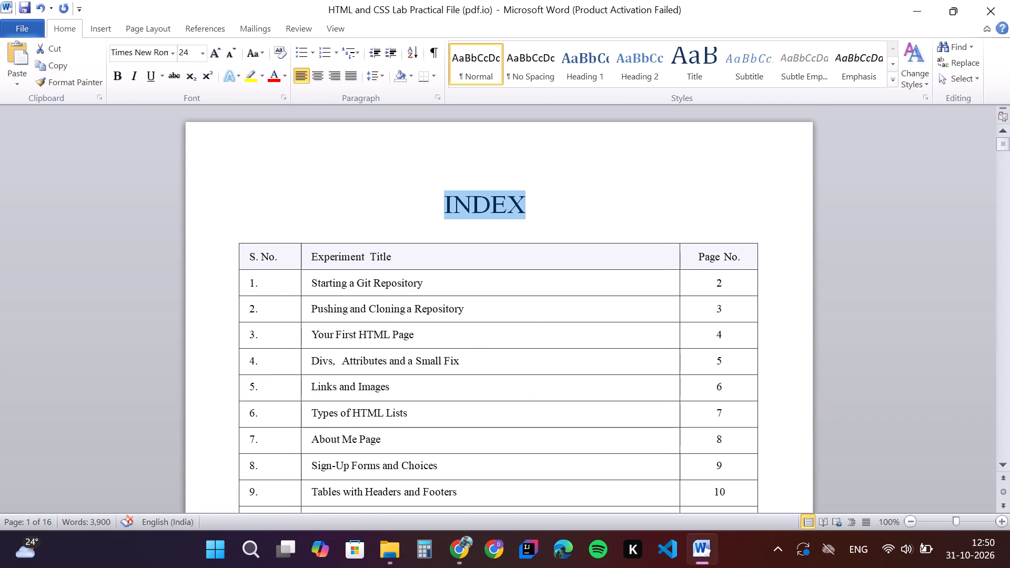
{"action": "key", "text": "ctrl+b"}
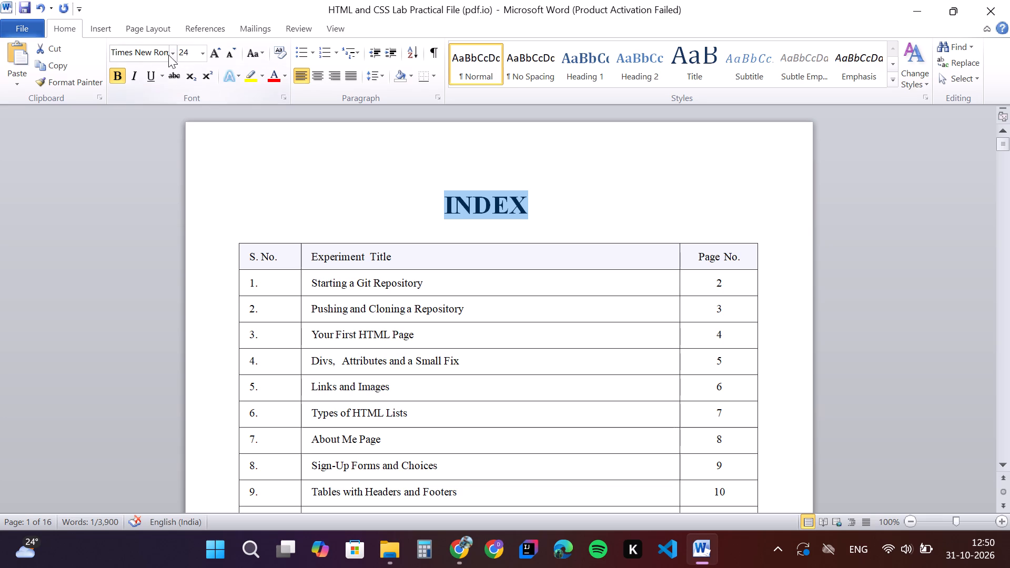
Preview various fonts on the "INDEX" title and set it in Arial Rounded MT Bold.
{"action": "left_click", "coordinate": [168, 55]}
{"action": "left_click", "coordinate": [174, 54]}
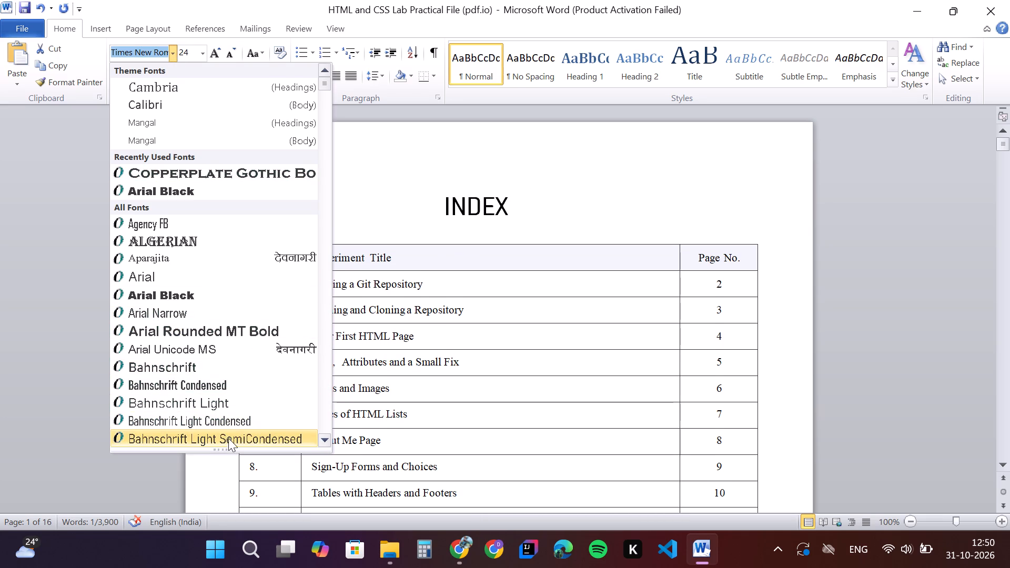
{"action": "scroll", "coordinate": [277, 344], "scroll_direction": "down", "scroll_amount": 1}
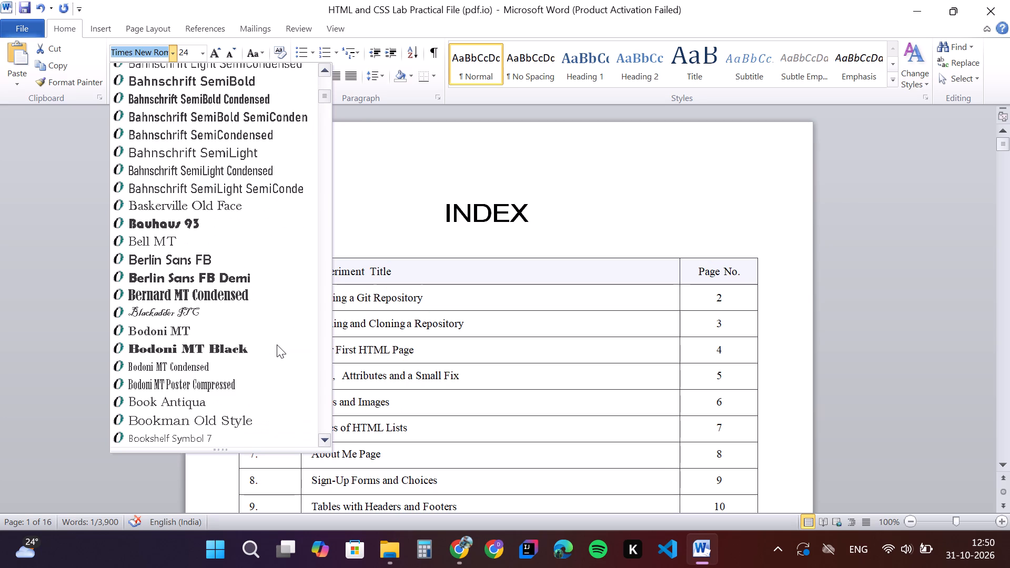
{"action": "scroll", "coordinate": [277, 344], "scroll_direction": "down", "scroll_amount": 1}
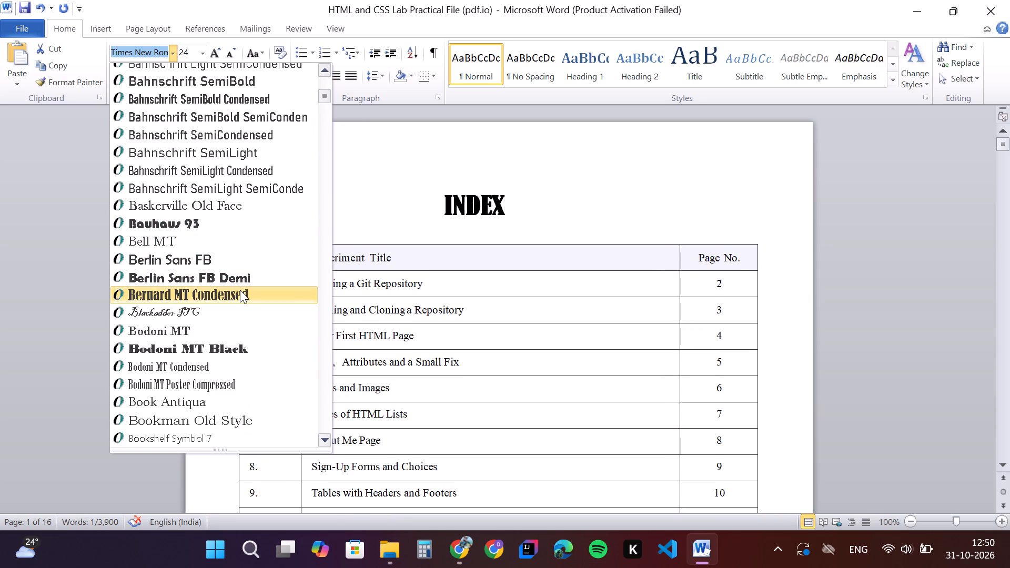
{"action": "scroll", "coordinate": [245, 347], "scroll_direction": "down", "scroll_amount": 1}
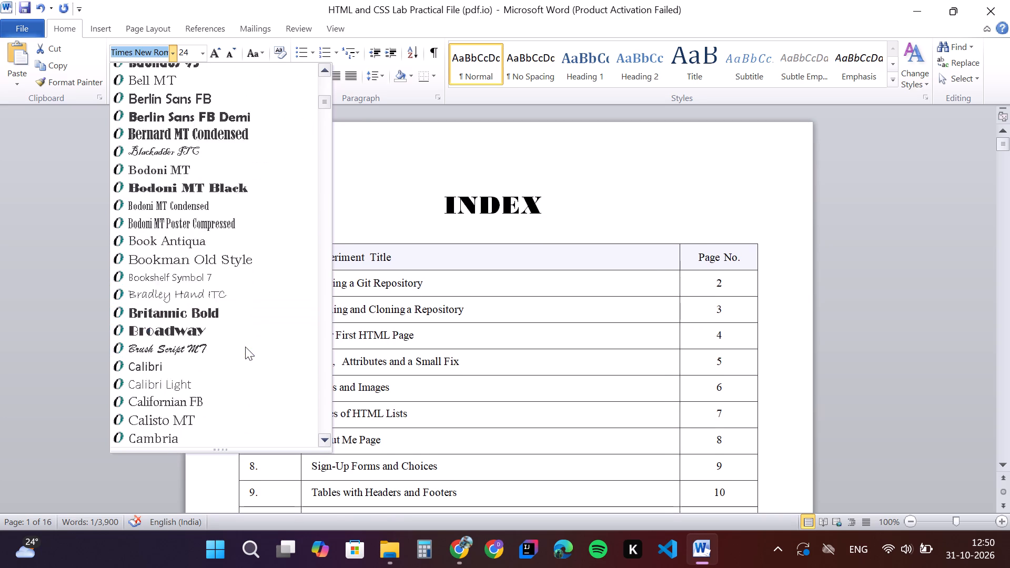
{"action": "scroll", "coordinate": [245, 347], "scroll_direction": "down", "scroll_amount": 2}
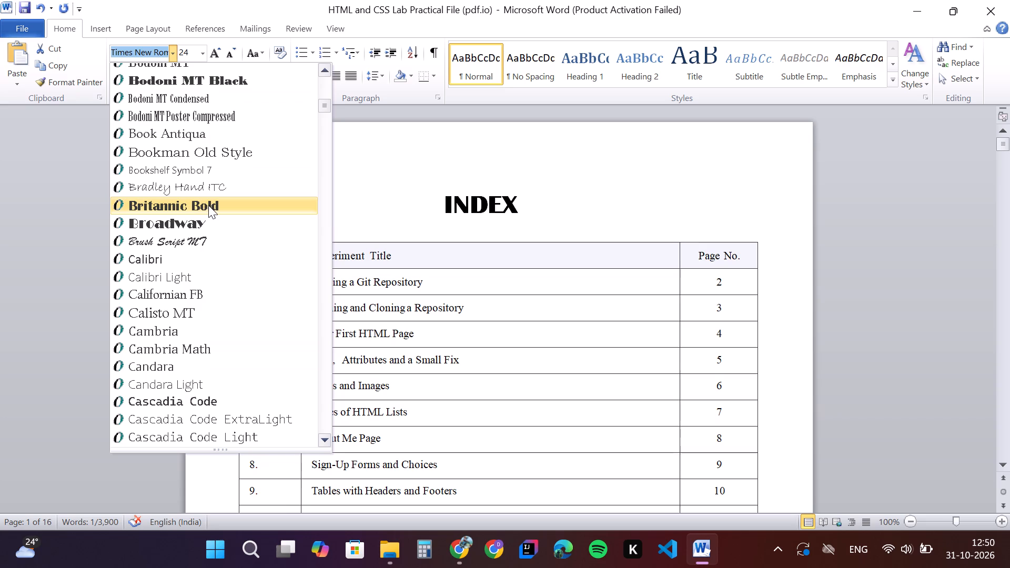
{"action": "scroll", "coordinate": [218, 302], "scroll_direction": "down", "scroll_amount": 1}
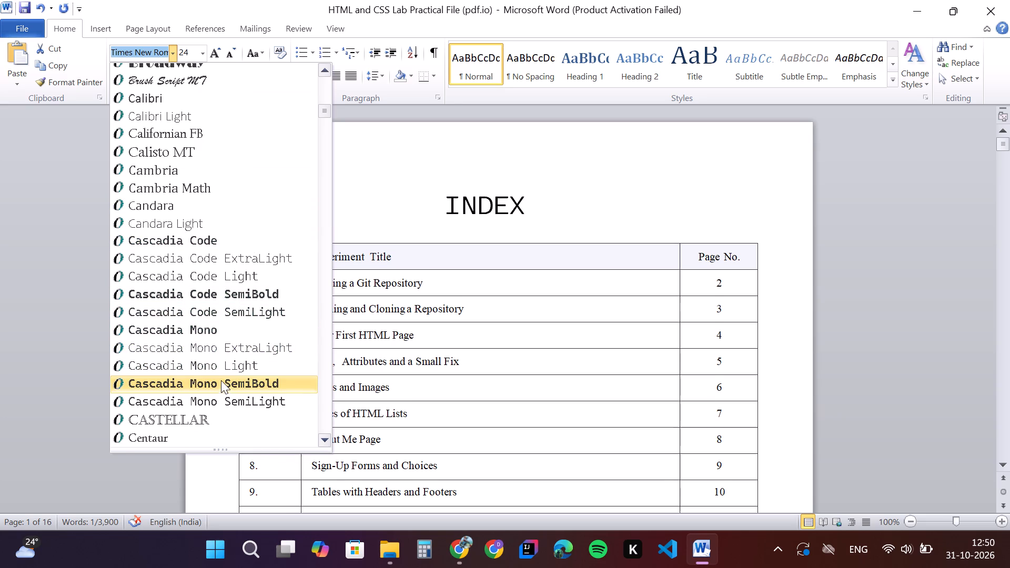
{"action": "scroll", "coordinate": [224, 393], "scroll_direction": "down", "scroll_amount": 2}
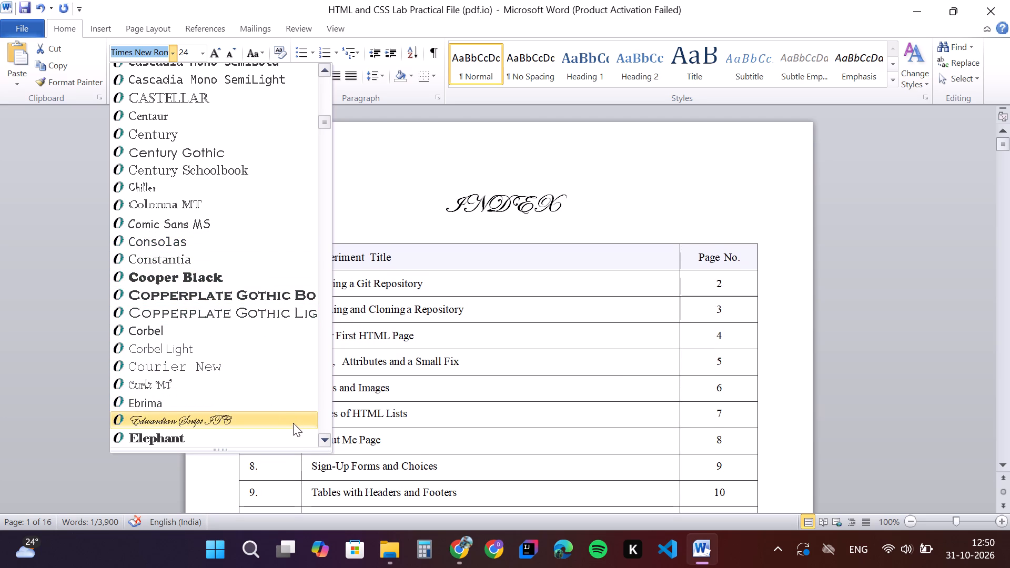
{"action": "scroll", "coordinate": [248, 366], "scroll_direction": "down", "scroll_amount": 3}
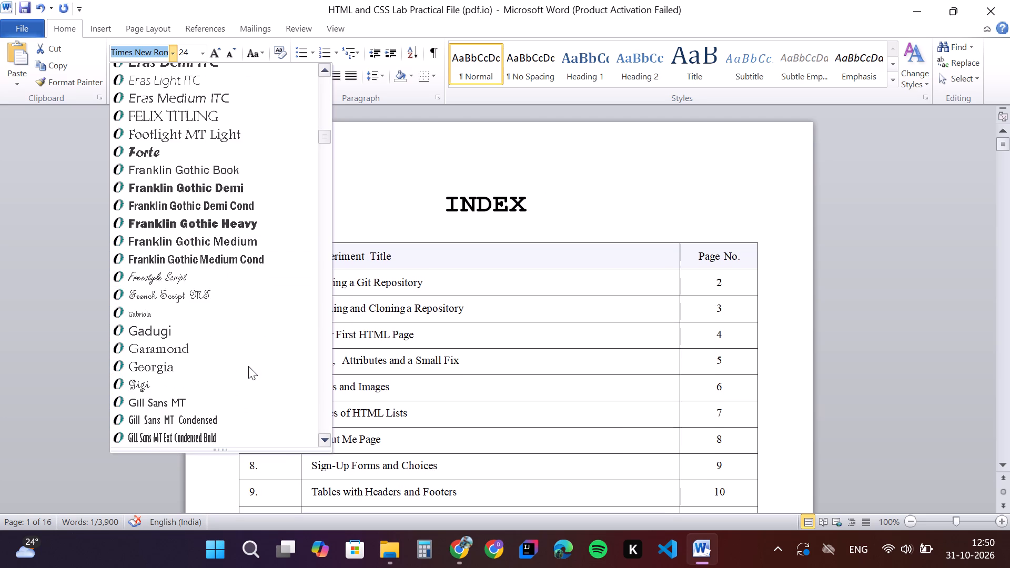
{"action": "scroll", "coordinate": [248, 366], "scroll_direction": "down", "scroll_amount": 1}
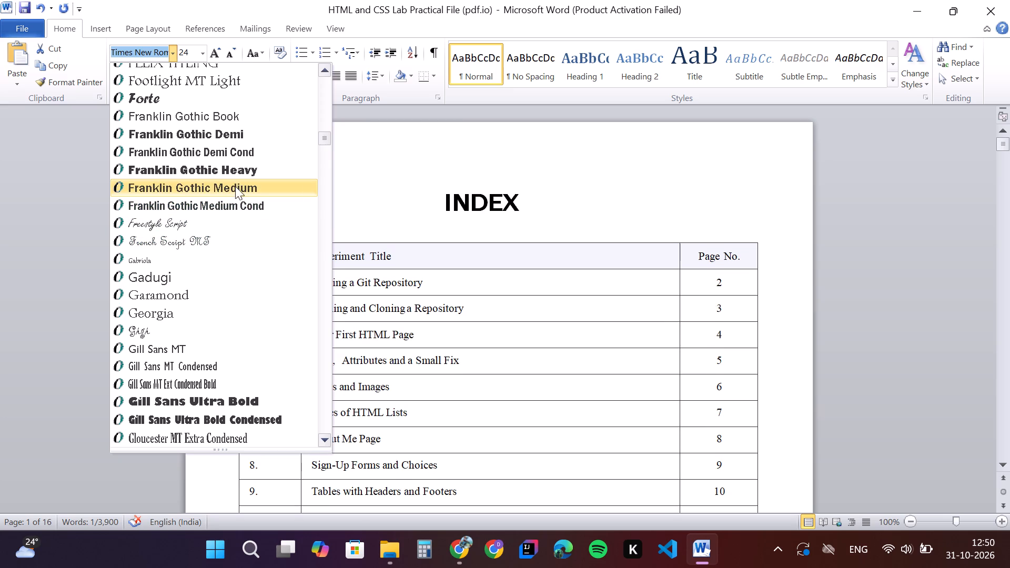
{"action": "scroll", "coordinate": [203, 138], "scroll_direction": "down", "scroll_amount": 3}
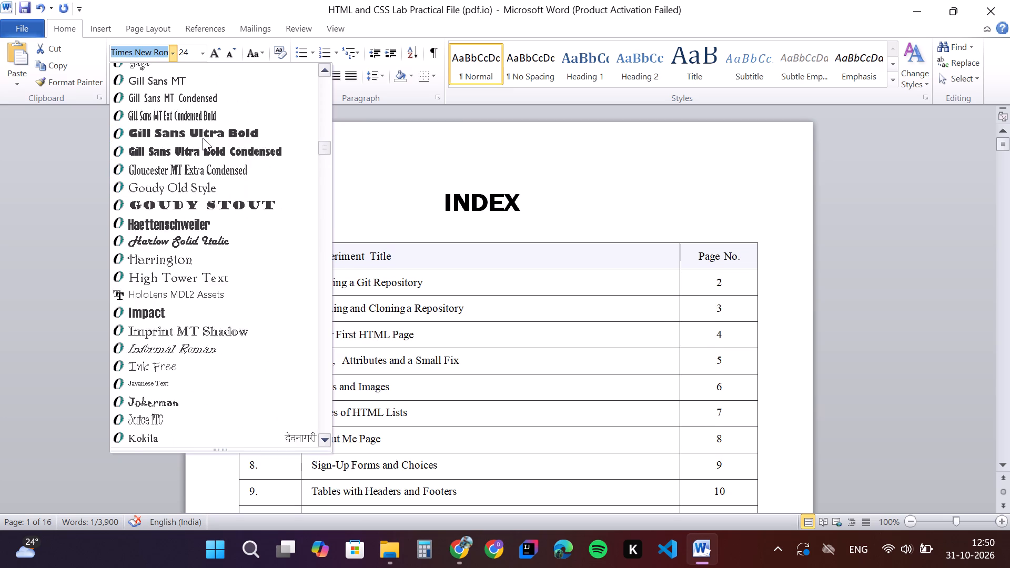
{"action": "scroll", "coordinate": [203, 138], "scroll_direction": "down", "scroll_amount": 2}
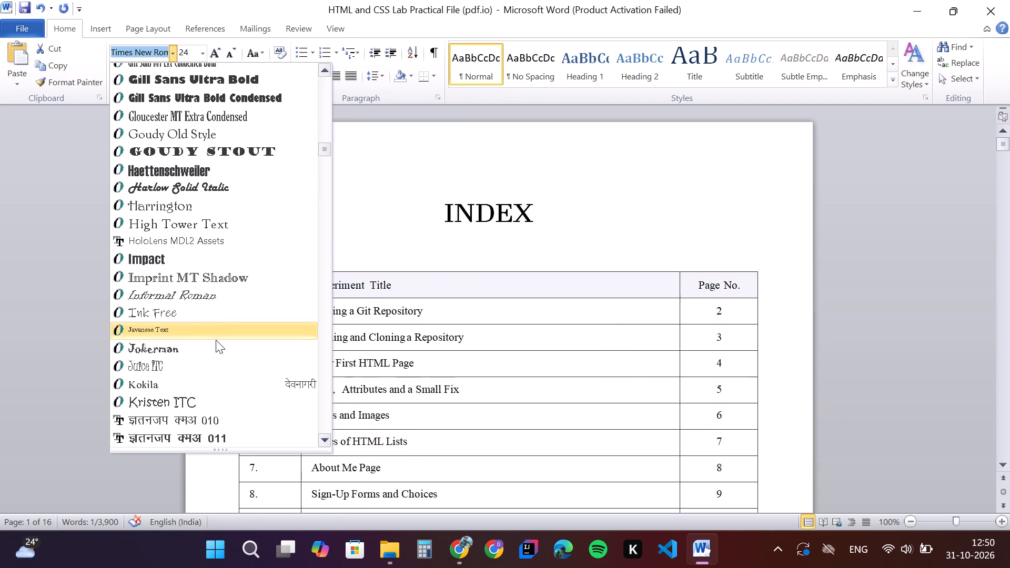
{"action": "scroll", "coordinate": [229, 434], "scroll_direction": "down", "scroll_amount": 5}
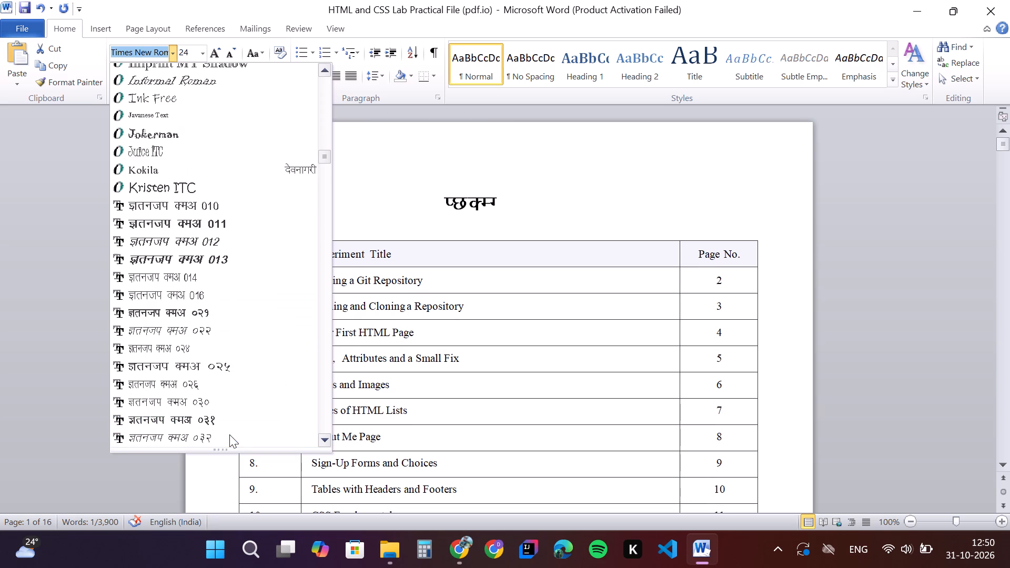
{"action": "scroll", "coordinate": [229, 434], "scroll_direction": "down", "scroll_amount": 9}
{"action": "scroll", "coordinate": [229, 434], "scroll_direction": "up", "scroll_amount": 10}
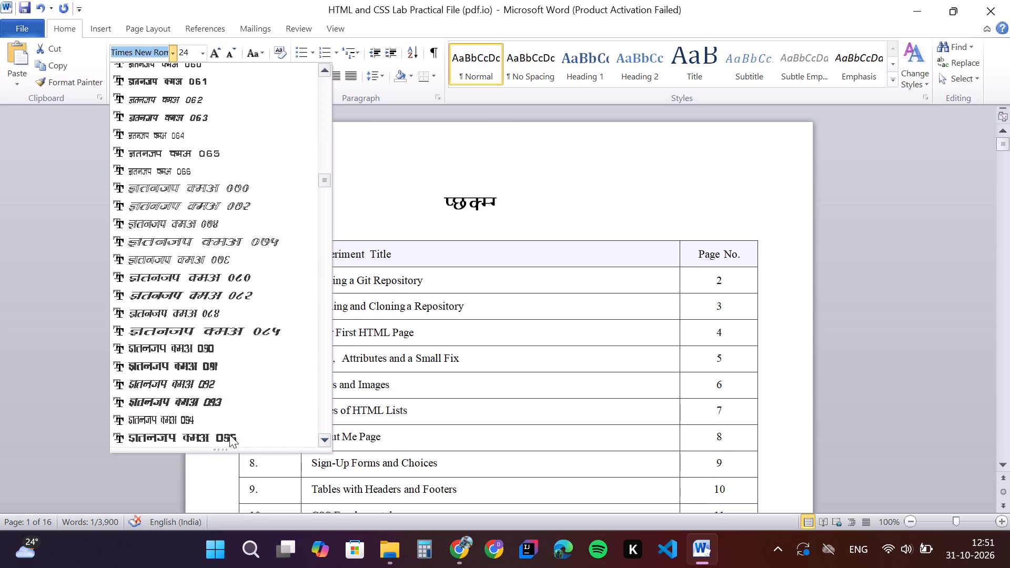
{"action": "scroll", "coordinate": [229, 434], "scroll_direction": "up", "scroll_amount": 18}
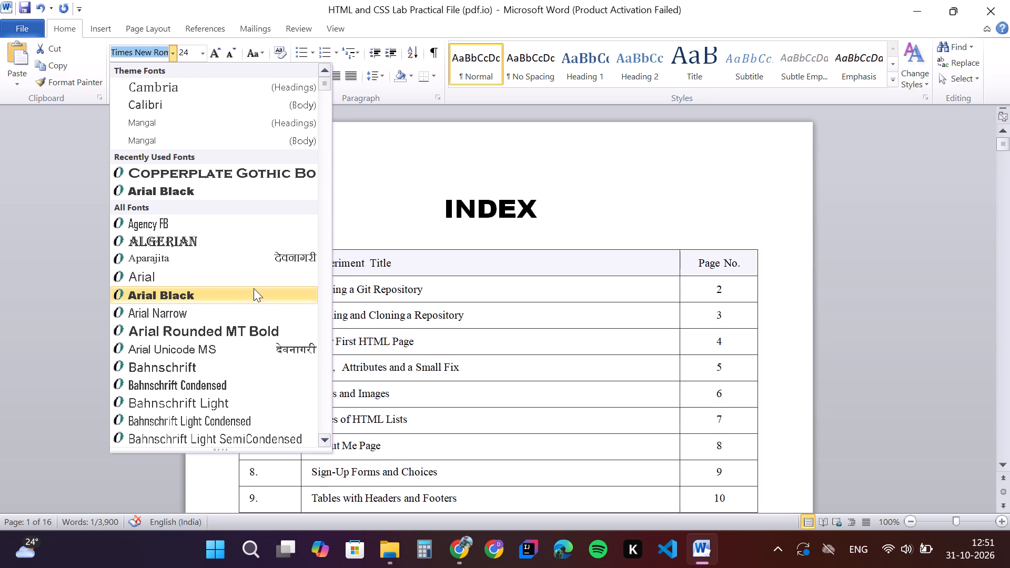
{"action": "left_click", "coordinate": [260, 334]}
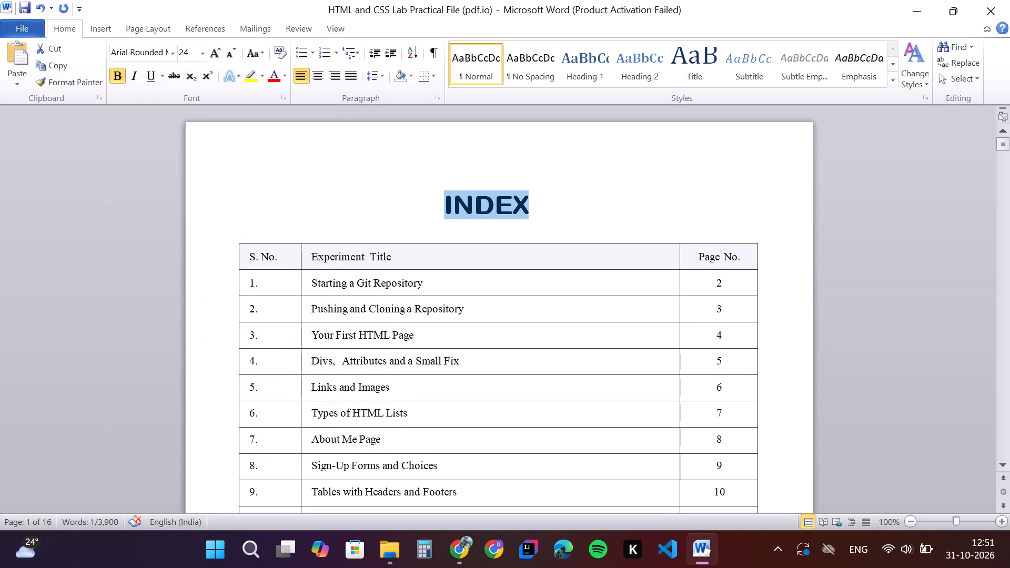
Enlarge the selected "INDEX" title to 36 pt and reduce it to 26 pt.
{"action": "key", "text": "ctrl+shift+period"}
{"action": "key", "text": "ctrl+shift+period"}
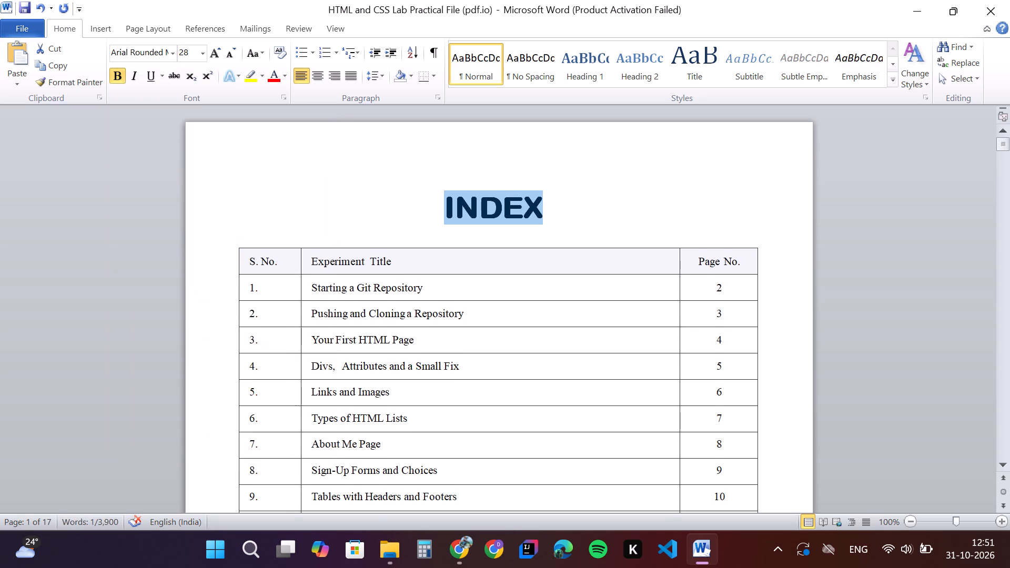
{"action": "key", "text": "ctrl+shift+period"}
{"action": "key", "text": "ctrl+comma"}
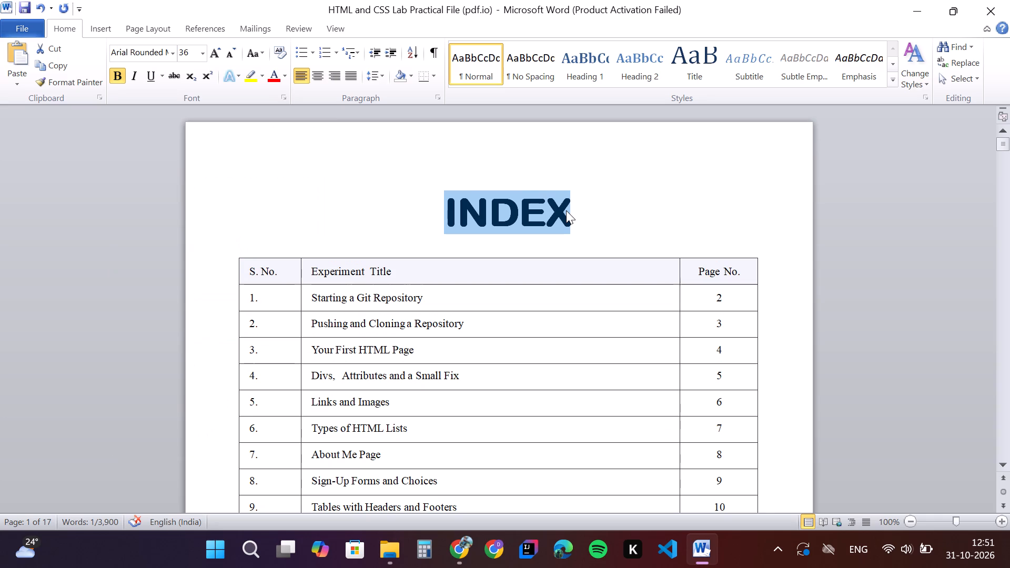
{"action": "key", "text": "ctrl+comma"}
{"action": "key", "text": "ctrl+shift+comma"}
{"action": "key", "text": "ctrl+shift+comma"}
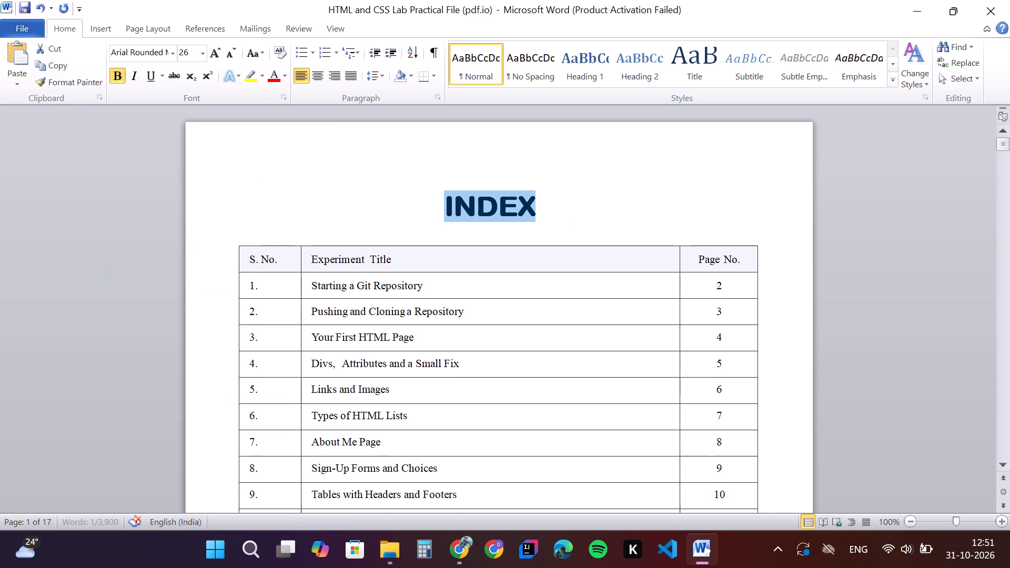
{"action": "left_click", "coordinate": [943, 166]}
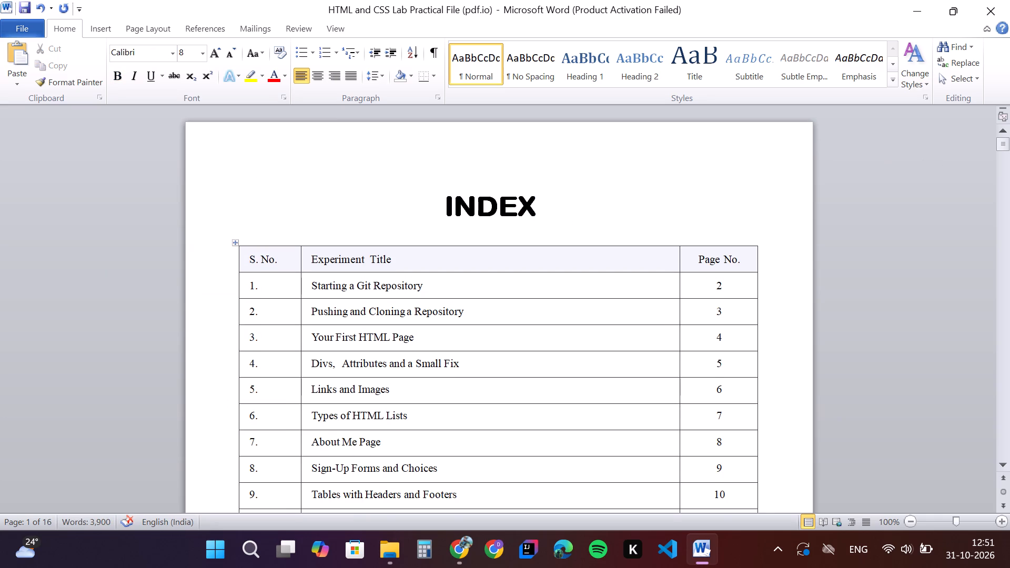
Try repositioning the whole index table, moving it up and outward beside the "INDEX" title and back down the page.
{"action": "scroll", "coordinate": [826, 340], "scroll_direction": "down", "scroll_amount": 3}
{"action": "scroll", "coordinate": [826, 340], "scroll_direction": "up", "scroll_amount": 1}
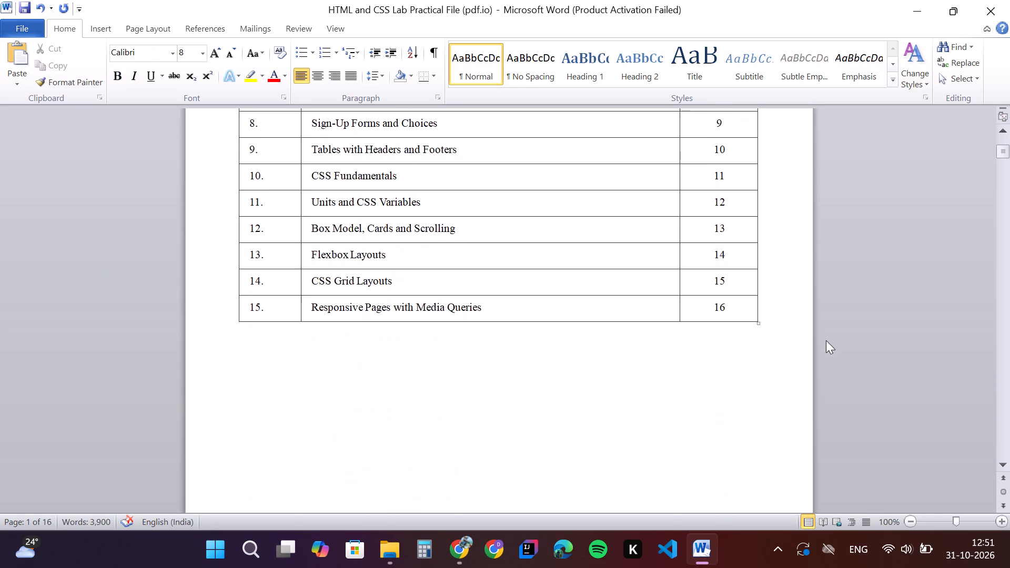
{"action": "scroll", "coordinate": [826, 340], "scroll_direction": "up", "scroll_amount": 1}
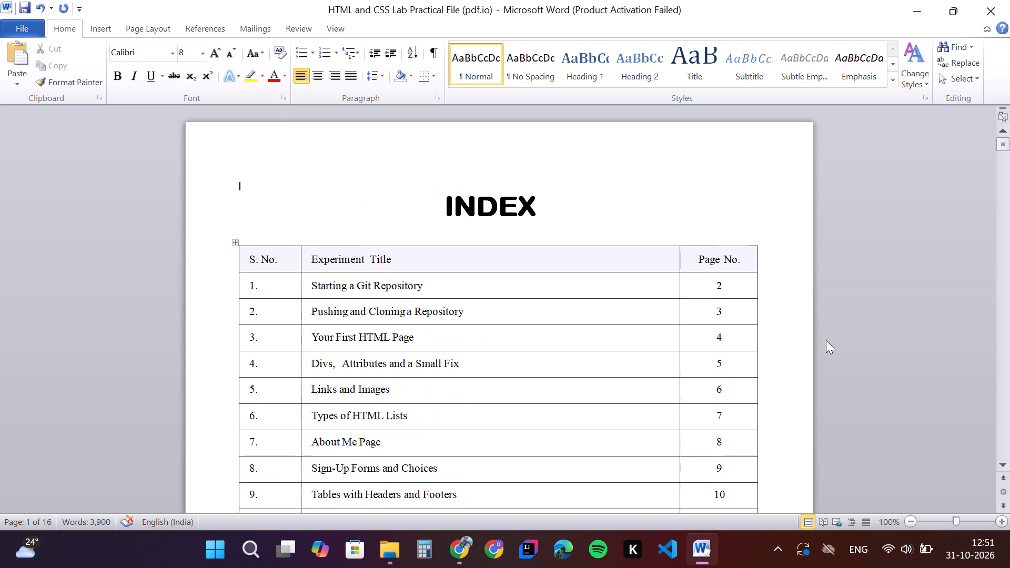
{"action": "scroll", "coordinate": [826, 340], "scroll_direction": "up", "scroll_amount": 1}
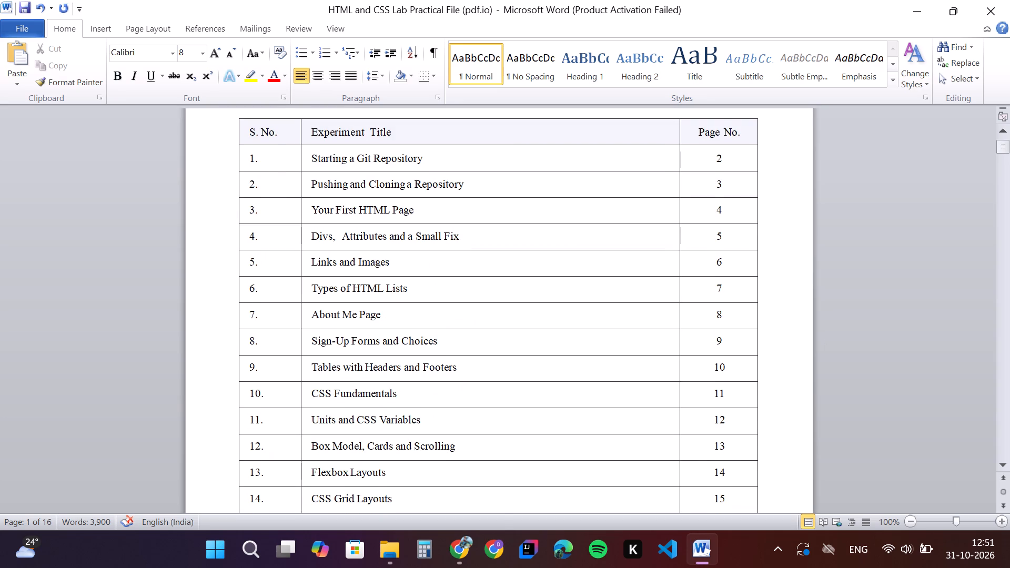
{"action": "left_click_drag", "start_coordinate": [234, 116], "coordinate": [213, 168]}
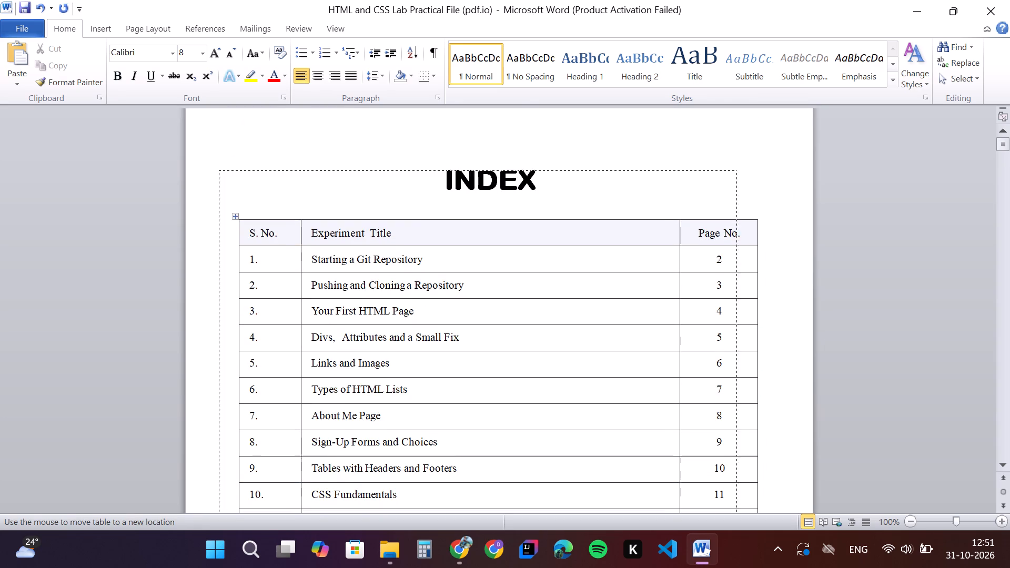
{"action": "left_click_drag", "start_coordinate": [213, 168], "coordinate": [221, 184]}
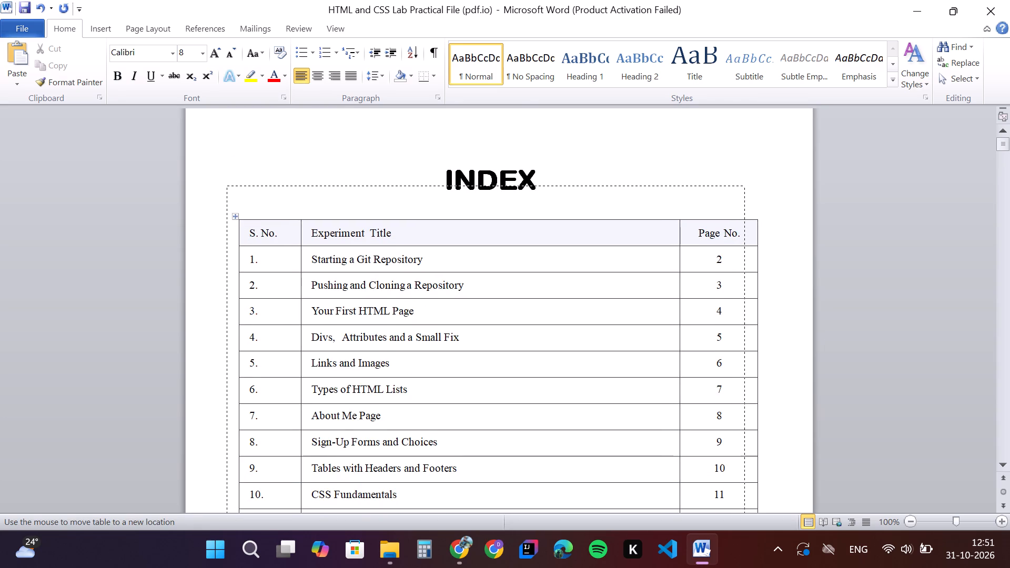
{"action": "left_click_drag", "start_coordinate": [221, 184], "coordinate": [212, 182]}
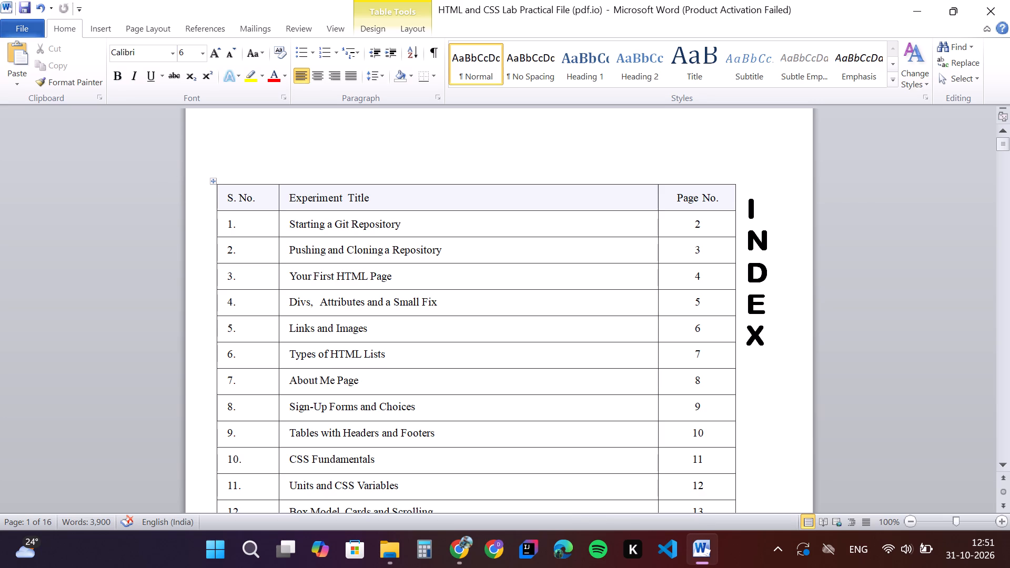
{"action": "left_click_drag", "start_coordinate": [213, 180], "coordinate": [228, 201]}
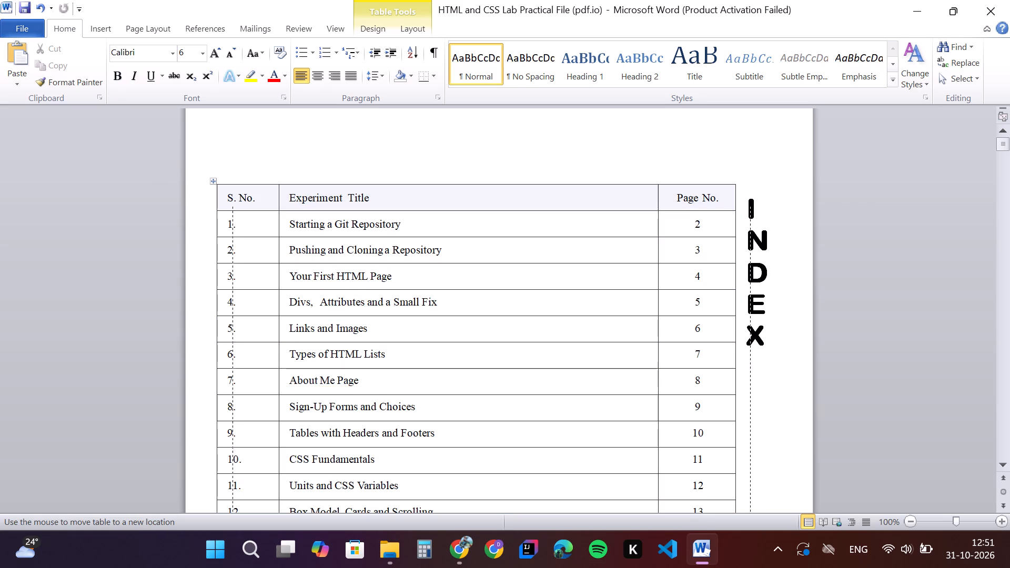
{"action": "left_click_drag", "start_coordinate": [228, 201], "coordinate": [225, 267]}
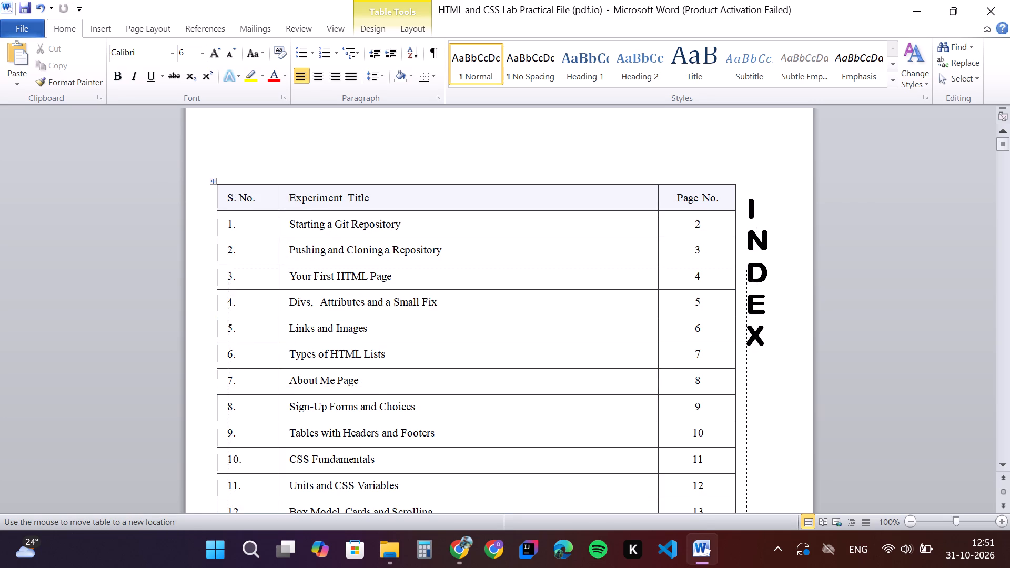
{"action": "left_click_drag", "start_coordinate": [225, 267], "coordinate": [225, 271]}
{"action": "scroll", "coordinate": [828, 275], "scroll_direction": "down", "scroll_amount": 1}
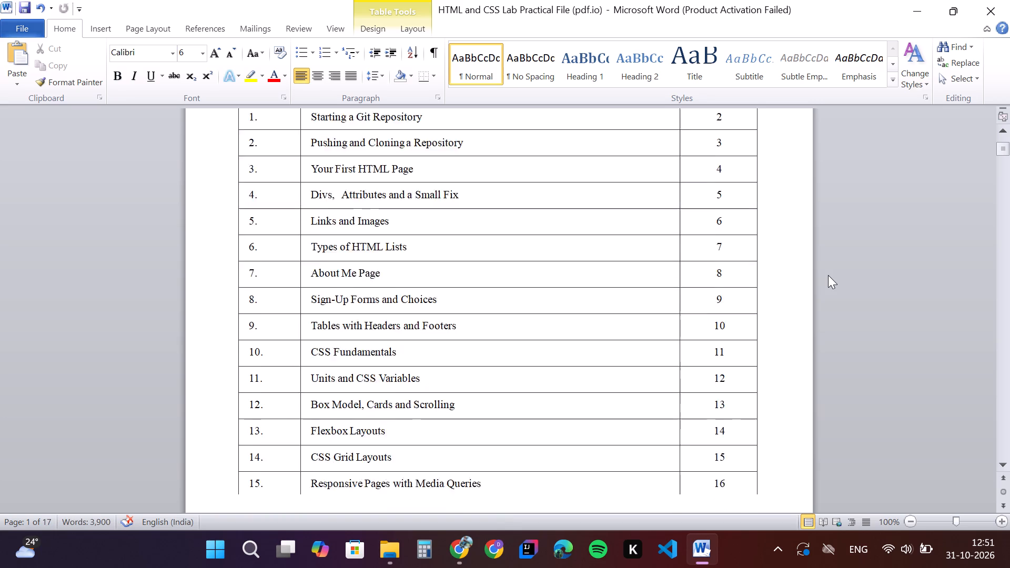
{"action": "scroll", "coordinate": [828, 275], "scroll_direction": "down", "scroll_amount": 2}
Undo both index table moves and the last "INDEX" size reduction to bring the title to 28 pt.
{"action": "key", "text": "ctrl+z"}
{"action": "key", "text": "ctrl+z"}
{"action": "key", "text": "ctrl+z"}
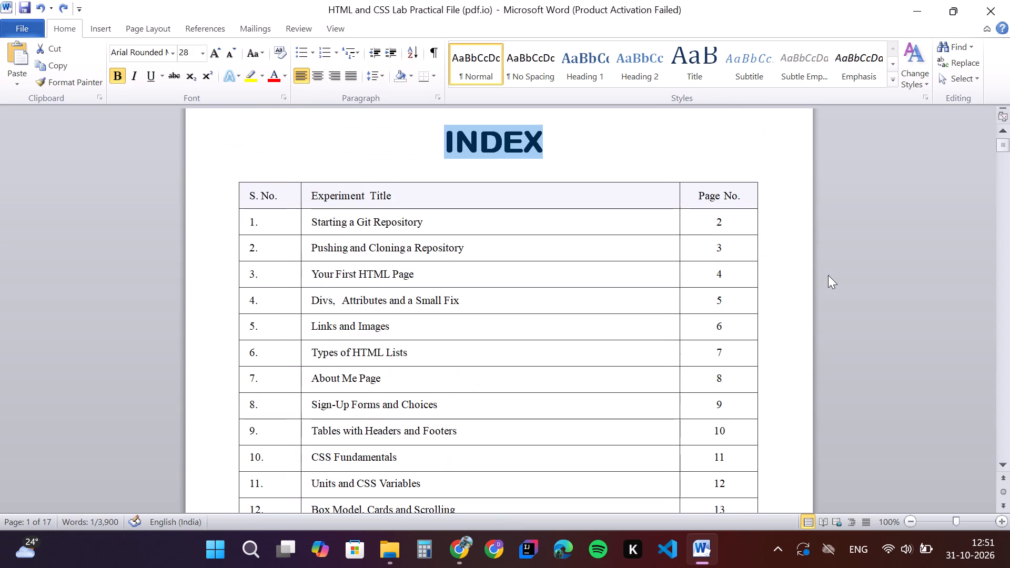
{"action": "left_click", "coordinate": [828, 275]}
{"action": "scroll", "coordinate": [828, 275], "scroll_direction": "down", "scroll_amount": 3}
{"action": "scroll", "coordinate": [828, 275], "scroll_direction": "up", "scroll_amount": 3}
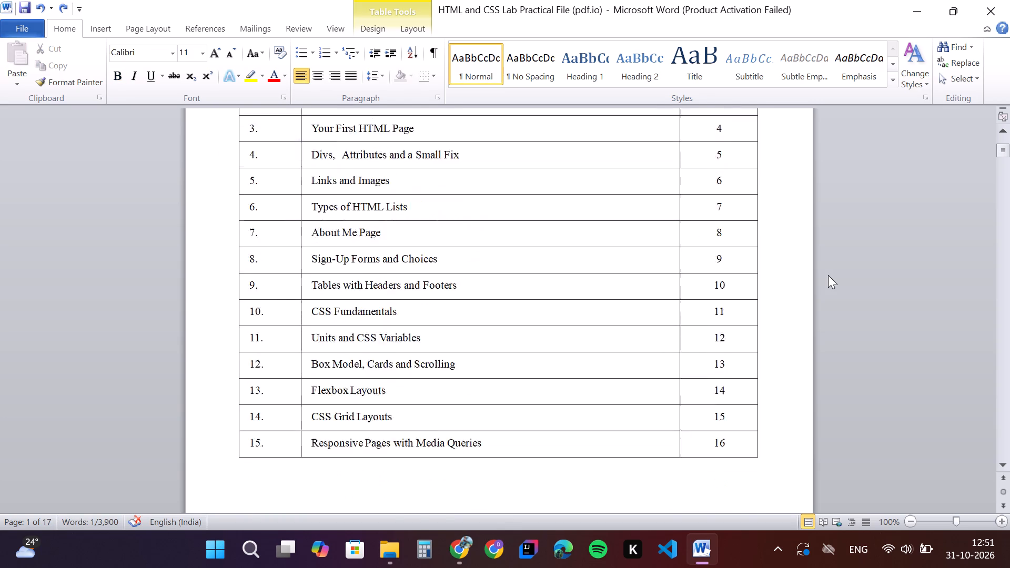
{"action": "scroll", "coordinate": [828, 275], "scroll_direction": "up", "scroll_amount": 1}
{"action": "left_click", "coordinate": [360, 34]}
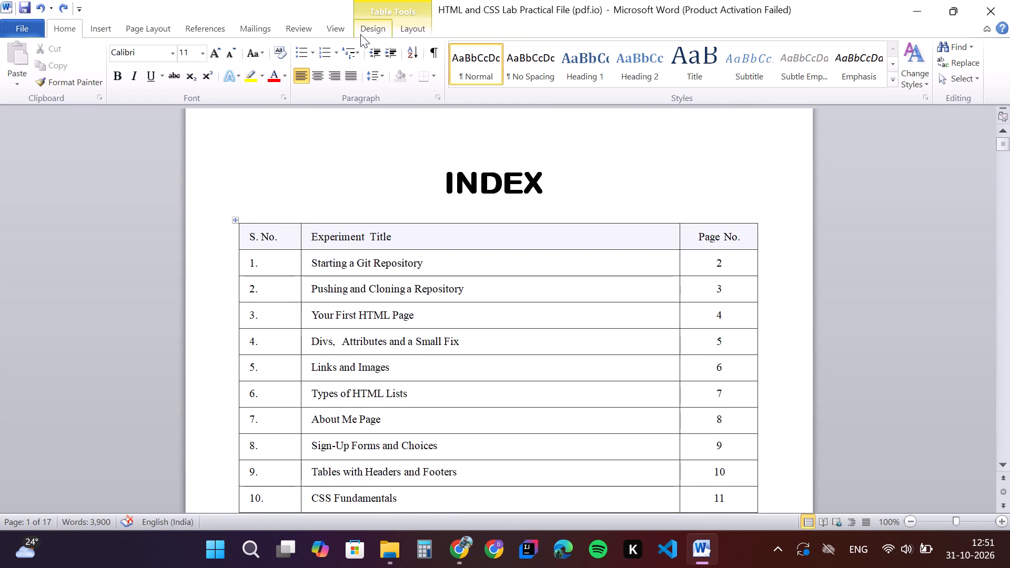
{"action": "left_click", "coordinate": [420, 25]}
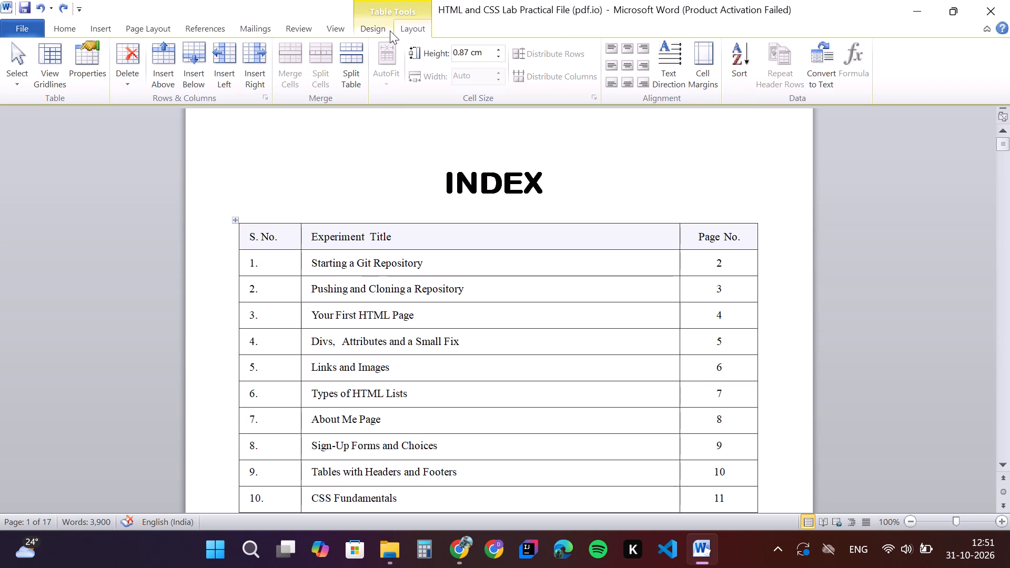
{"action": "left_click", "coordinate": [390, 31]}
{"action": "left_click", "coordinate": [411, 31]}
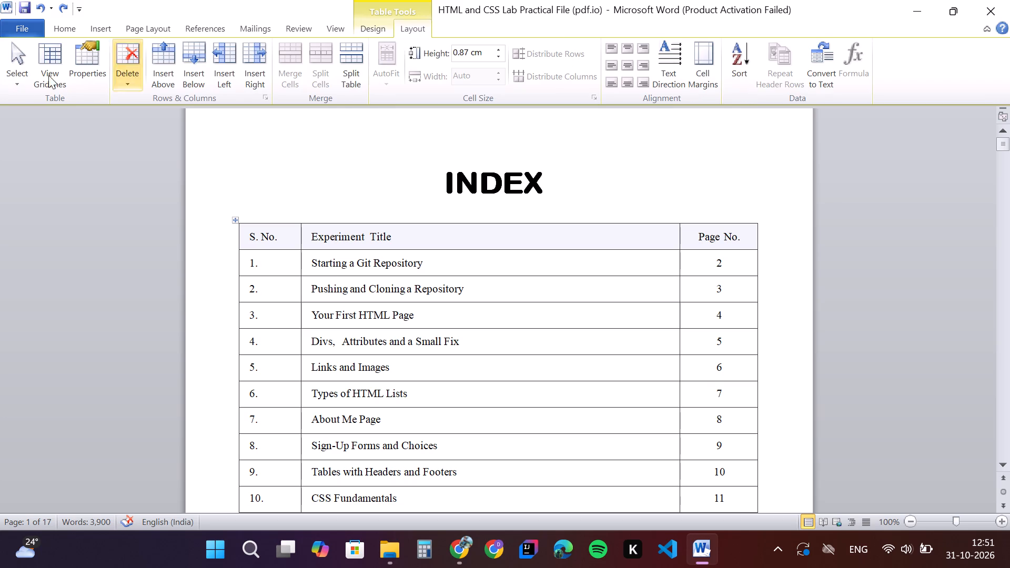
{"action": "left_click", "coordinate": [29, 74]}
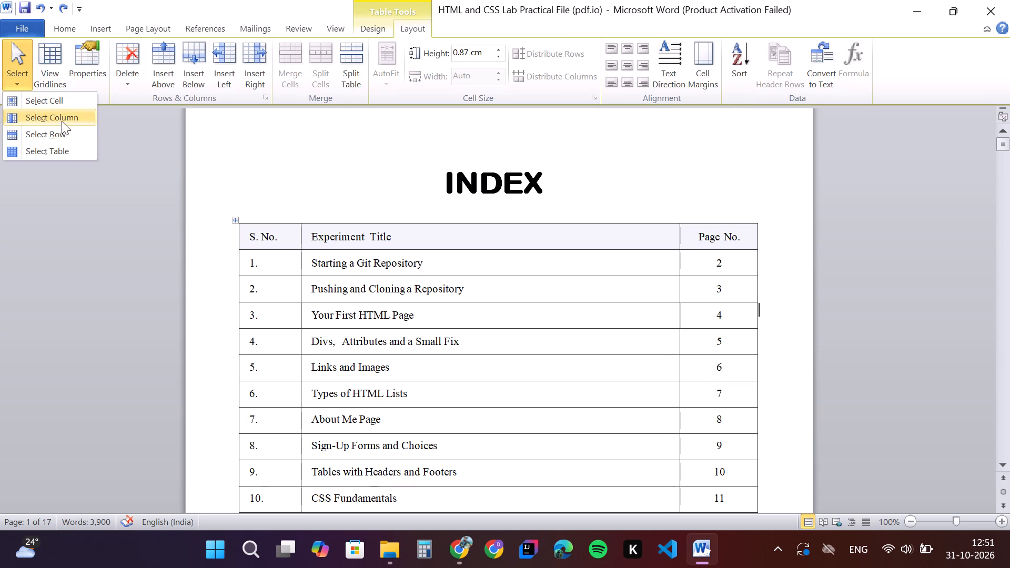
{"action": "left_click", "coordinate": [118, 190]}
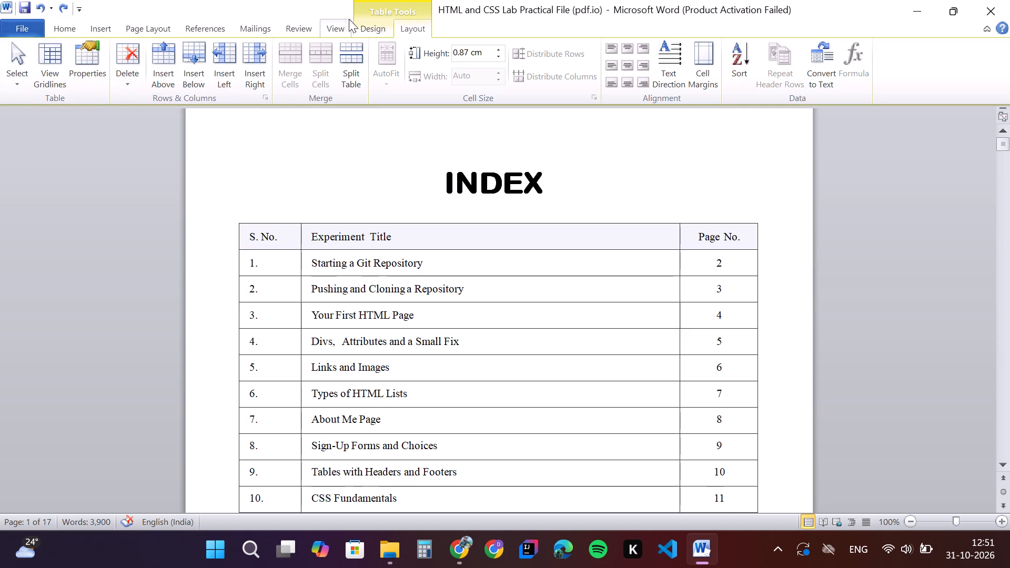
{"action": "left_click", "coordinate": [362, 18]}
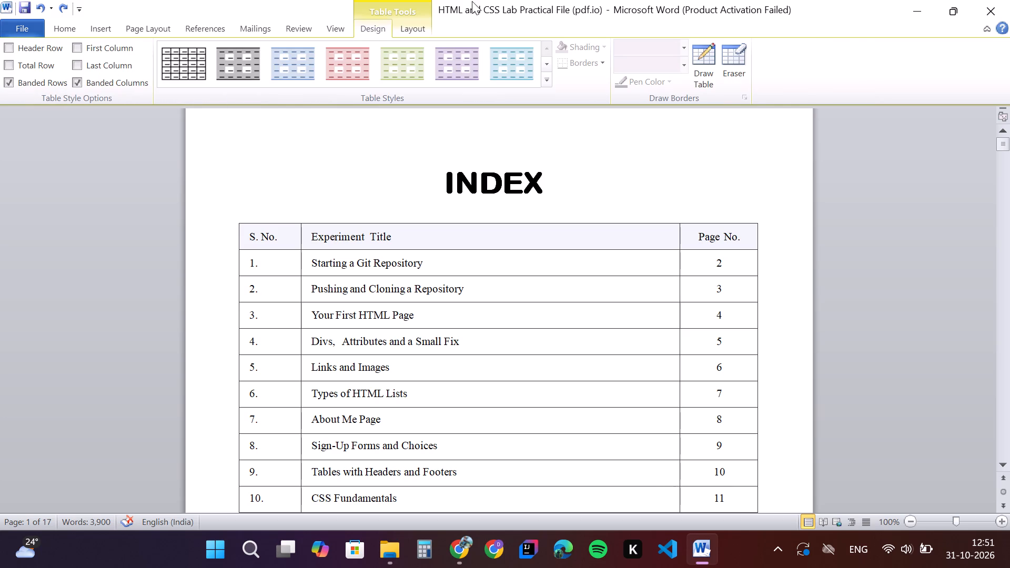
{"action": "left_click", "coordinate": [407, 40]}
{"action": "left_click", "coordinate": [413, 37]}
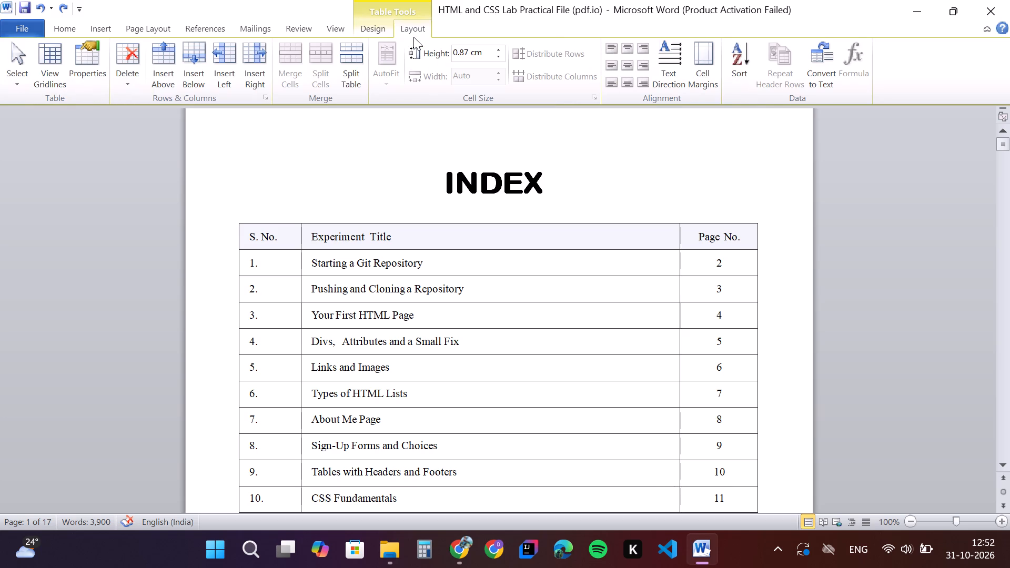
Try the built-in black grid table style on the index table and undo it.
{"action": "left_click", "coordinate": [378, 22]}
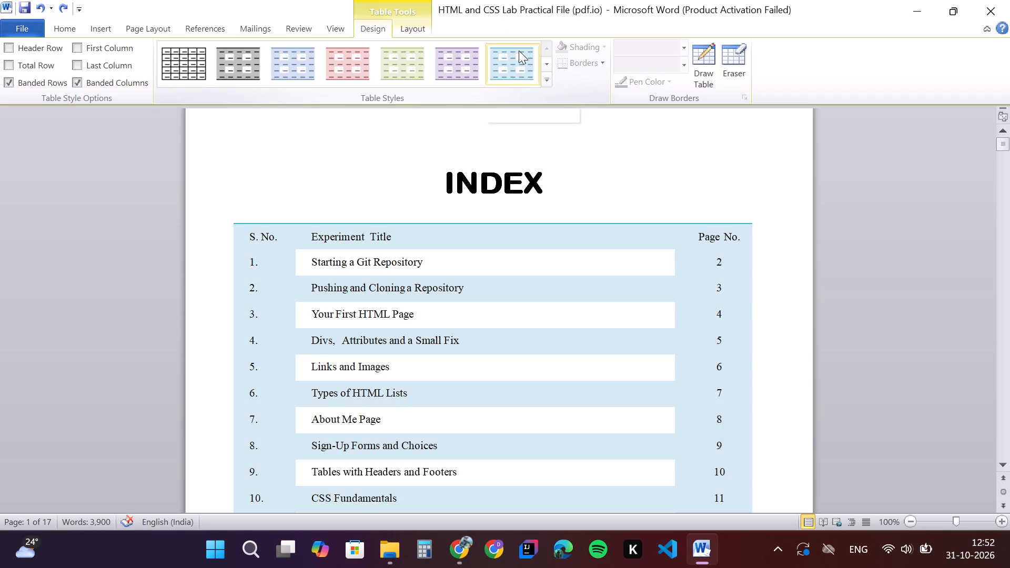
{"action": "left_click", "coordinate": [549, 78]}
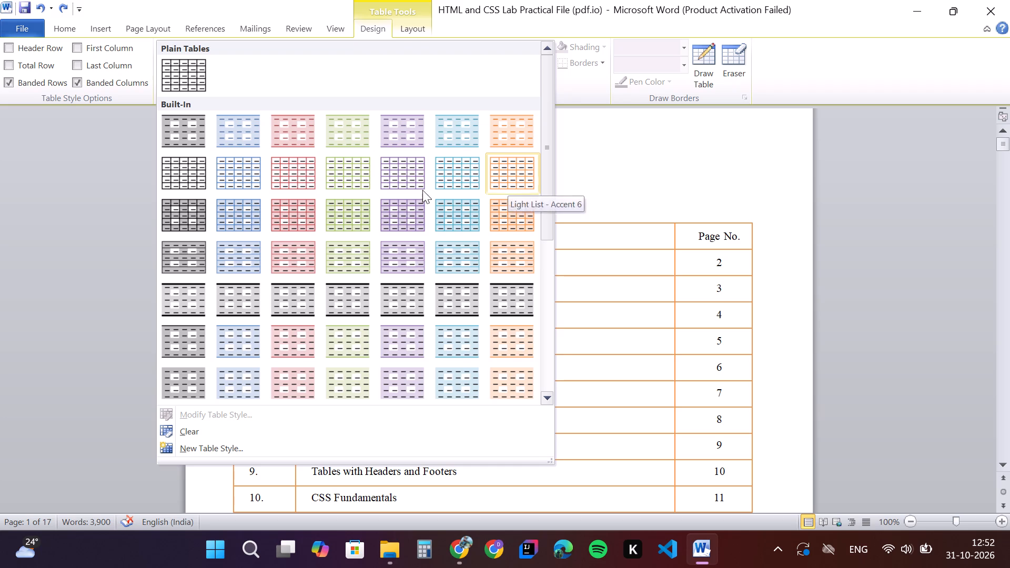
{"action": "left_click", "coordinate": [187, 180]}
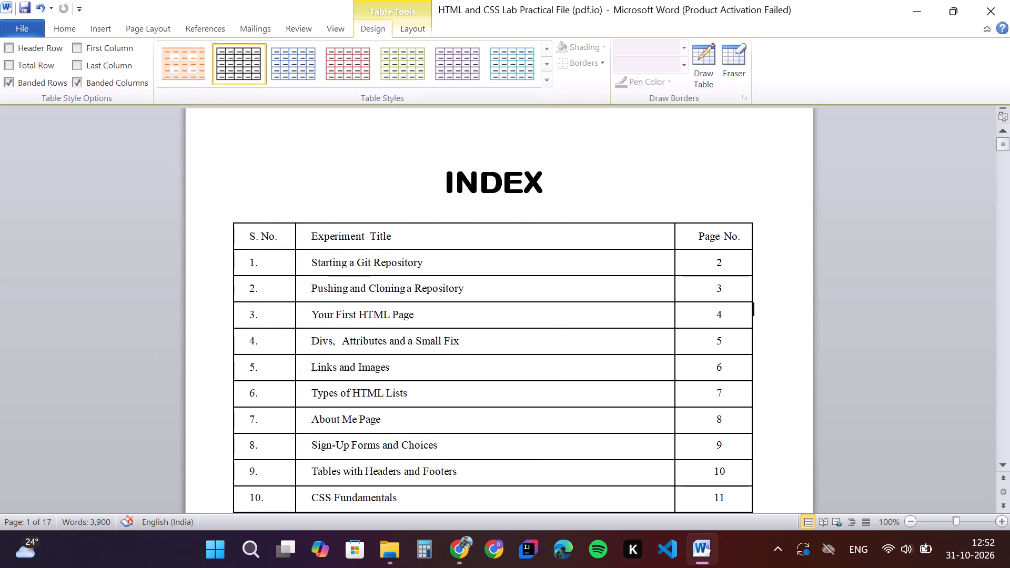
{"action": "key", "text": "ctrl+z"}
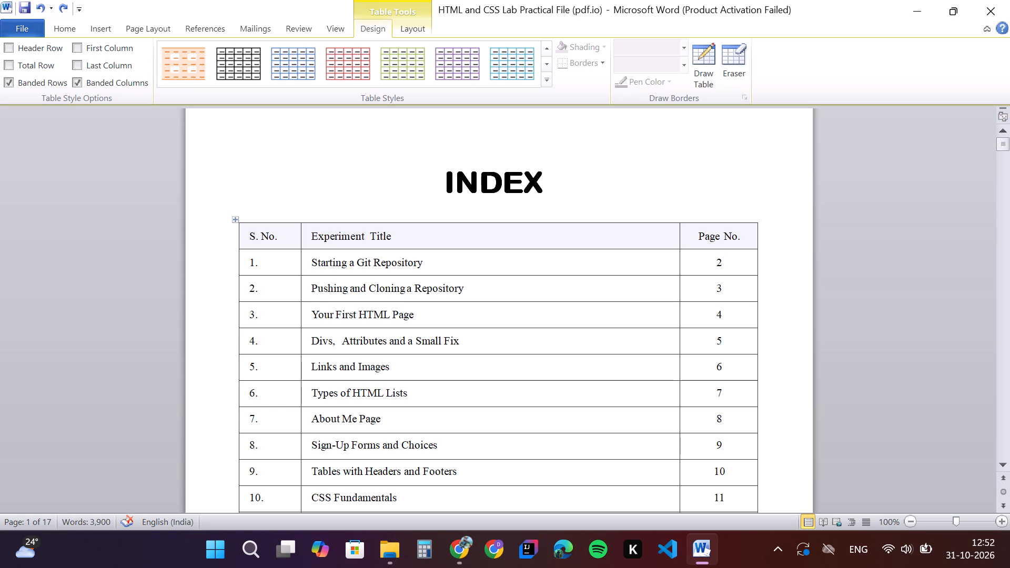
Widen the "S. No." column of the index table slightly by moving its outer border toward the page margin.
{"action": "left_click_drag", "start_coordinate": [238, 230], "coordinate": [231, 232]}
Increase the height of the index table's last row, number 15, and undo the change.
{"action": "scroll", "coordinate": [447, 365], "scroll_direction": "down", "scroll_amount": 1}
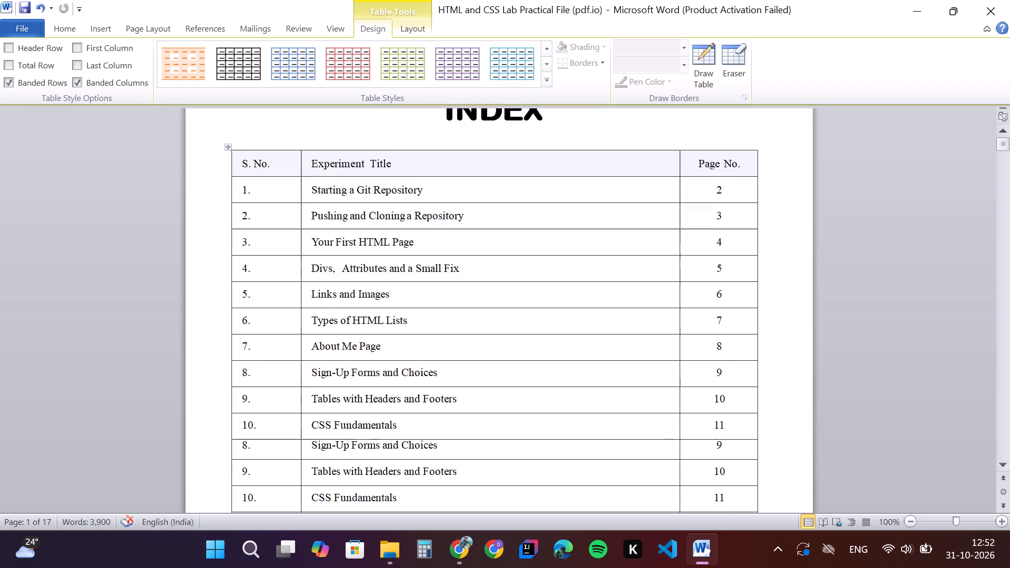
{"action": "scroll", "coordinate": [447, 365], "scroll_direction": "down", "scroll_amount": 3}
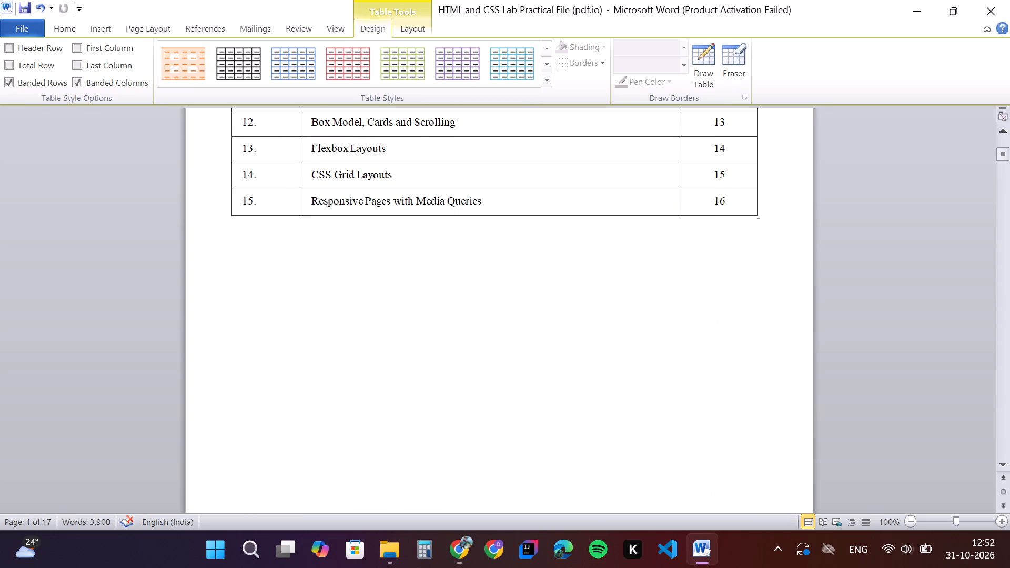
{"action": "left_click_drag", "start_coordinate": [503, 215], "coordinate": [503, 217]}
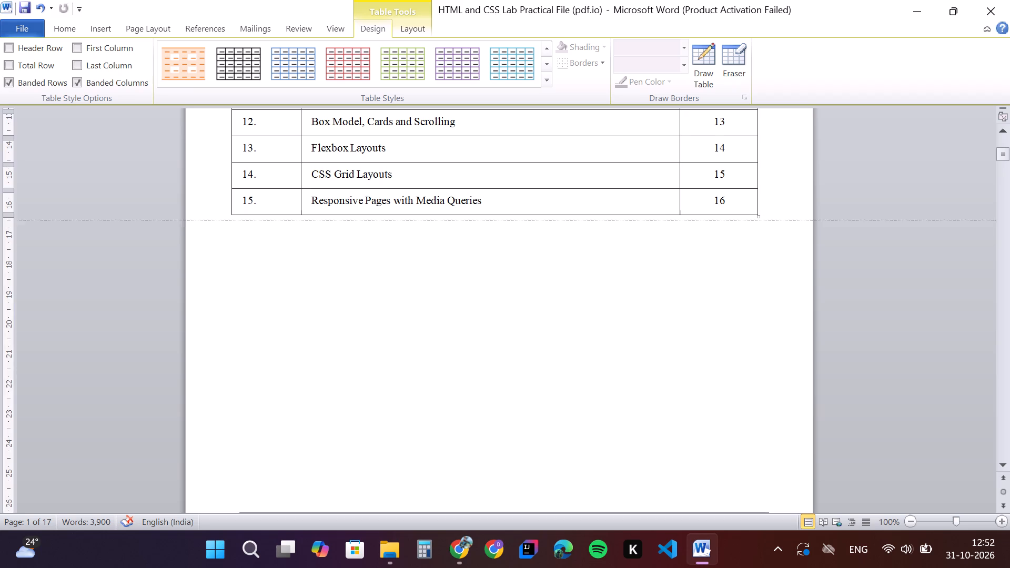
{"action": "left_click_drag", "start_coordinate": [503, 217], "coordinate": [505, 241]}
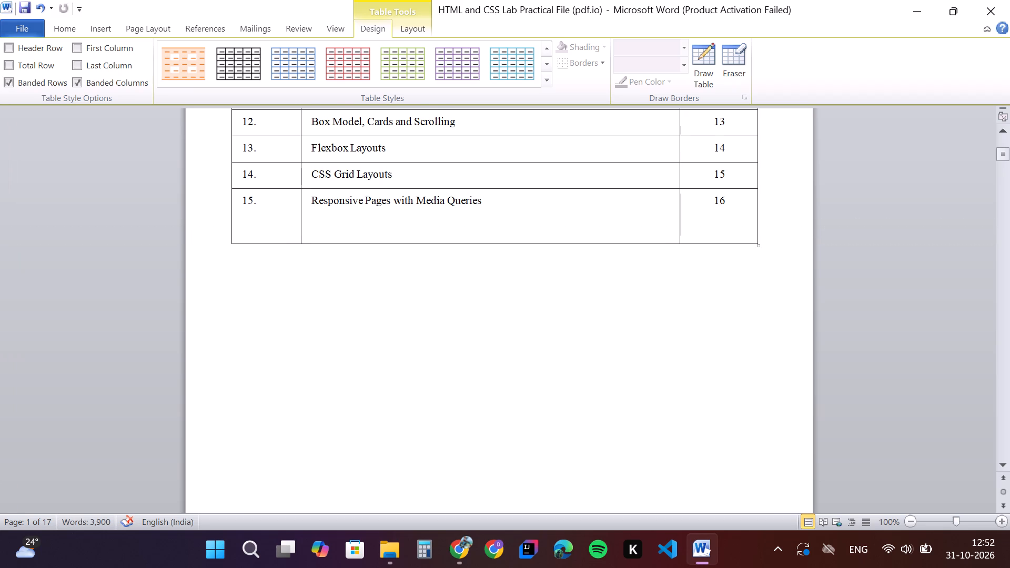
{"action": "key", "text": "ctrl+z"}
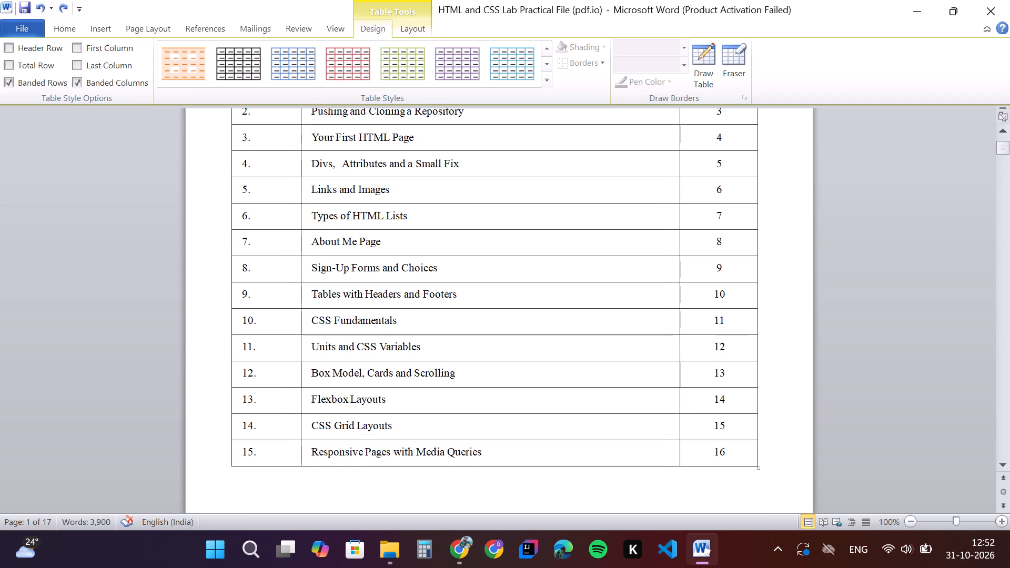
Apply the orange banded shading table style to the index table.
{"action": "scroll", "coordinate": [860, 292], "scroll_direction": "up", "scroll_amount": 3}
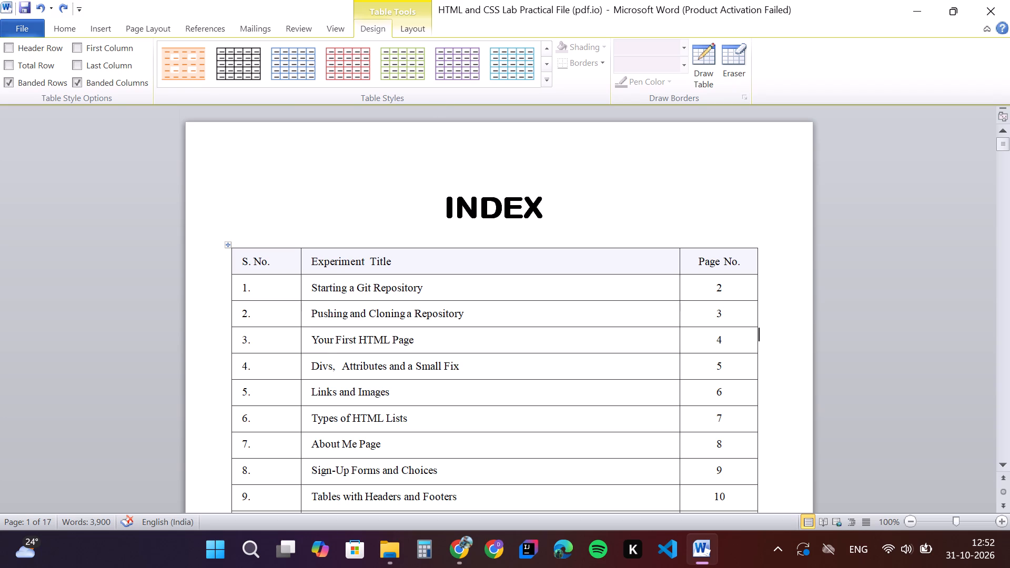
{"action": "left_click", "coordinate": [191, 67]}
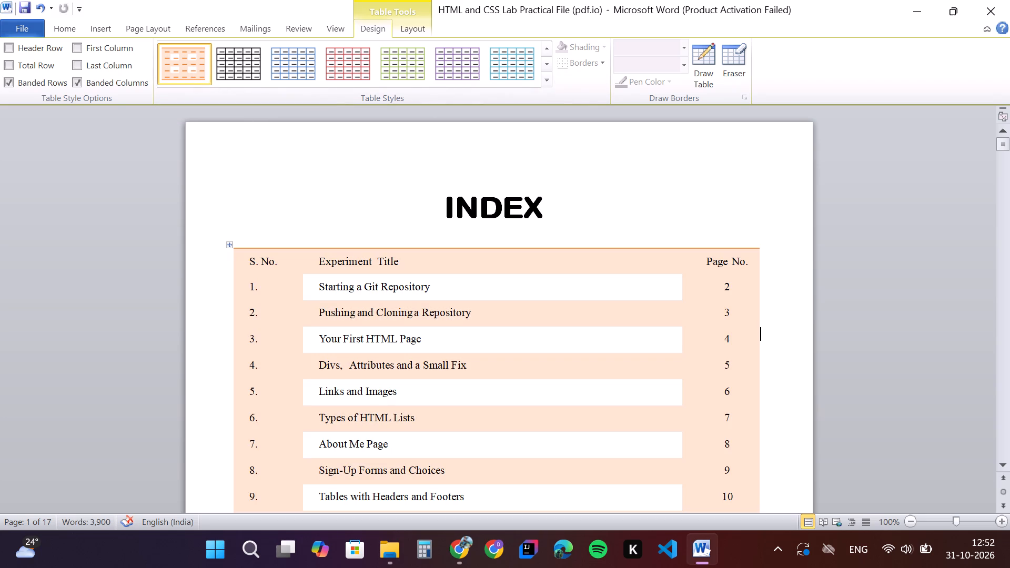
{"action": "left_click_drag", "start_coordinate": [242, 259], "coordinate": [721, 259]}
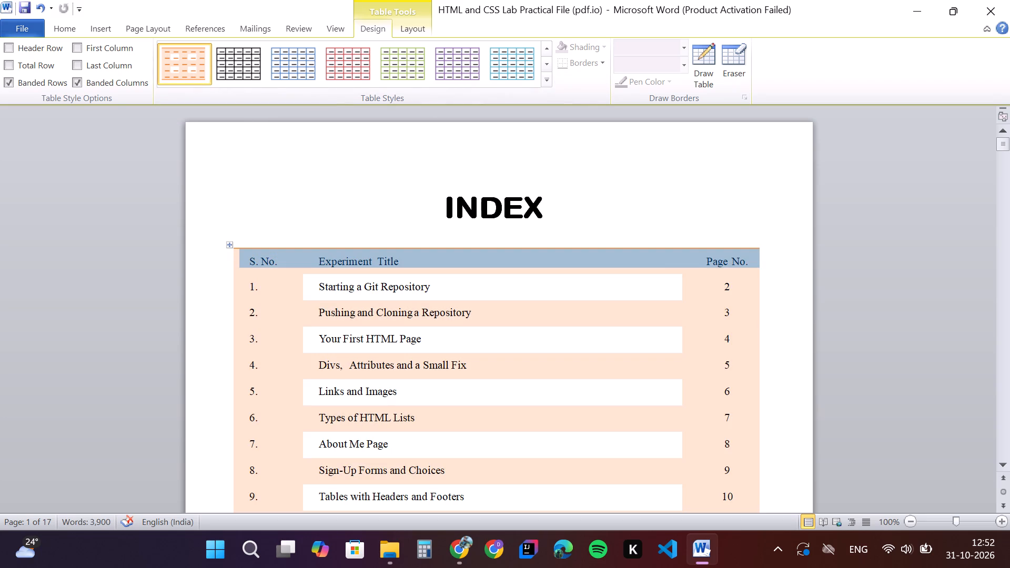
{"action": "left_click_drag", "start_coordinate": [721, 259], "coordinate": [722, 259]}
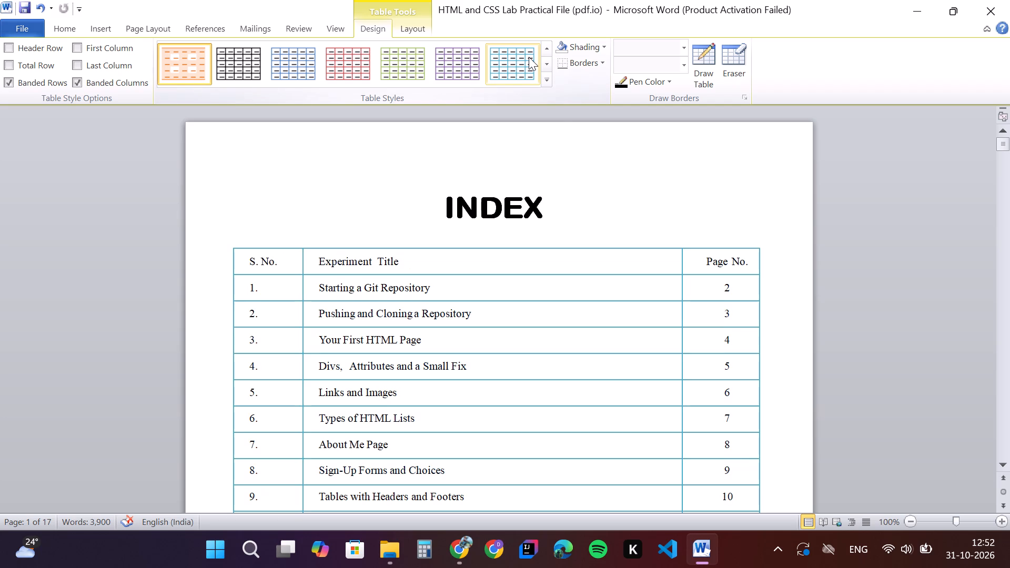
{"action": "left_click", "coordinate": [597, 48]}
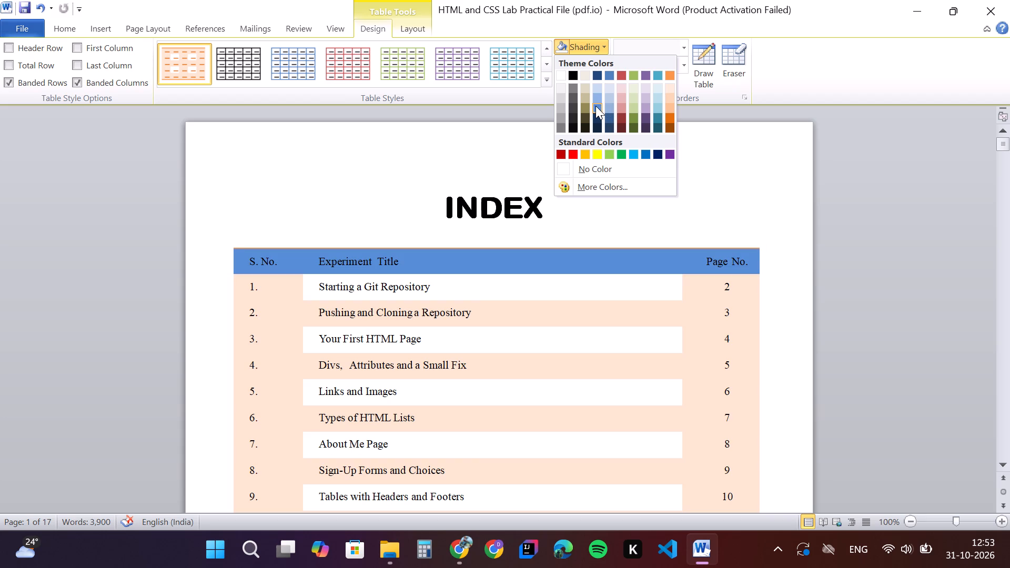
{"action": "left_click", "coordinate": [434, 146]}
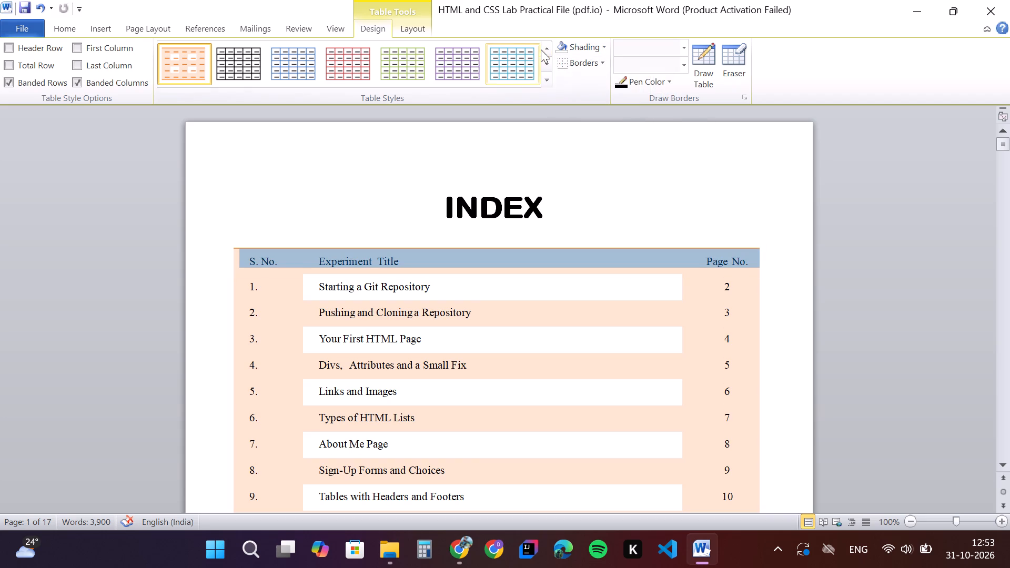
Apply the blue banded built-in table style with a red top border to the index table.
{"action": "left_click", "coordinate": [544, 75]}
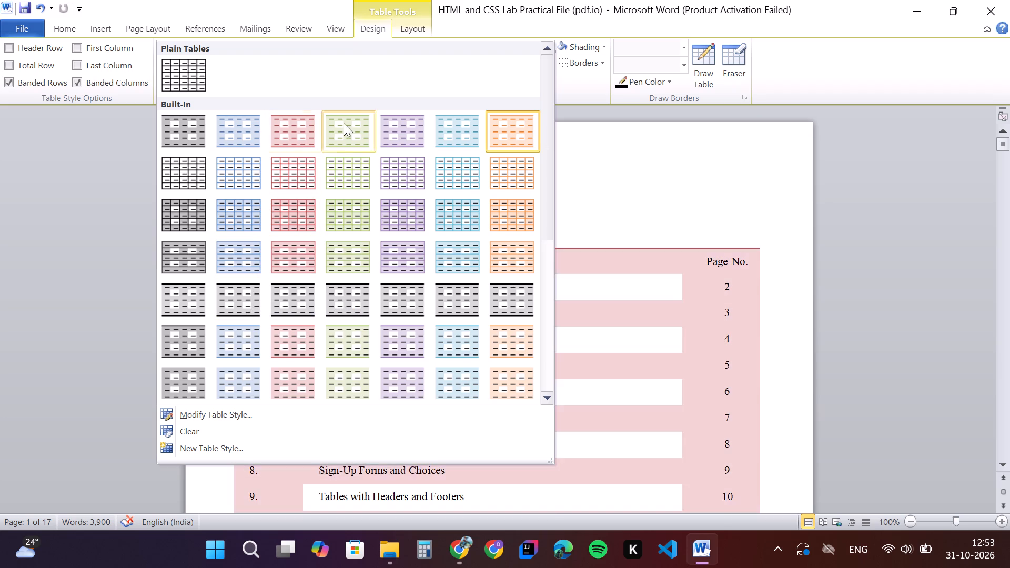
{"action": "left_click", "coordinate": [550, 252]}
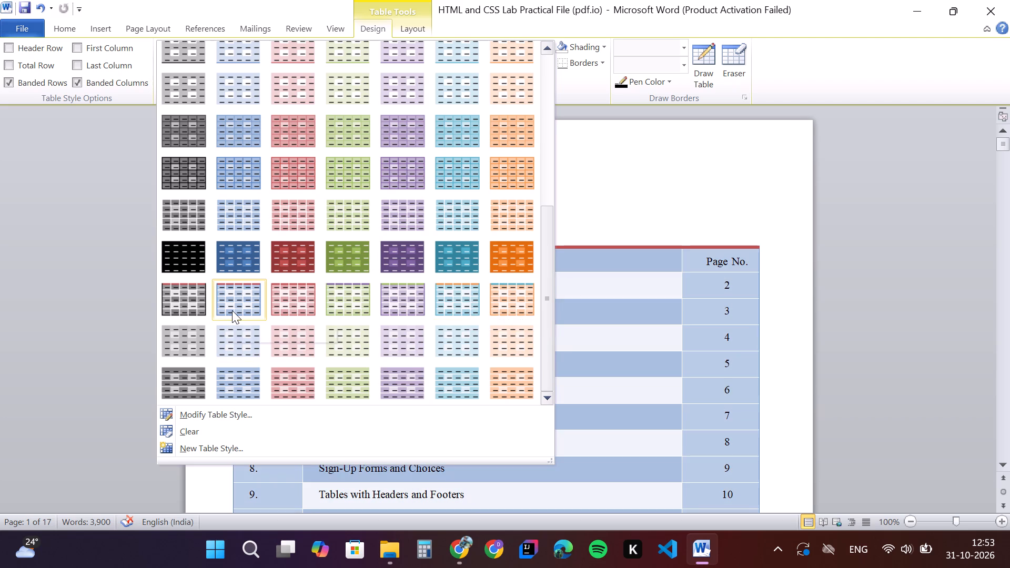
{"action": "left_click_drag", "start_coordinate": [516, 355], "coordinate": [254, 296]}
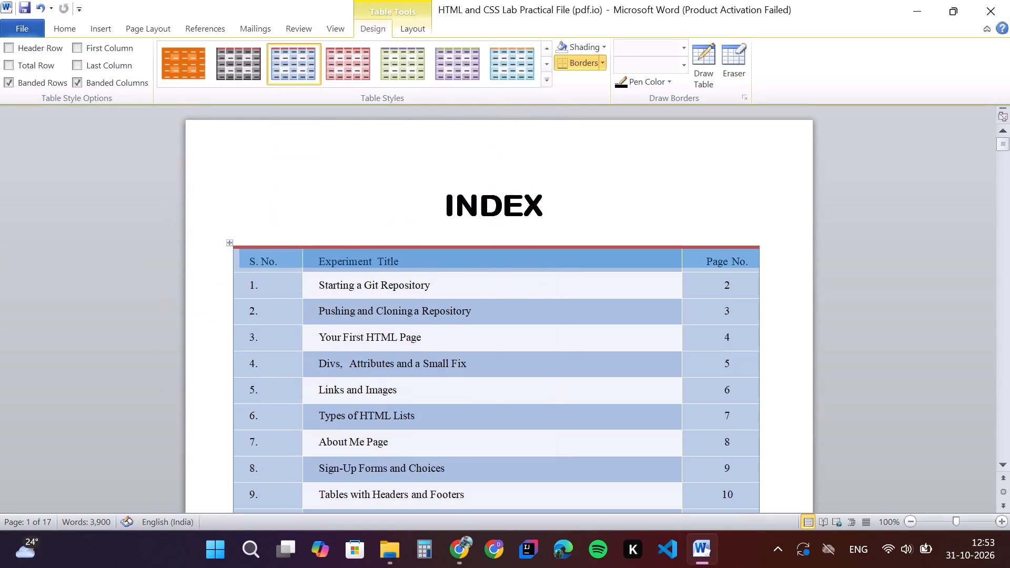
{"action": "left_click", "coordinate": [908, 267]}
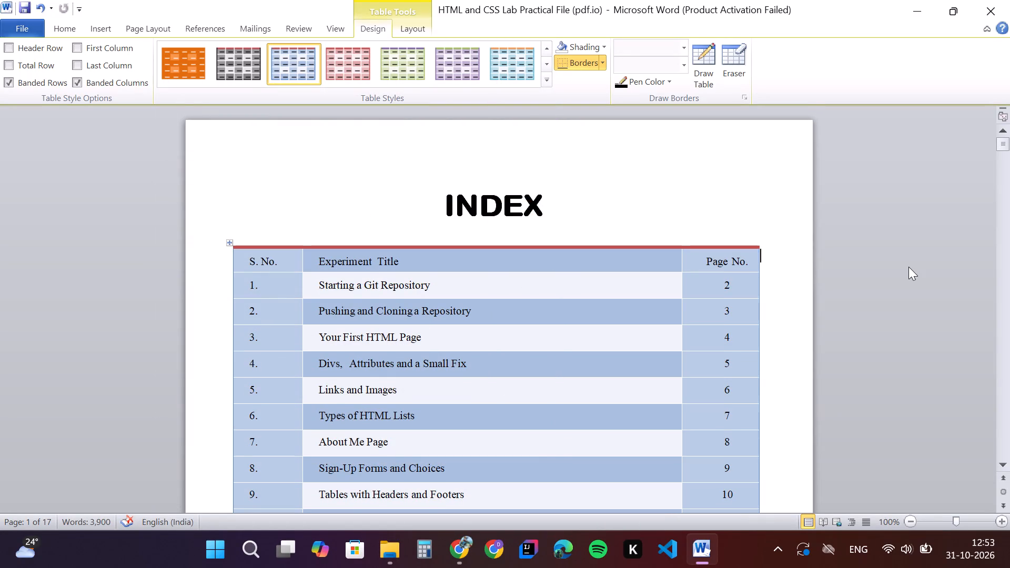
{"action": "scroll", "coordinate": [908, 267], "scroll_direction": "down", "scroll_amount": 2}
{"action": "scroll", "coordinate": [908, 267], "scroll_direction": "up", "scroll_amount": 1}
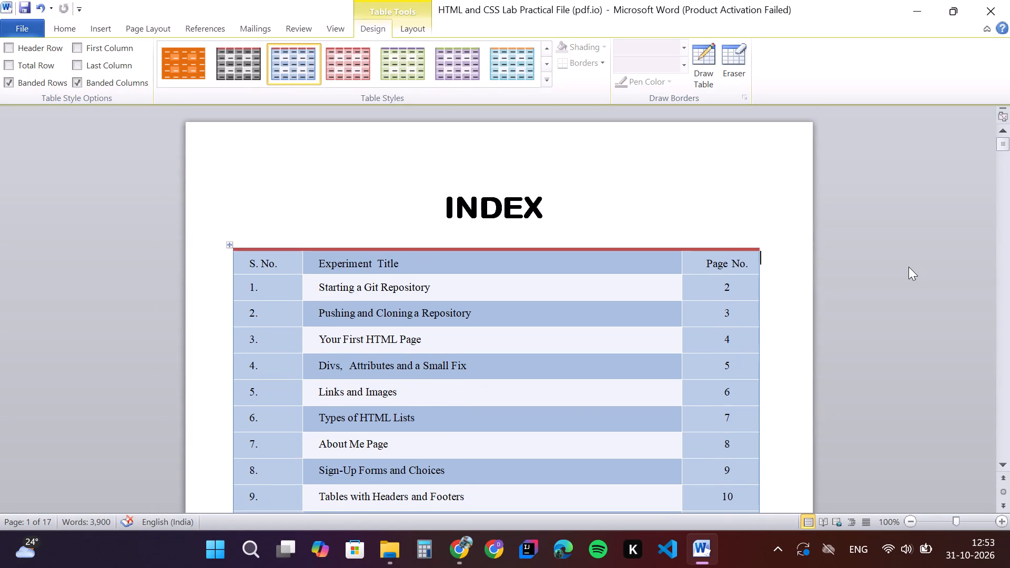
Apply the blue built-in grid style with white cell borders and alternating darker and lighter blue bands to the index table.
{"action": "scroll", "coordinate": [908, 267], "scroll_direction": "up", "scroll_amount": 2}
{"action": "left_click", "coordinate": [545, 85]}
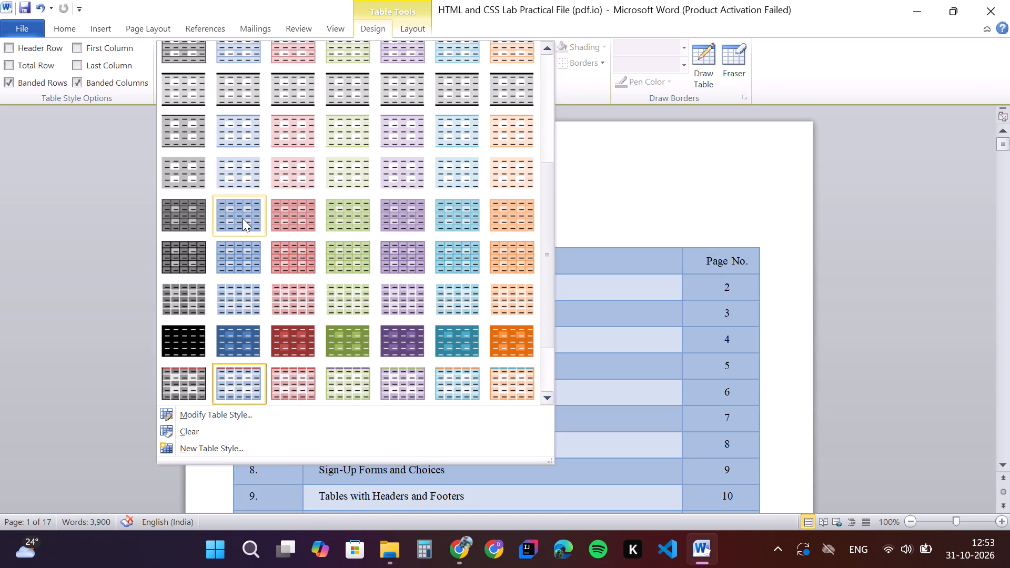
{"action": "left_click", "coordinate": [244, 288]}
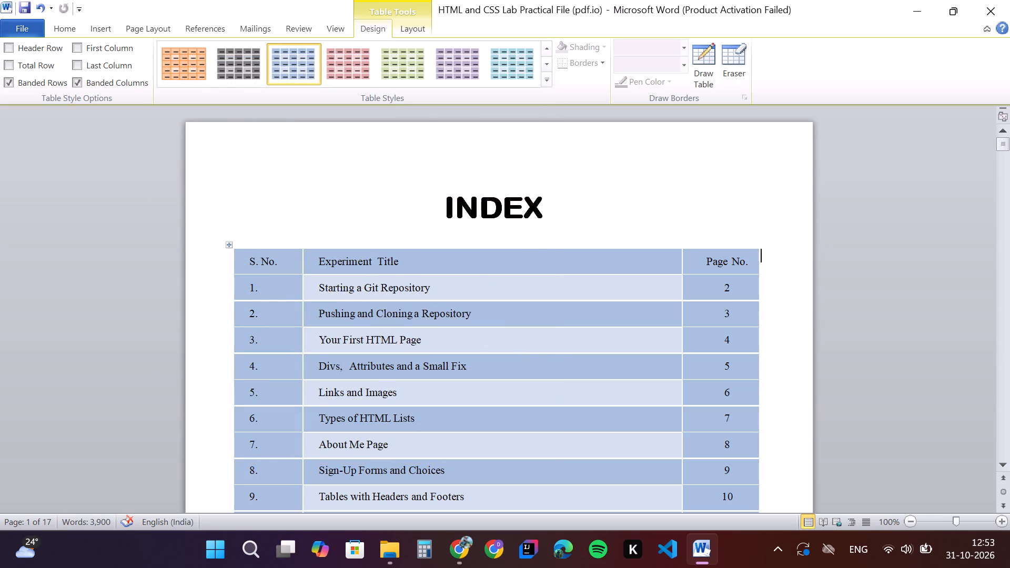
Shade the index table's header row, from "S. No." to "Page No.", with the medium blue tint of the dark blue theme colour.
{"action": "left_click_drag", "start_coordinate": [244, 262], "coordinate": [725, 264]}
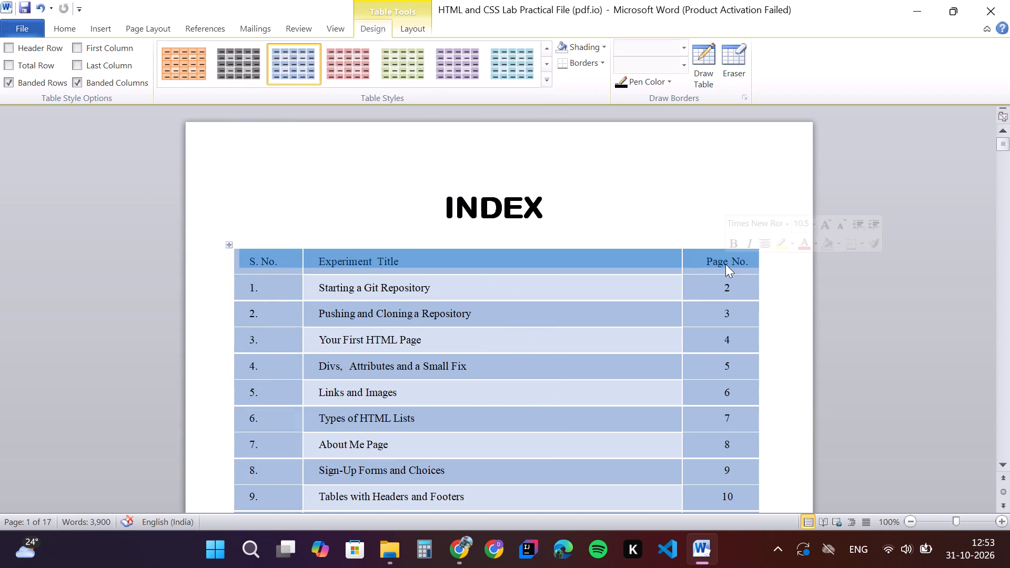
{"action": "left_click", "coordinate": [597, 50]}
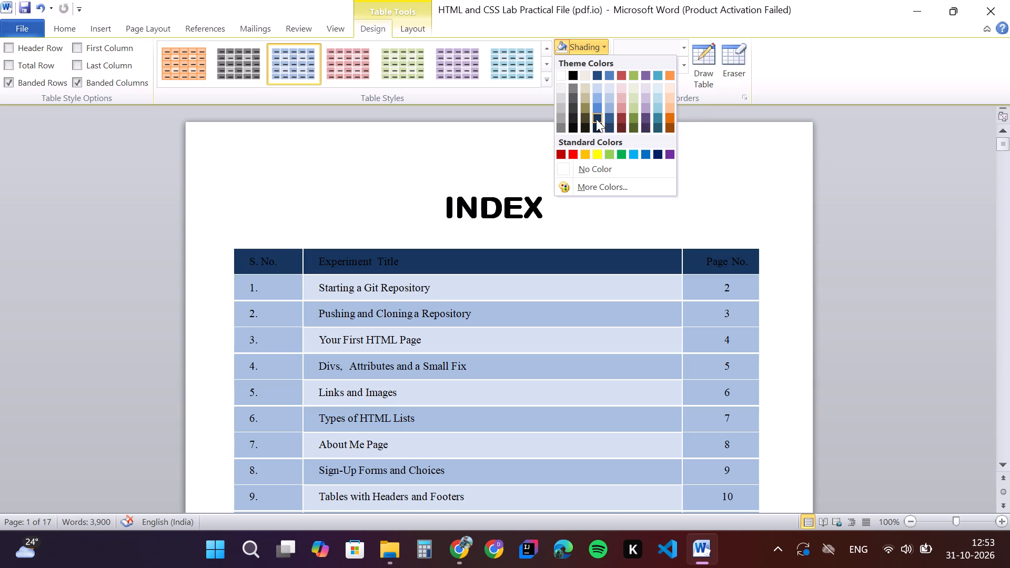
{"action": "left_click", "coordinate": [596, 110]}
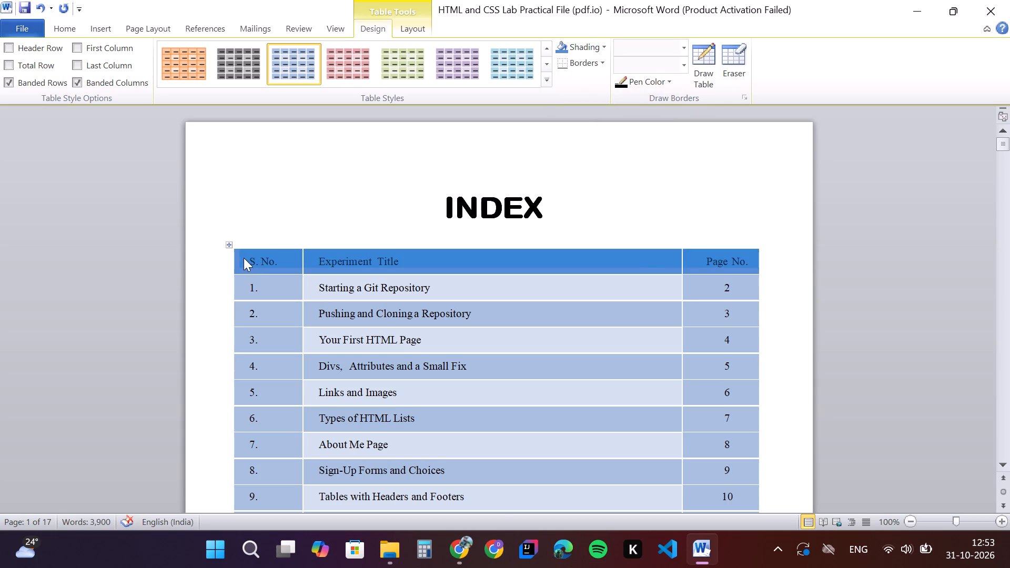
{"action": "left_click_drag", "start_coordinate": [240, 259], "coordinate": [690, 259]}
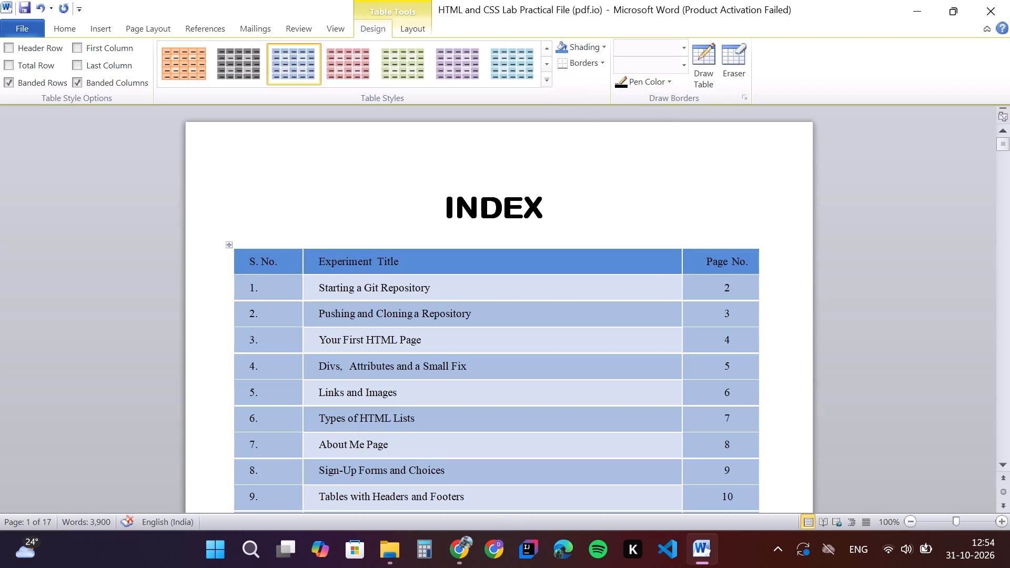